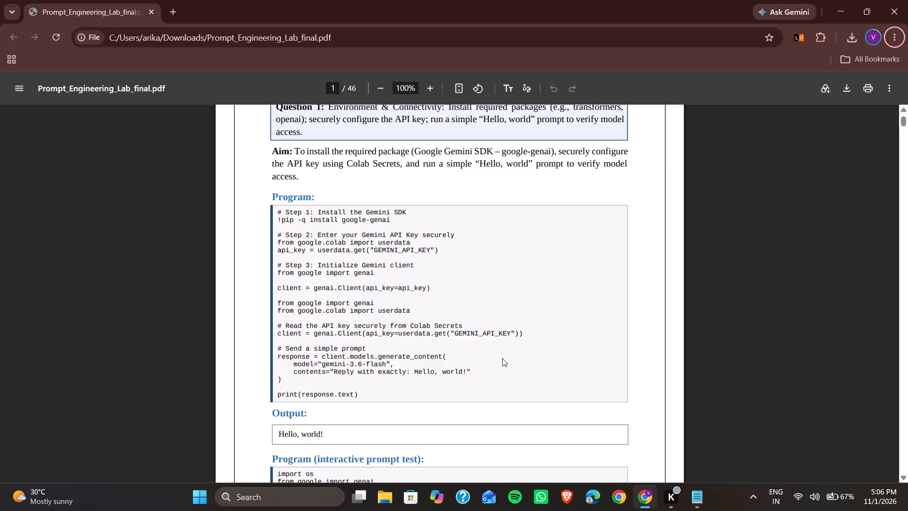
Switch to Word and create a blank document.
type("wo")
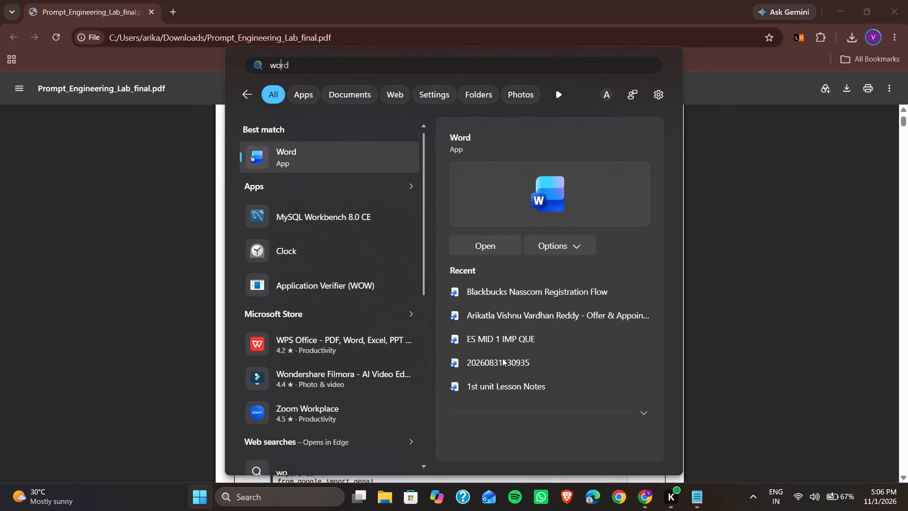
key("Return")
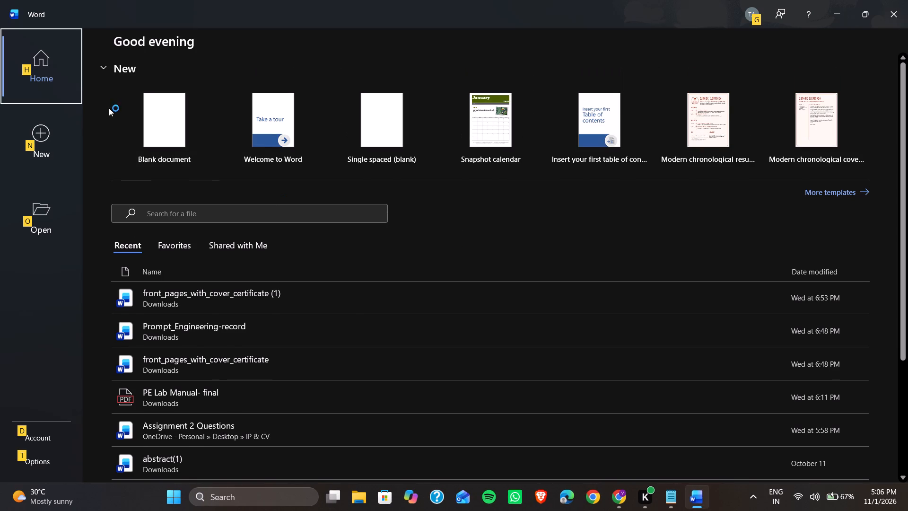
left_click(154, 132)
left_click(340, 188)
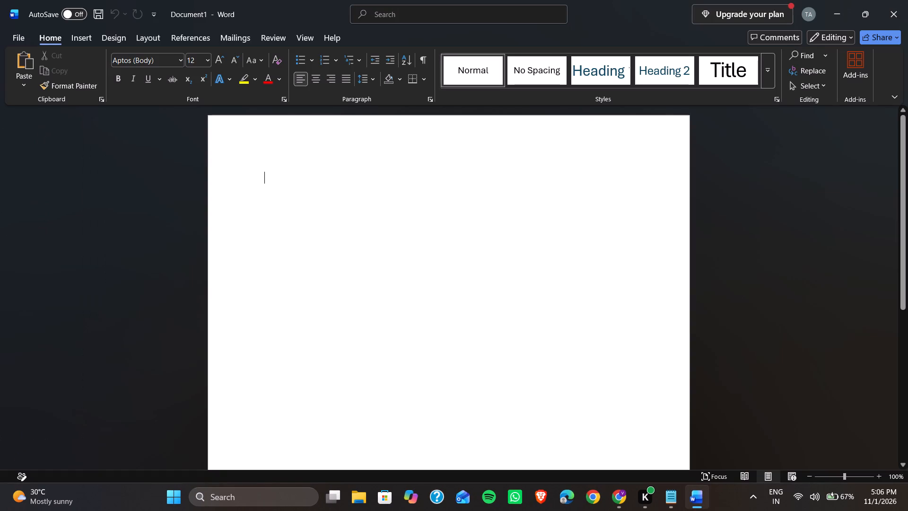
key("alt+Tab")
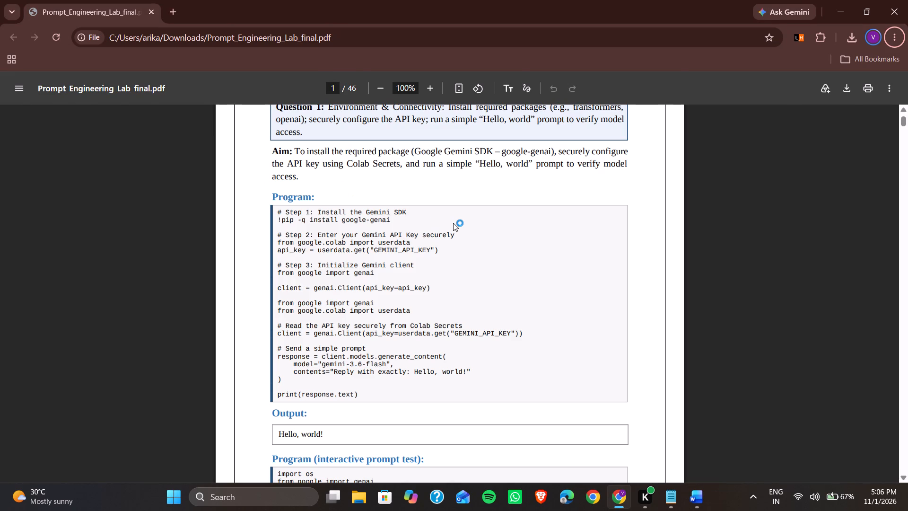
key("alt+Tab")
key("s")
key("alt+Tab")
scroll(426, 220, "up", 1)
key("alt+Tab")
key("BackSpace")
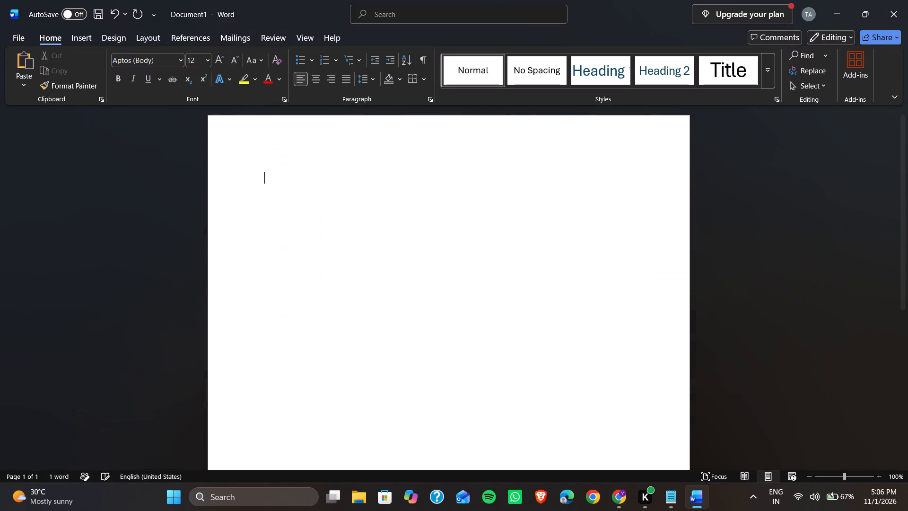
Enter the heading Set-1 with a row of twelve equals signs beneath it, kept as plain characters.
type("set-2")
key("BackSpace")
key("1")
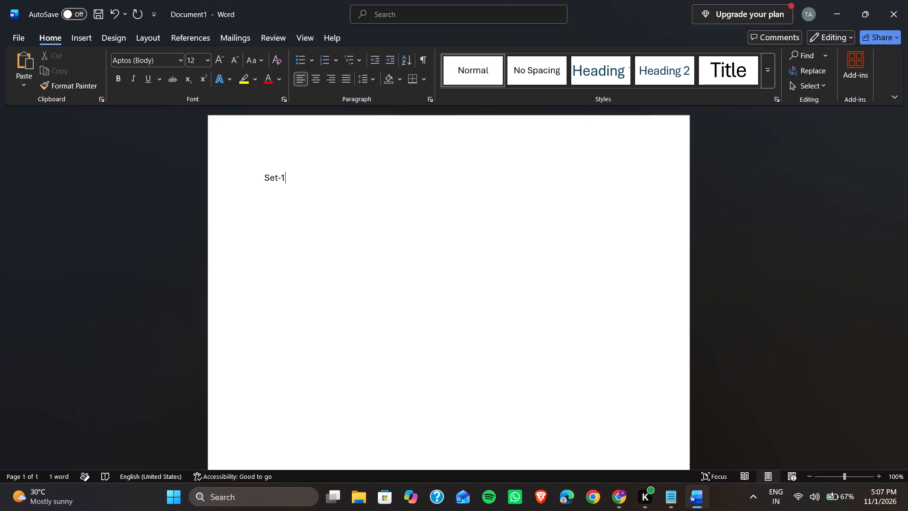
key("Return")
key("equal")
key("equal")
key("equal")
key("equal")
key("equal")
key("equal")
type("======")
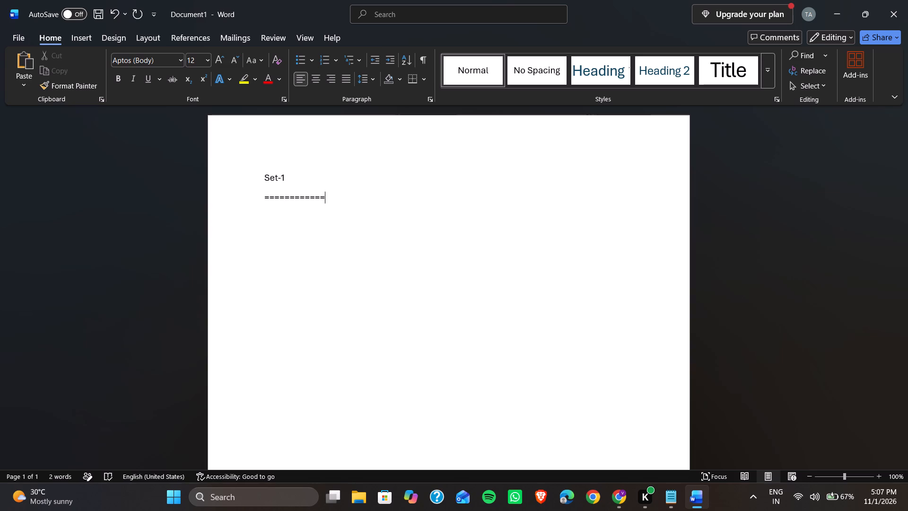
key("Return")
key("ctrl+z")
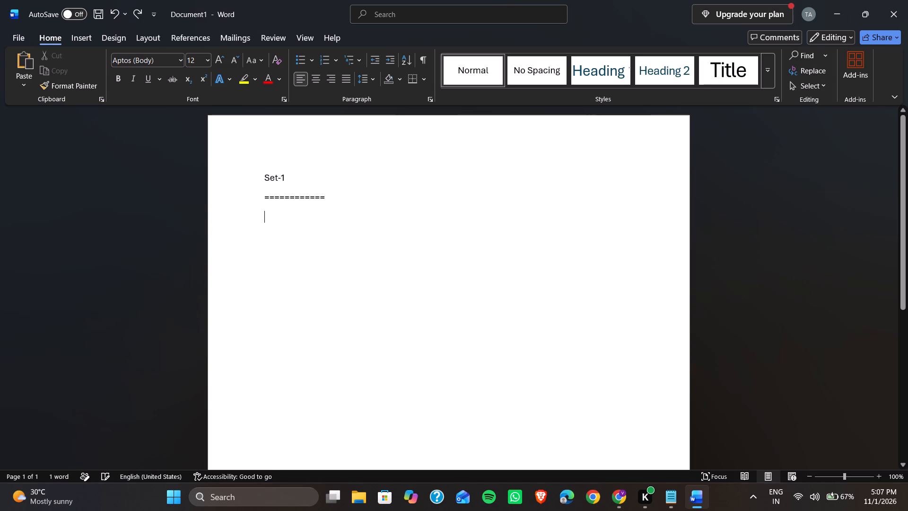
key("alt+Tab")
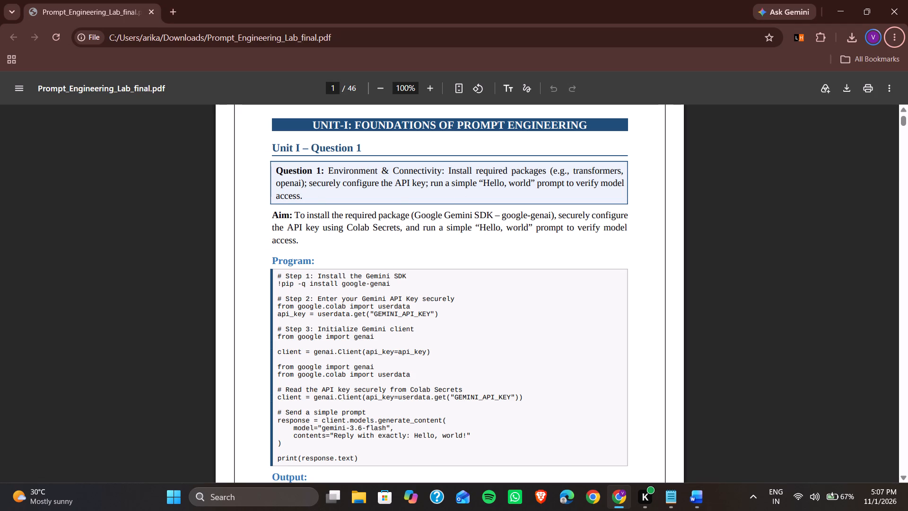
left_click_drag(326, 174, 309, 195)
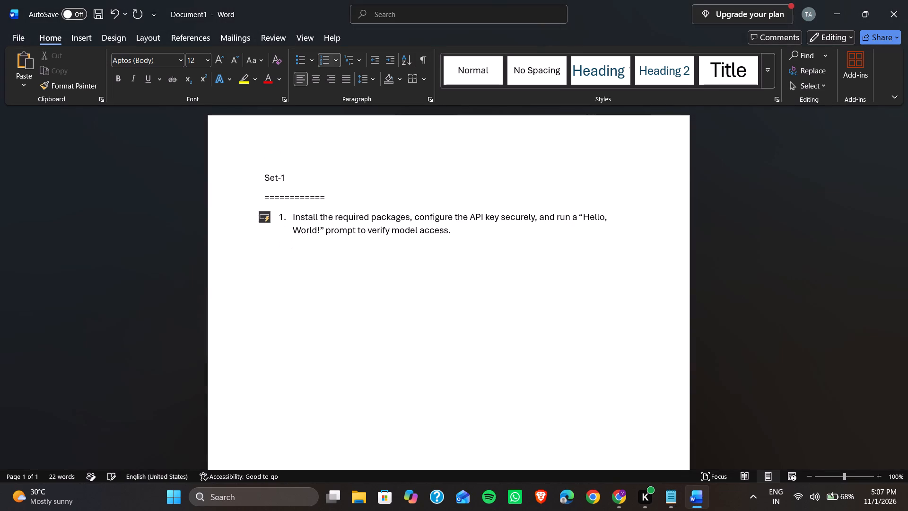
key("BackSpace")
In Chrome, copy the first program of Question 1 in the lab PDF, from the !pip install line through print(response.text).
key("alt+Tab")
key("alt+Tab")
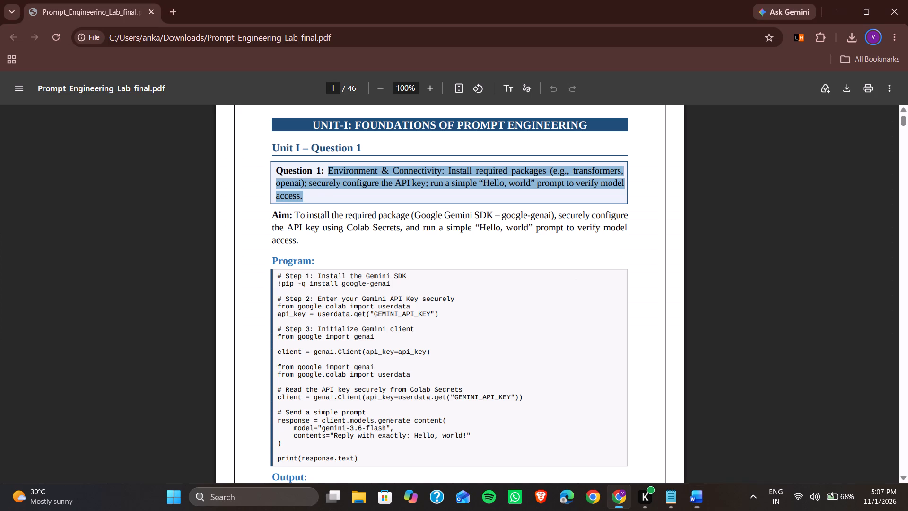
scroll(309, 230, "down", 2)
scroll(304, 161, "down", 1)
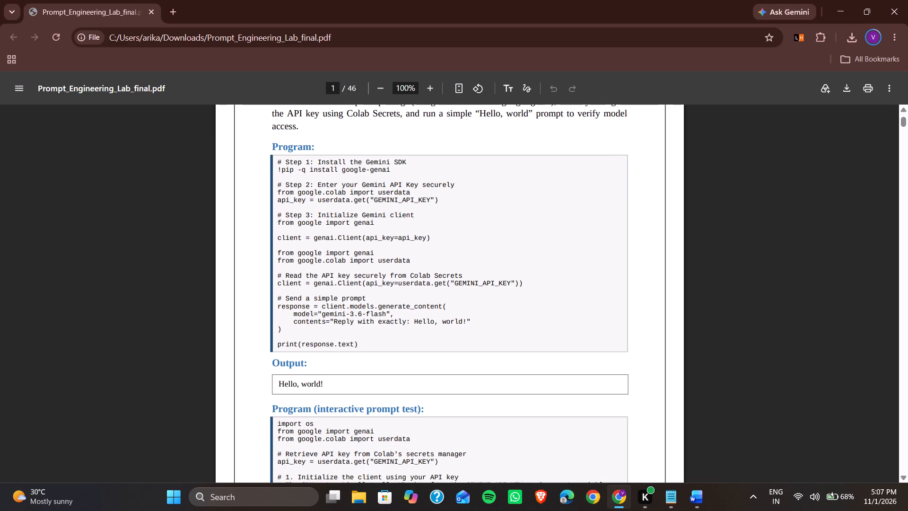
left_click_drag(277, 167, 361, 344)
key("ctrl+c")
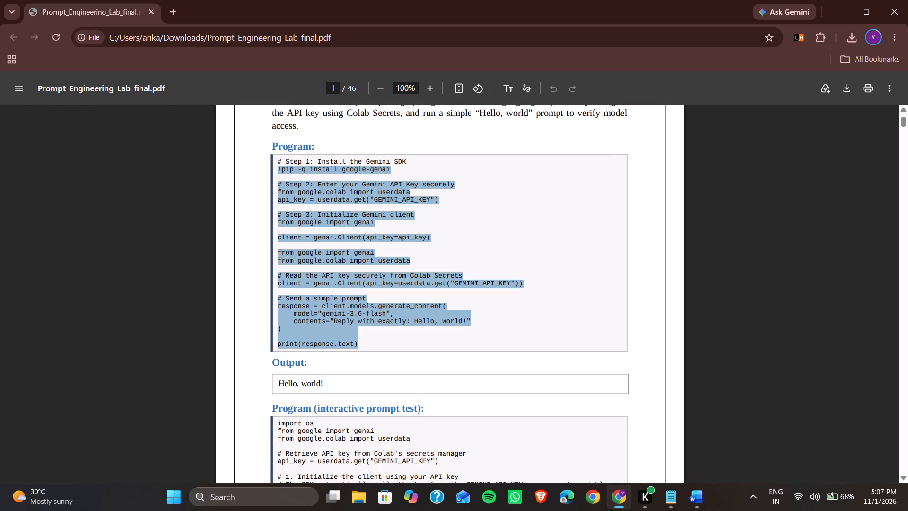
Add an underlined Program heading below the question in the Word document, followed by a new line.
key("alt+Tab")
type("program")
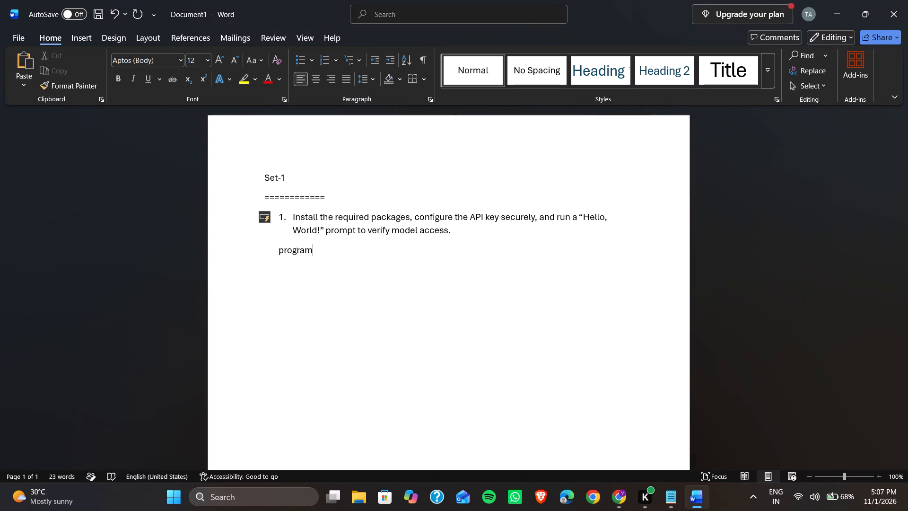
key("ctrl+BackSpace")
type("Program")
key("ctrl+shift+Left")
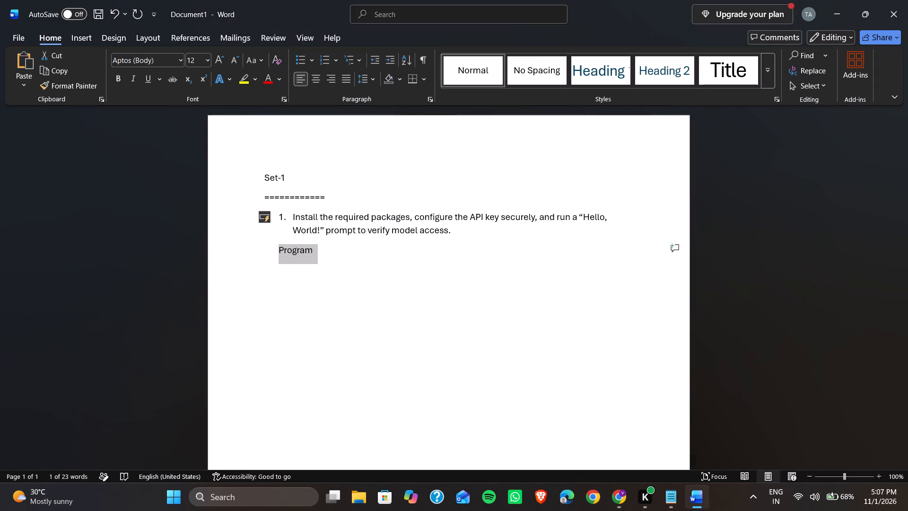
key("ctrl+u")
key("Right")
key("Return")
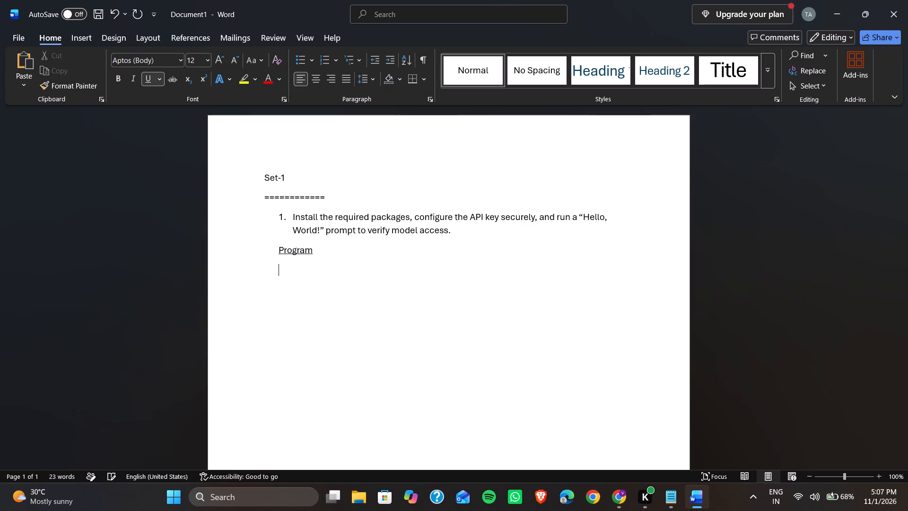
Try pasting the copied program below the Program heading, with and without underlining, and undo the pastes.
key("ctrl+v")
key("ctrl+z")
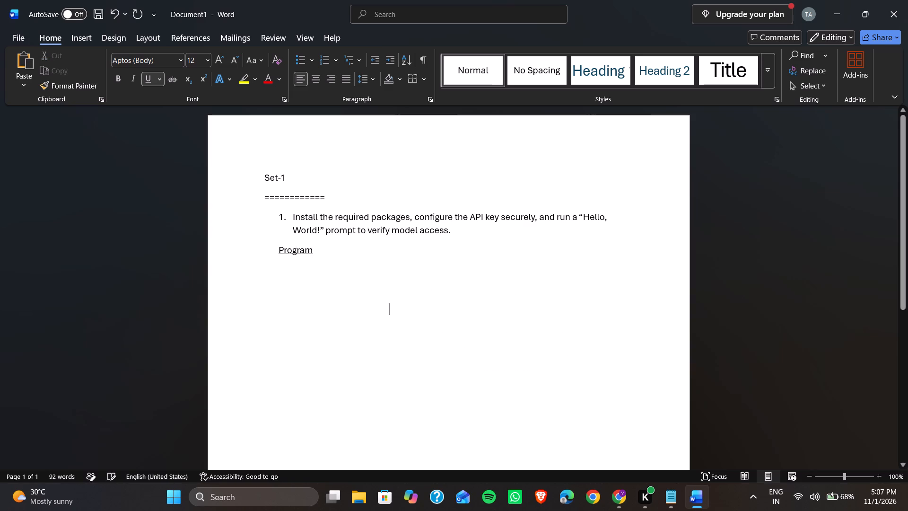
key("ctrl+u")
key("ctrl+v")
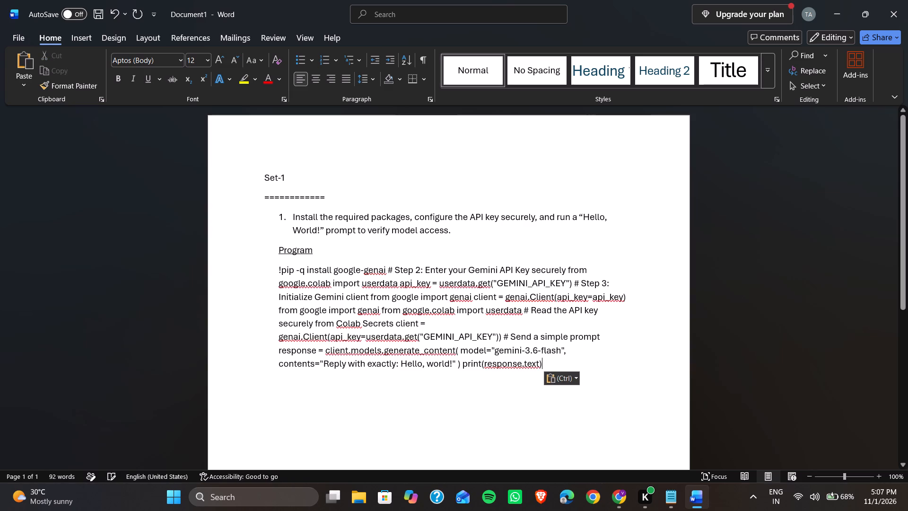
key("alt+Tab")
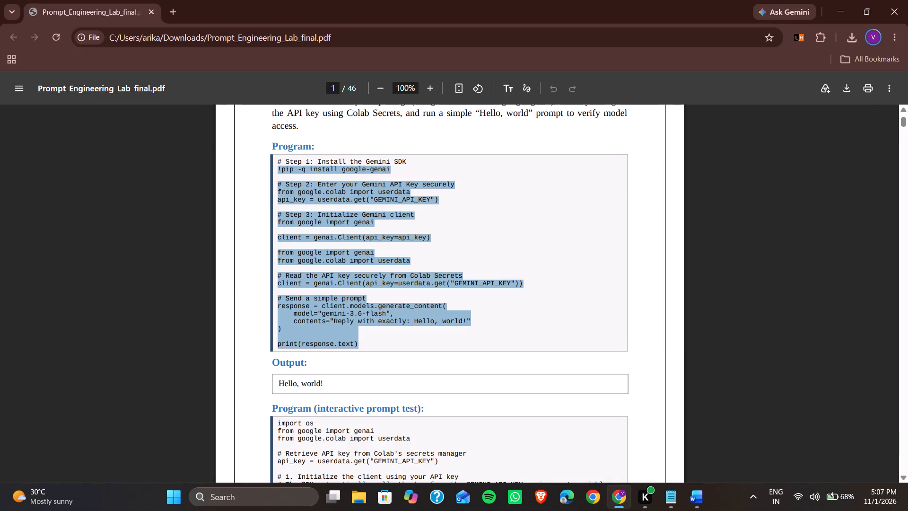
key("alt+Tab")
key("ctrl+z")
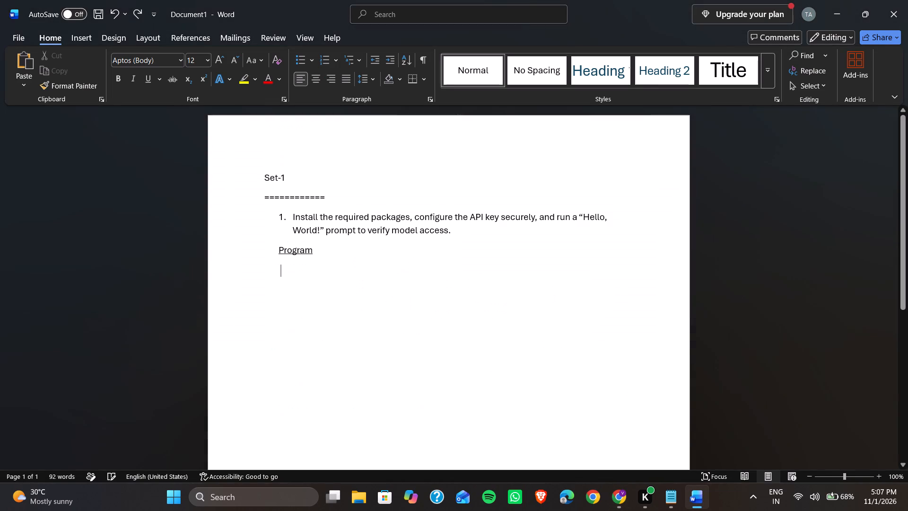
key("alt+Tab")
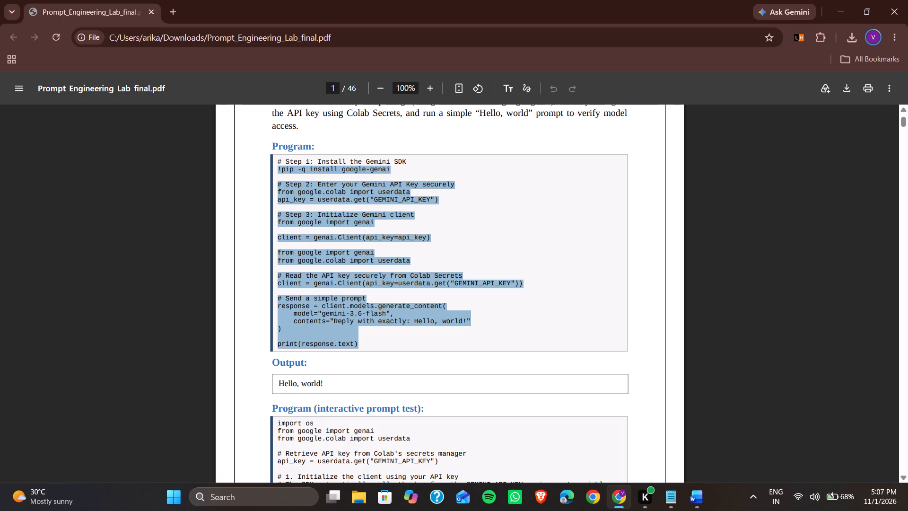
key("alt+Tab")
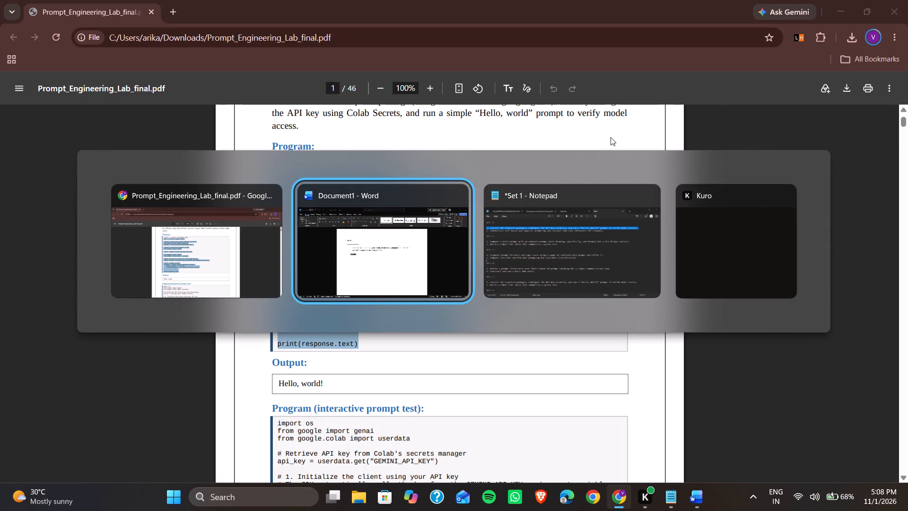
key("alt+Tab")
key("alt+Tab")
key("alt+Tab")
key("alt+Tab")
Open the Prompt_Engineering_Lab_final PDF from the Downloads folder in Word, just once.
key("super+e")
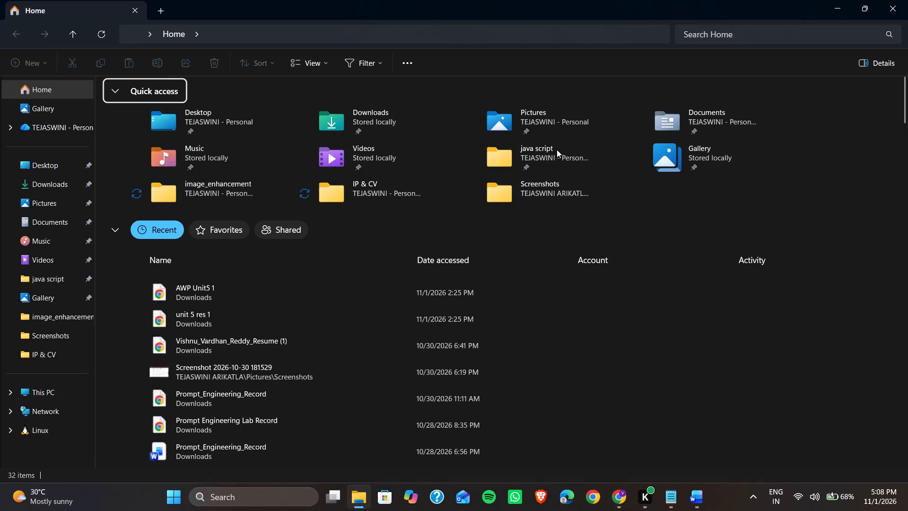
left_click(68, 187)
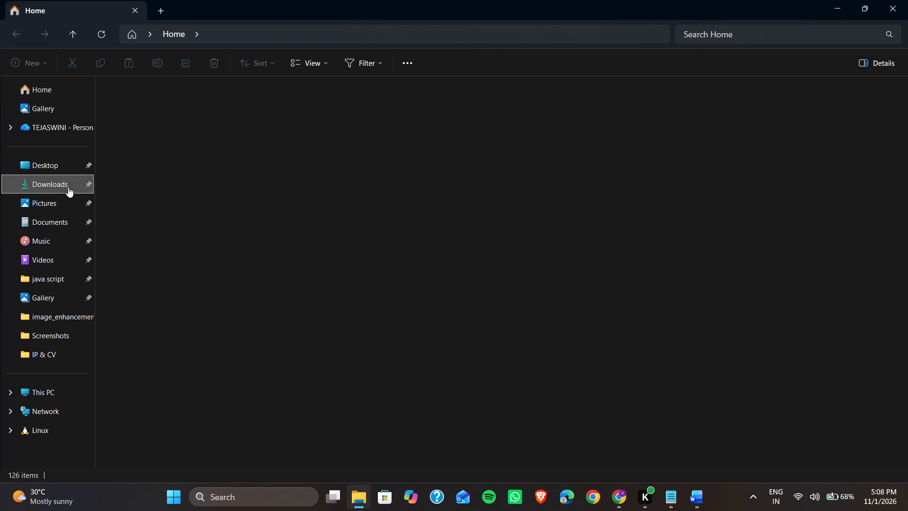
right_click(198, 120)
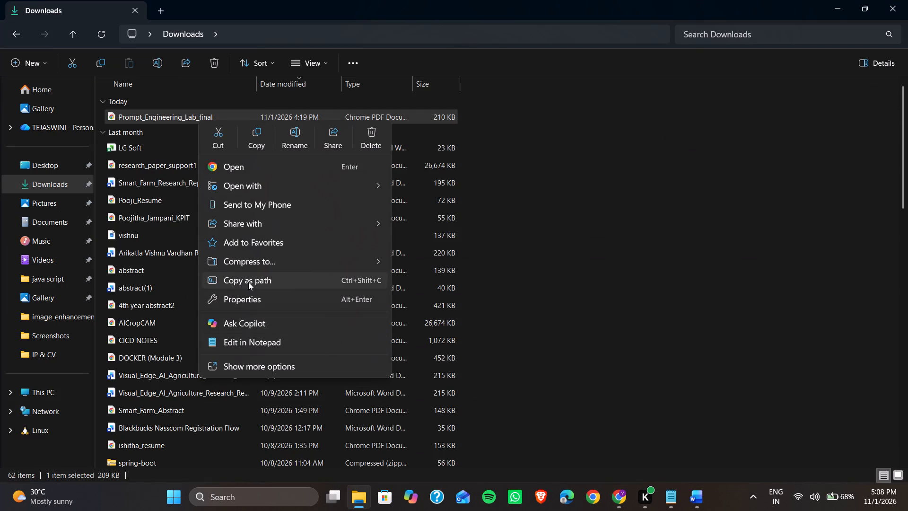
left_click(265, 194)
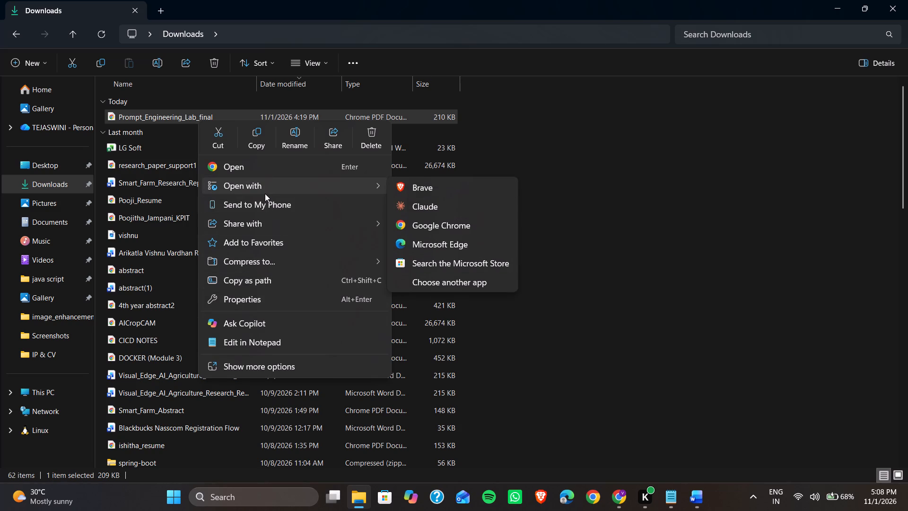
left_click(456, 282)
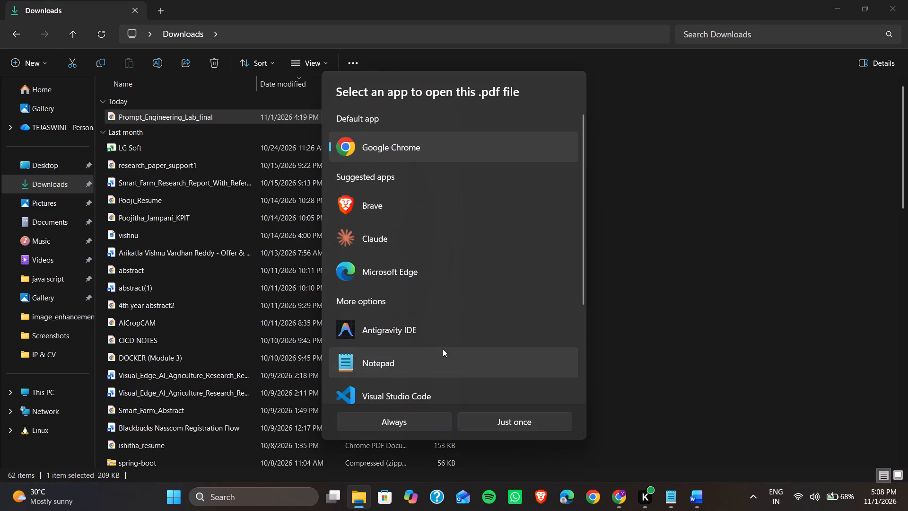
scroll(443, 349, "down", 3)
left_click_drag(418, 301, 419, 328)
left_click(419, 328)
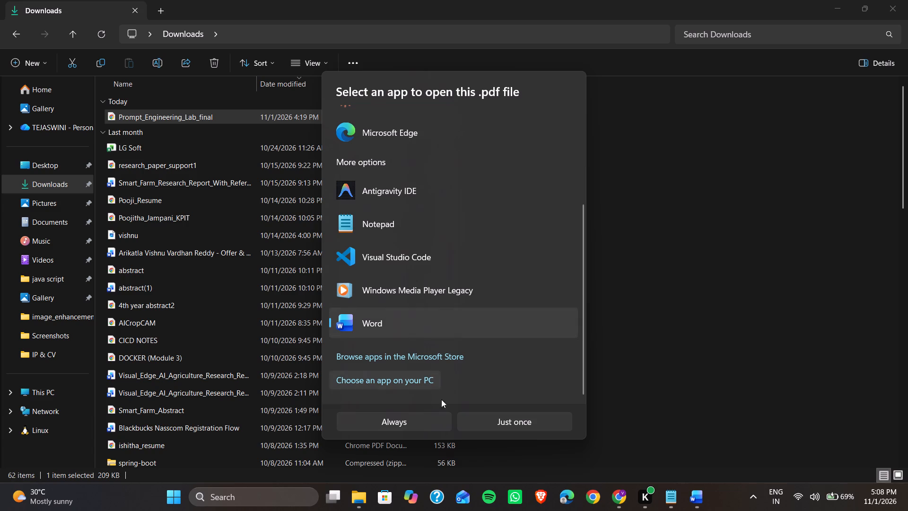
left_click(487, 430)
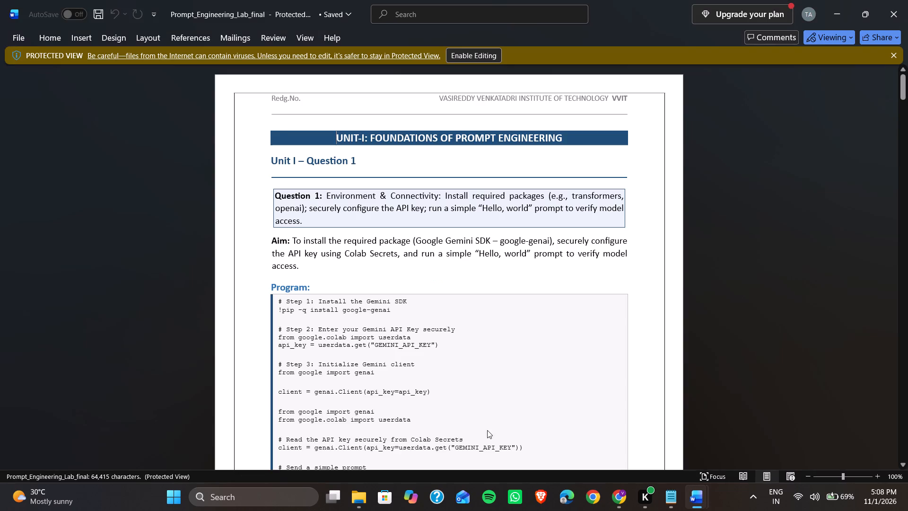
Close the Downloads folder window and the lab PDF open in Chrome.
key("alt+Tab")
key("alt+Tab")
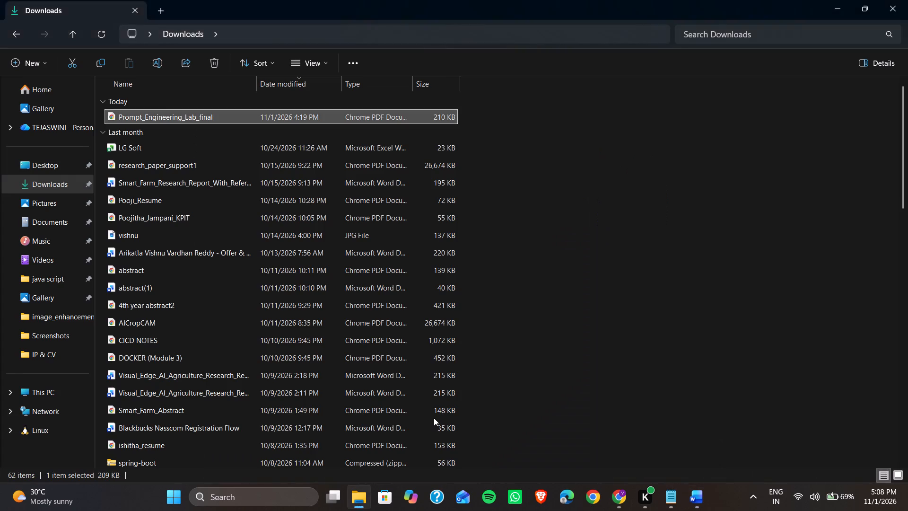
key("ctrl+w")
key("alt+Tab")
key("alt+Tab")
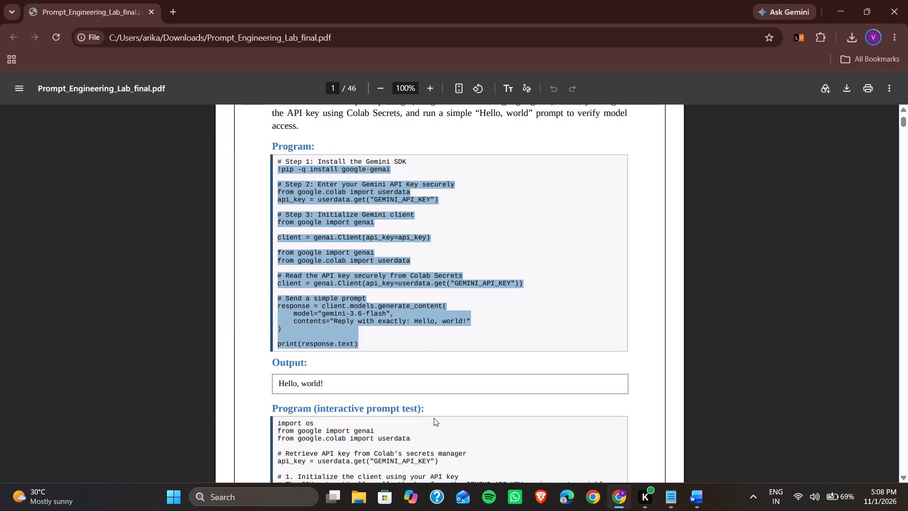
key("ctrl+w")
Enable editing for the Prompt_Engineering_Lab_final document in Word.
scroll(426, 295, "down", 1)
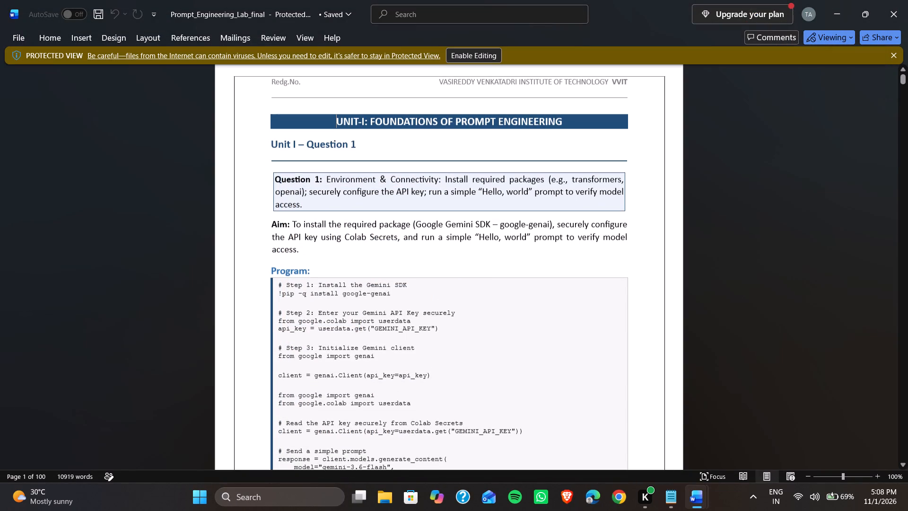
left_click(468, 58)
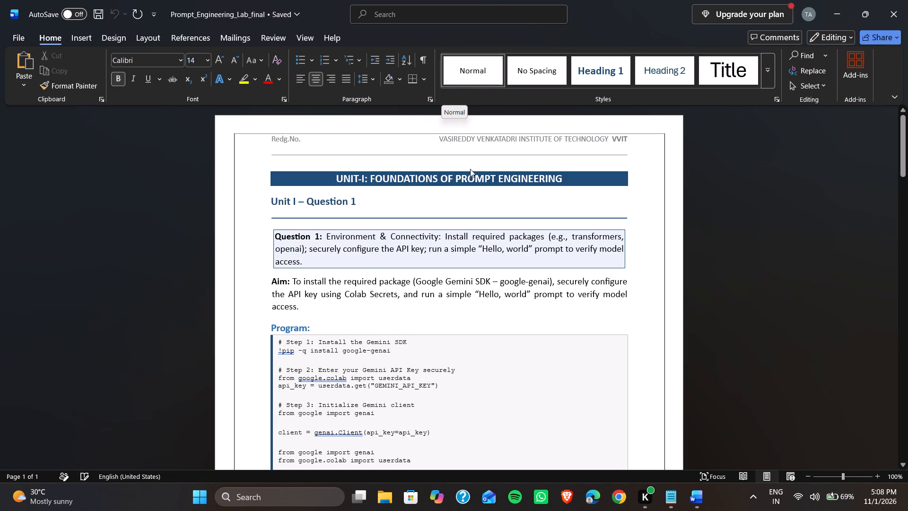
Copy Question 1's whole first program, from # Step 1 through print(response.text), and paste it below the Program heading in Document1.
scroll(474, 276, "down", 9)
triple_click(442, 295)
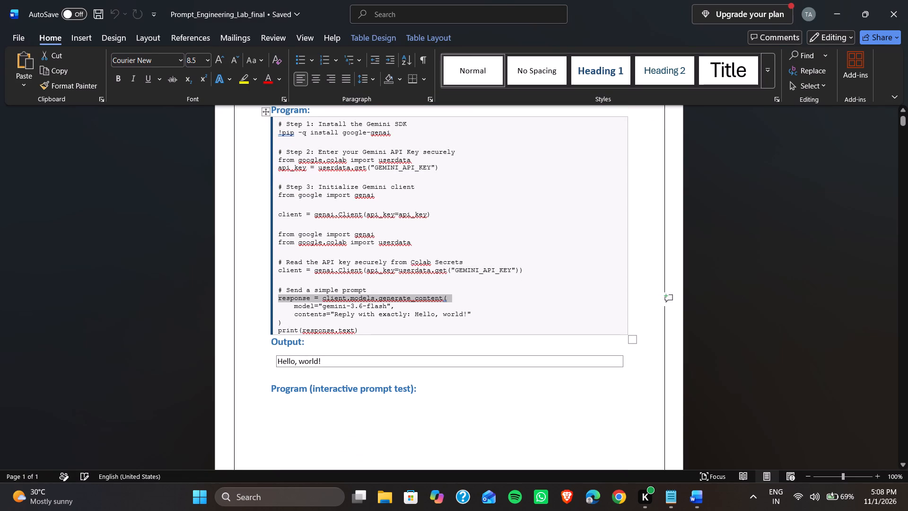
left_click_drag(362, 329, 296, 125)
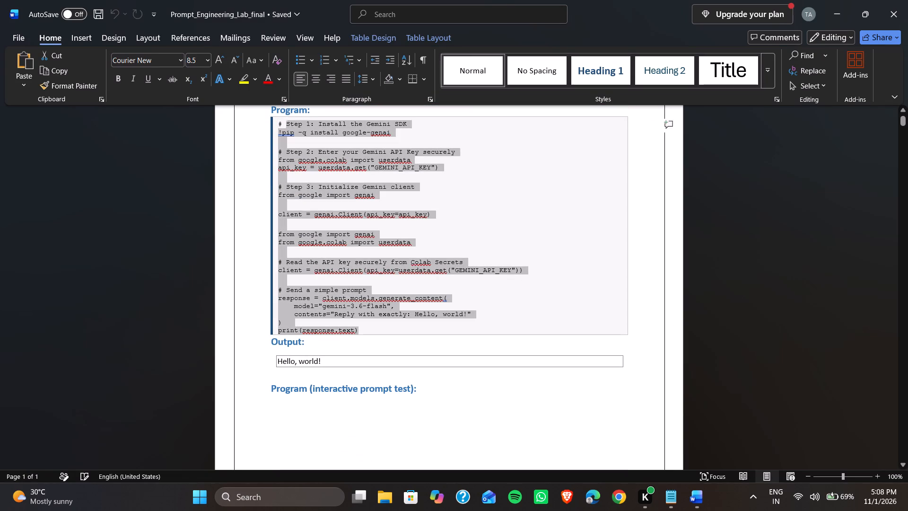
left_click_drag(296, 125, 279, 173)
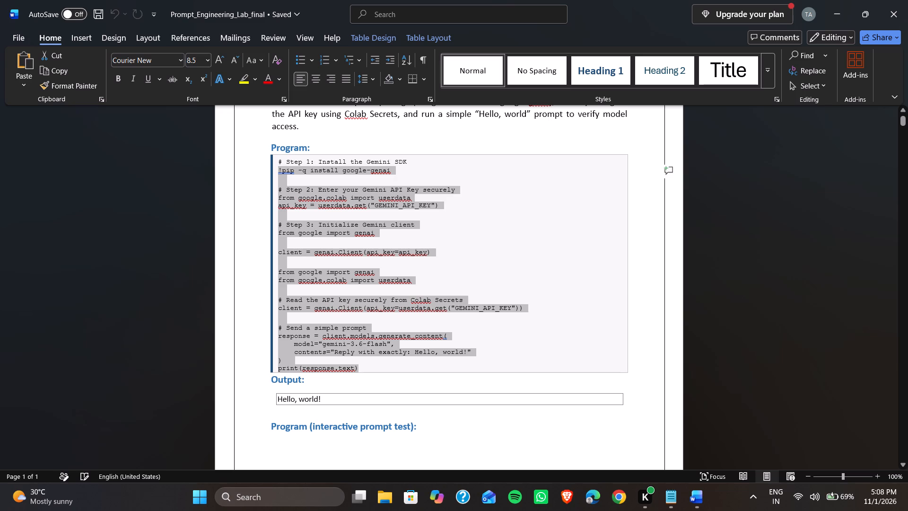
left_click_drag(279, 173, 278, 165)
key("ctrl+c")
key("alt+Tab")
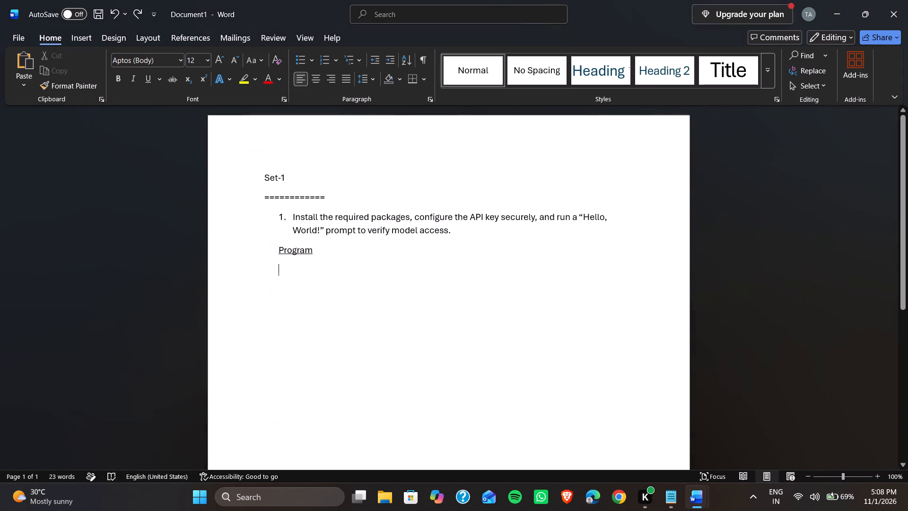
key("ctrl+v")
scroll(321, 246, "down", 1)
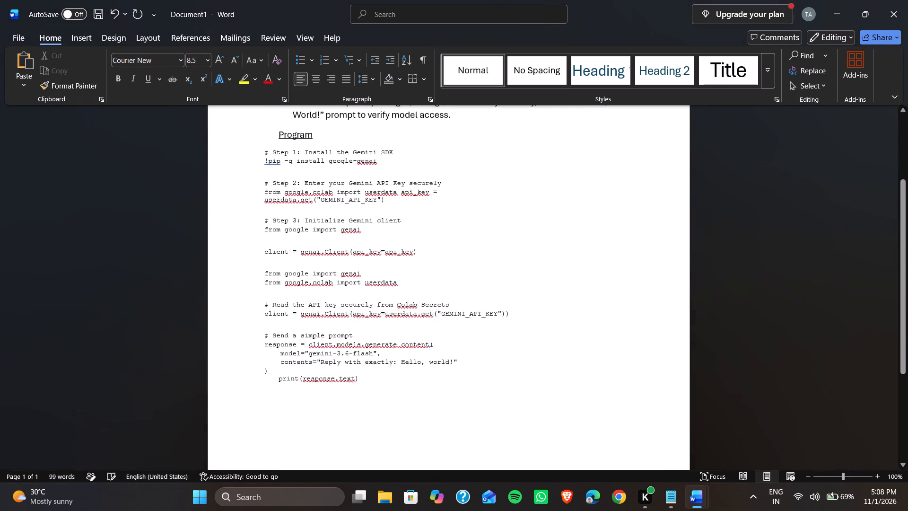
Set the font of all text in Document1 to Times New Roman.
key("ctrl+a")
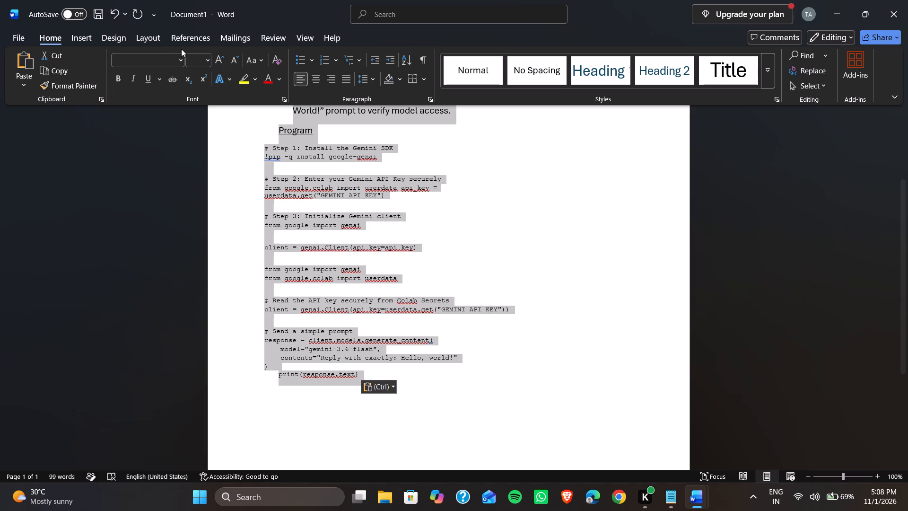
left_click(148, 64)
type("time")
key("Return")
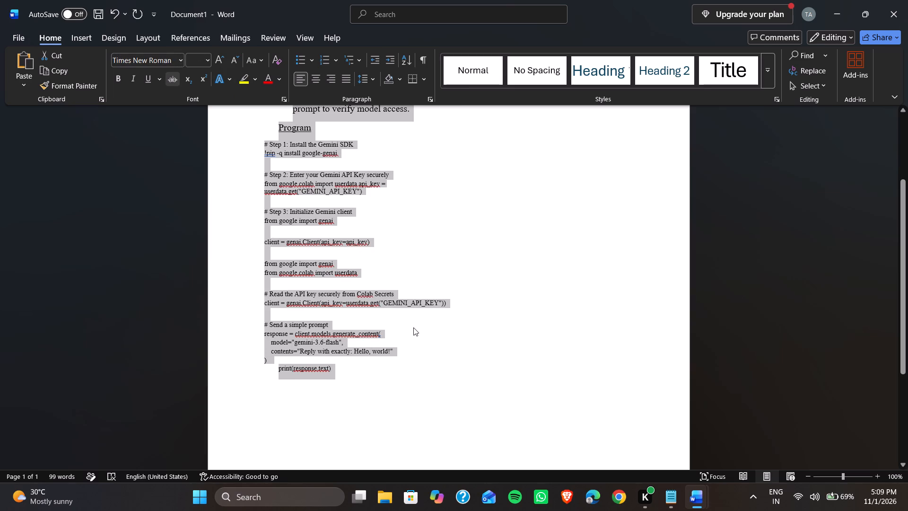
left_click(413, 327)
left_click(403, 250)
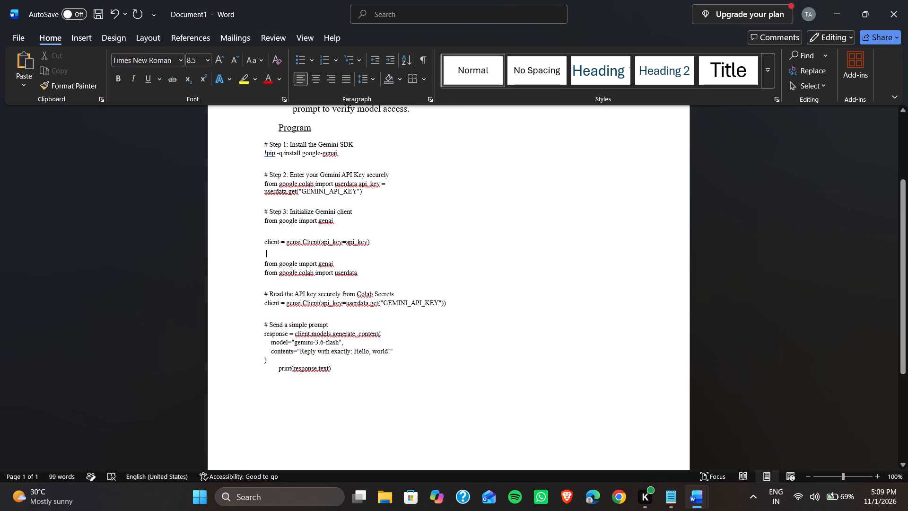
Set the font size of all text in Document1 to 12.
scroll(403, 250, "down", 2)
scroll(403, 250, "up", 1)
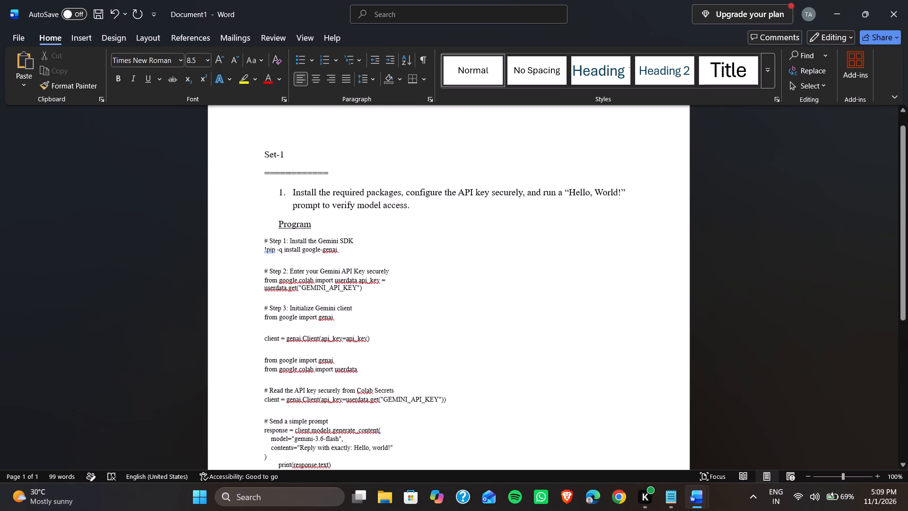
scroll(459, 284, "down", 1)
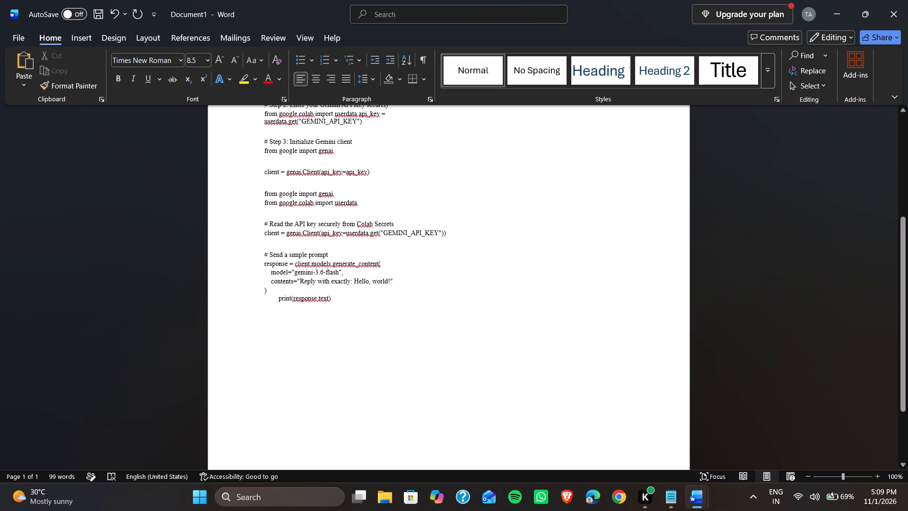
key("ctrl+a")
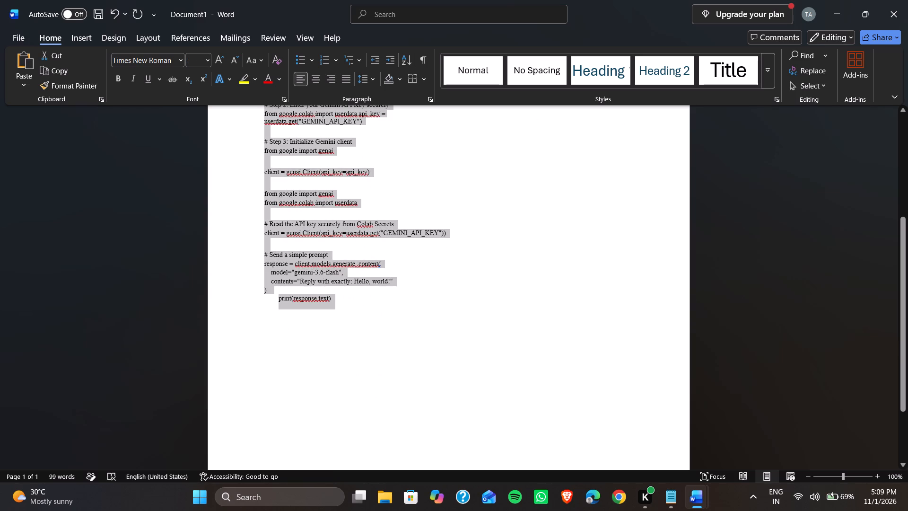
left_click(194, 62)
type("12")
key("Return")
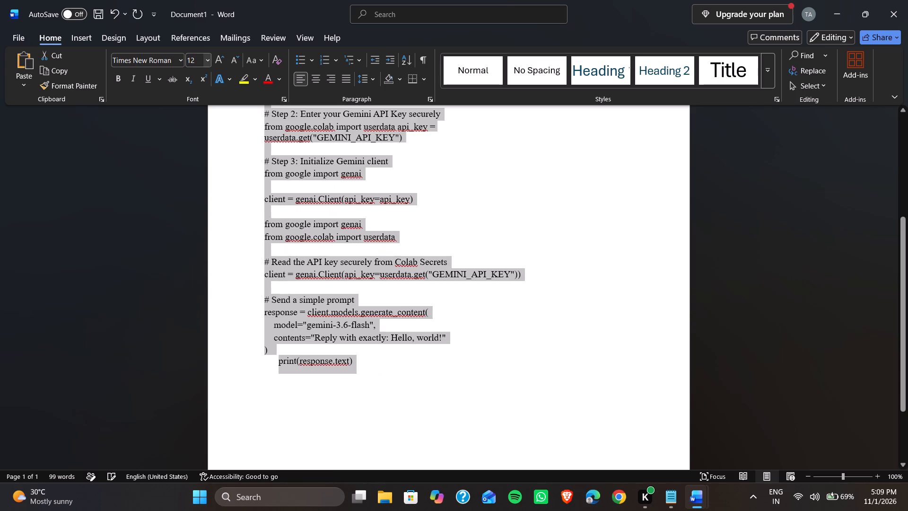
left_click(442, 255)
Add an underlined "output" heading below the program in Document1, after a blank line and followed by a new line.
scroll(442, 255, "down", 1)
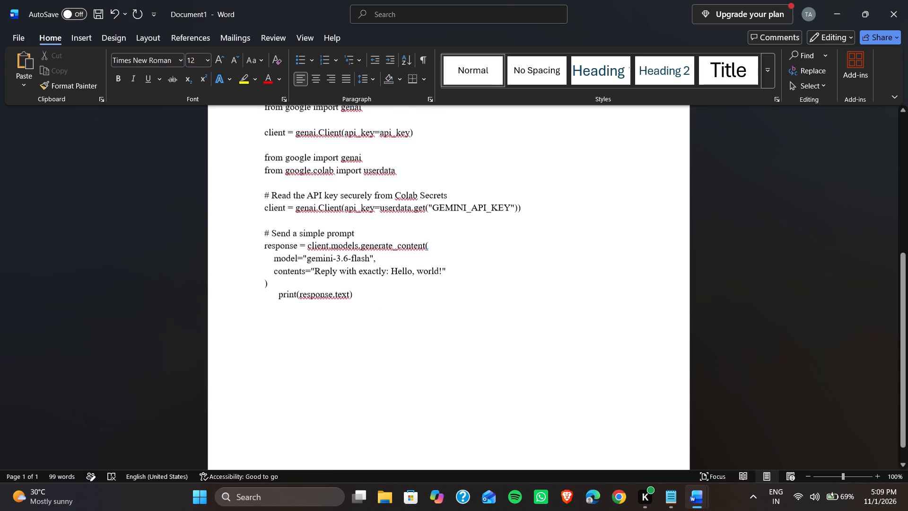
left_click(380, 306)
key("Return")
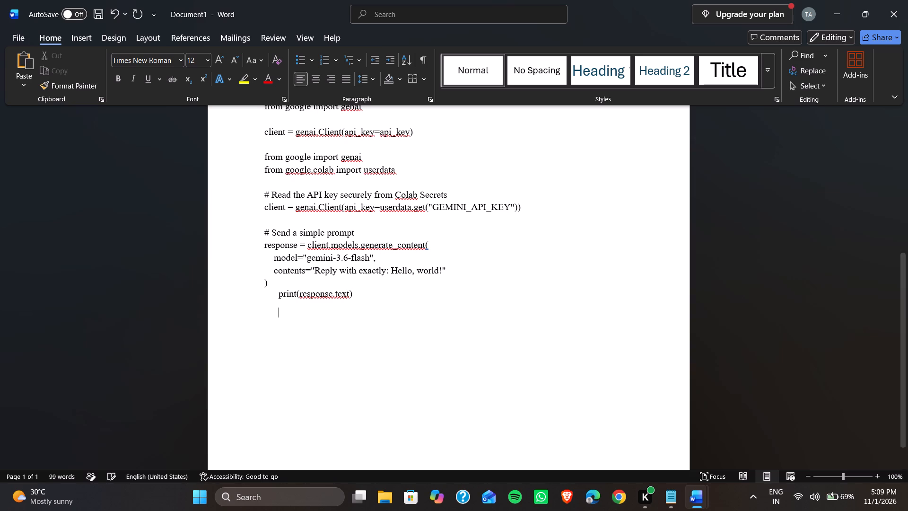
key("Return")
key("alt+Tab")
scroll(339, 361, "down", 1)
key("alt+Tab")
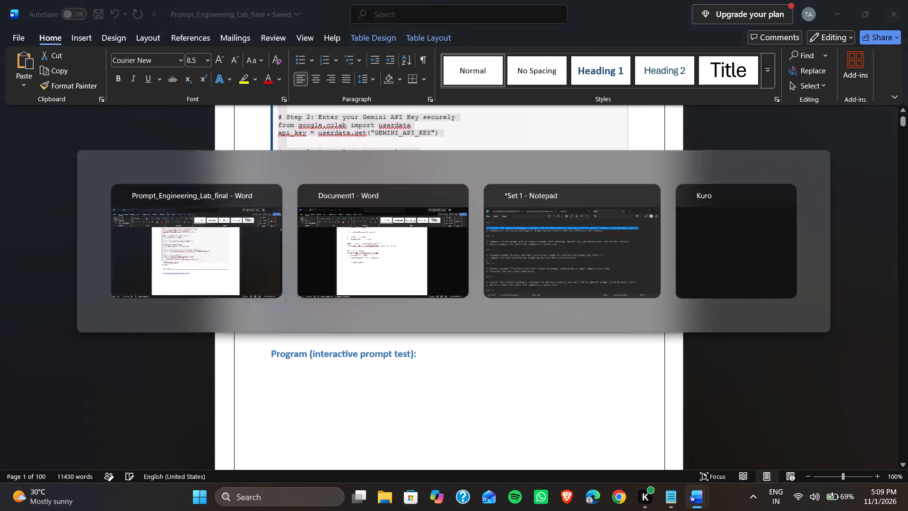
type("output")
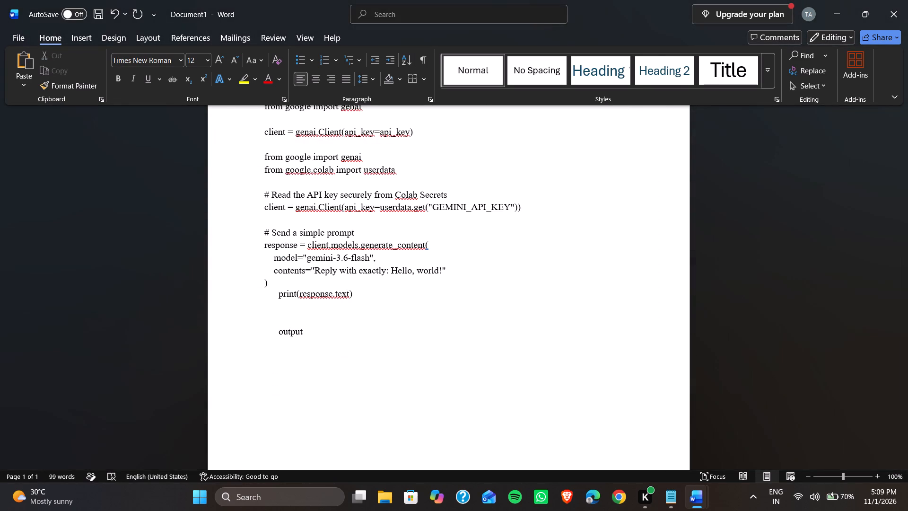
key("ctrl+shift+Left")
key("ctrl+u")
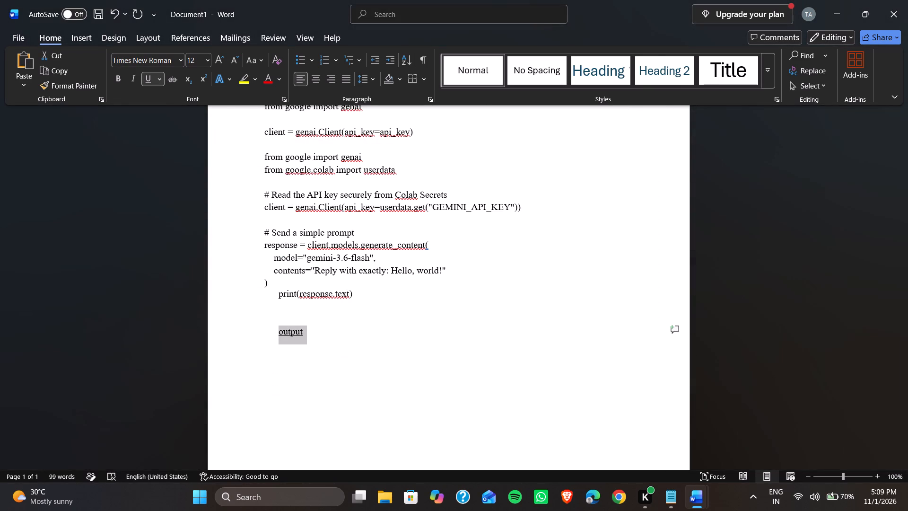
key("1")
key("ctrl+z")
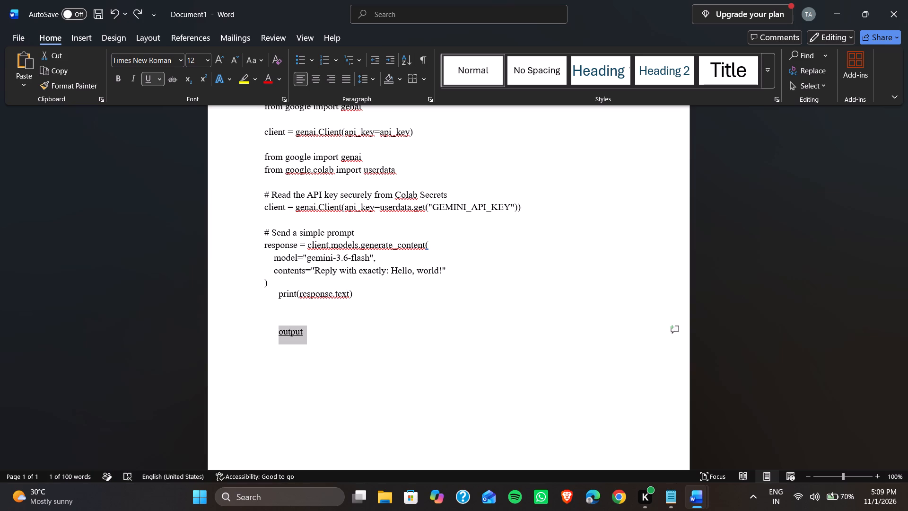
key("Right")
key("Return")
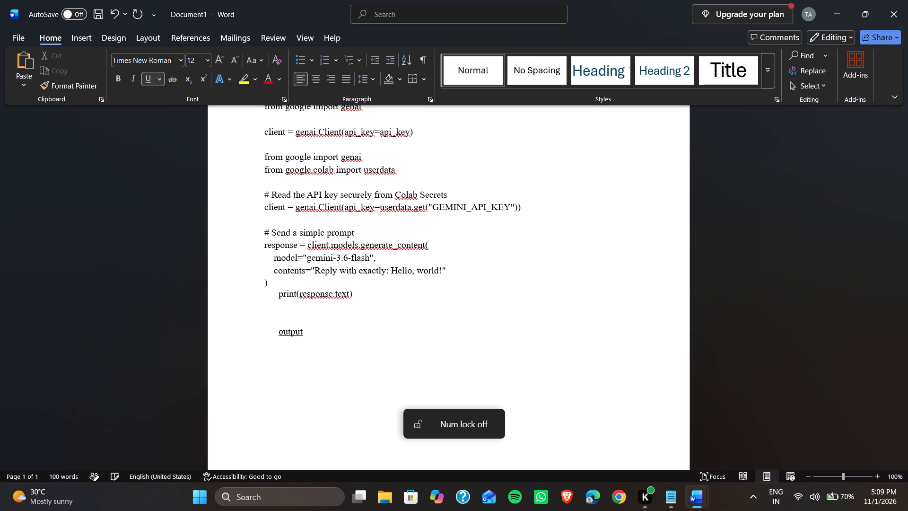
Copy the "Hello, world!" output from the lab document and paste it below the output heading in Document1.
key("alt+Tab")
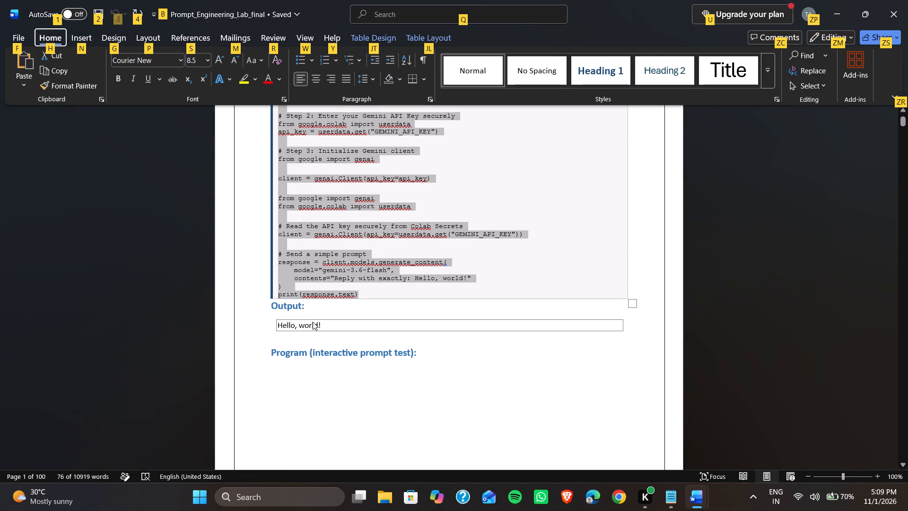
triple_click(313, 322)
key("ctrl+c")
key("alt+Tab")
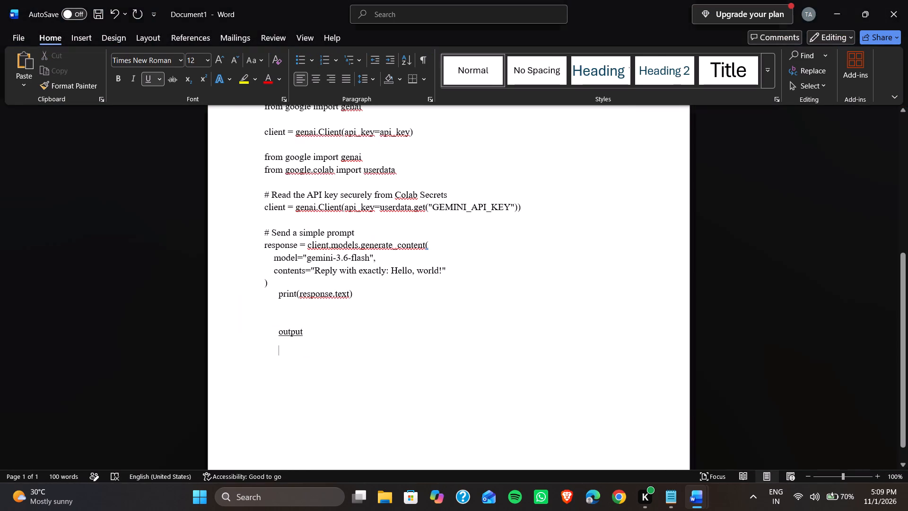
key("ctrl+v")
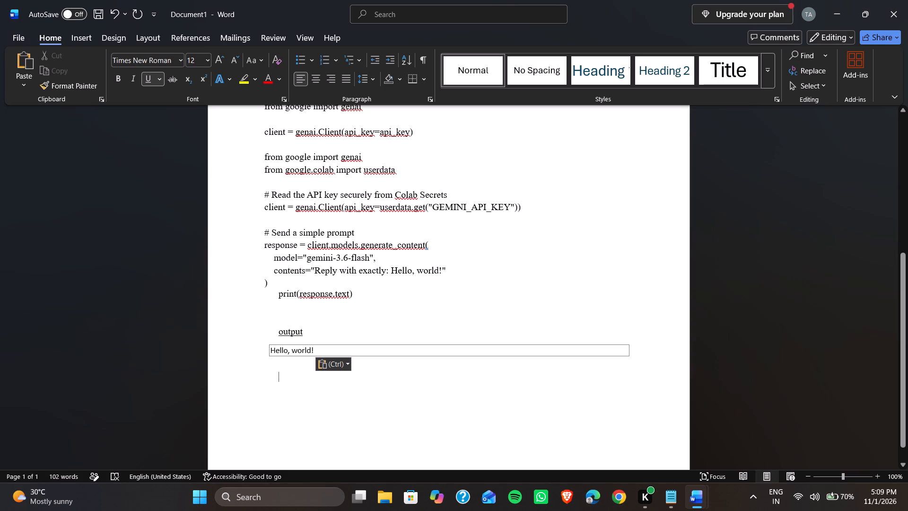
key("alt+Tab")
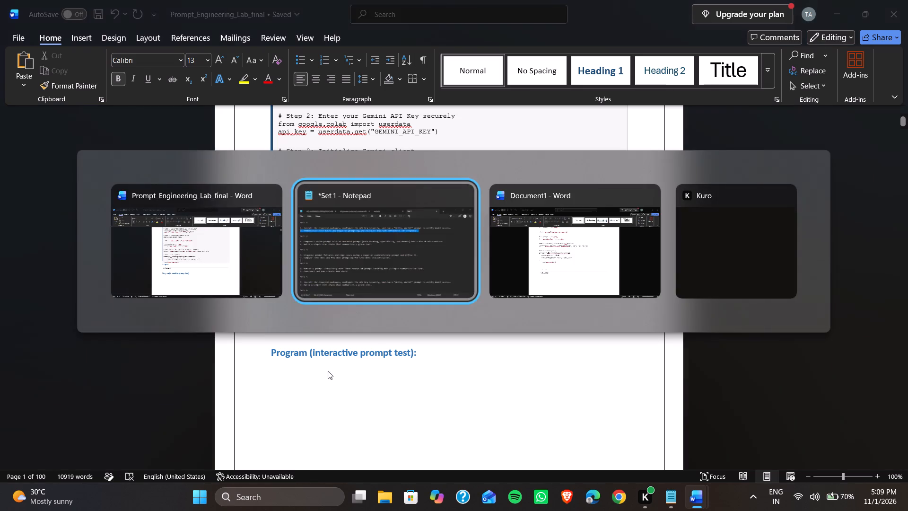
key("alt+Tab")
key("ctrl+v")
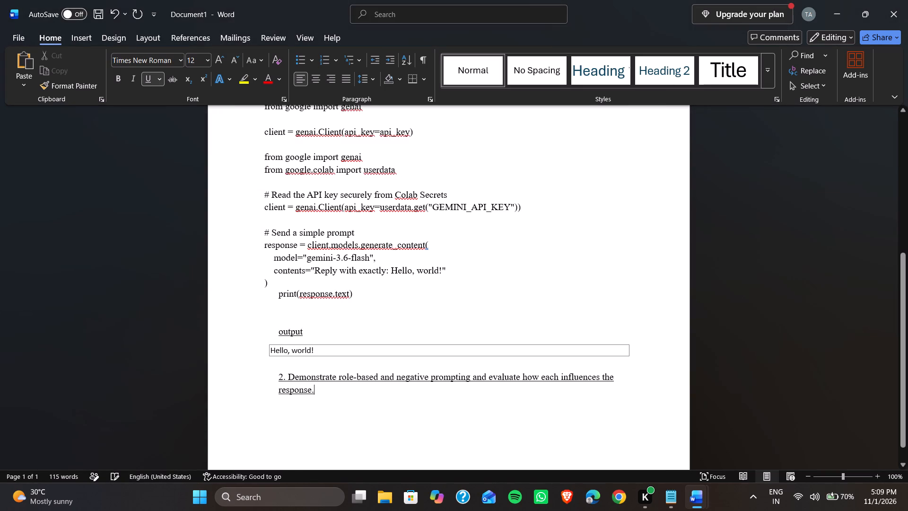
key("ctrl+z")
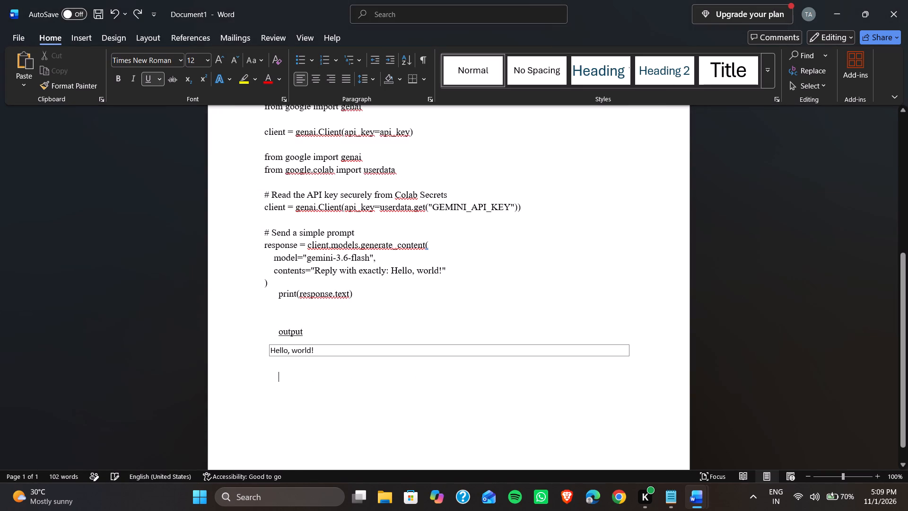
key("ctrl+u")
key("ctrl+v")
Add an unnumbered new line below question 2 in Document1.
key("Return")
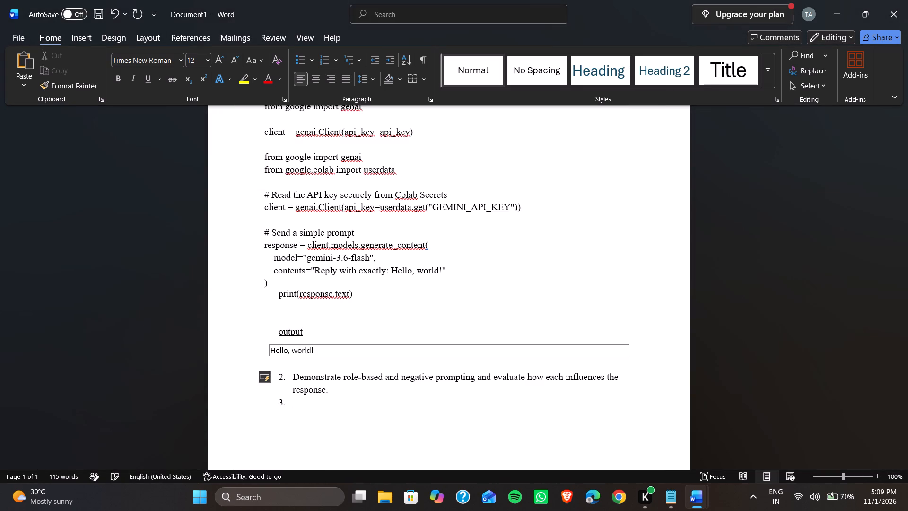
key("BackSpace")
key("BackSpace")
key("alt+Tab")
scroll(328, 371, "down", 2)
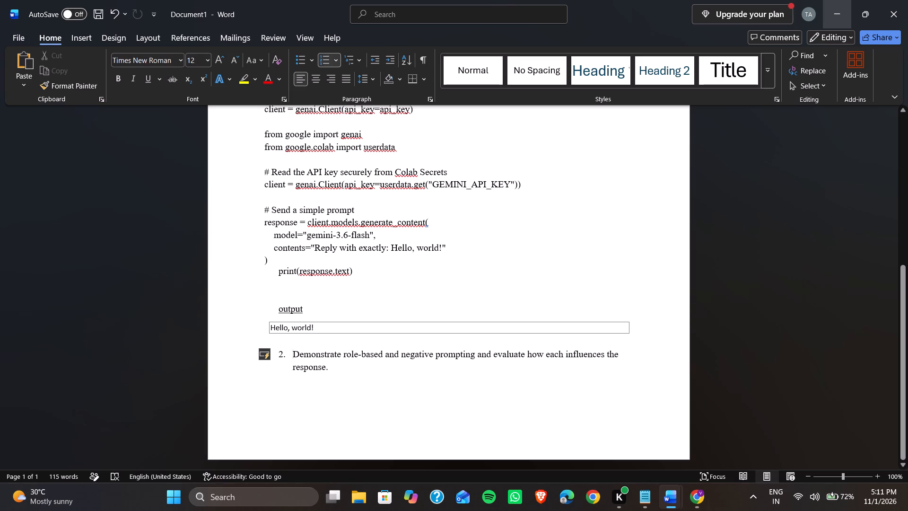
key("Left")
key("Down")
key("Home")
key("Return")
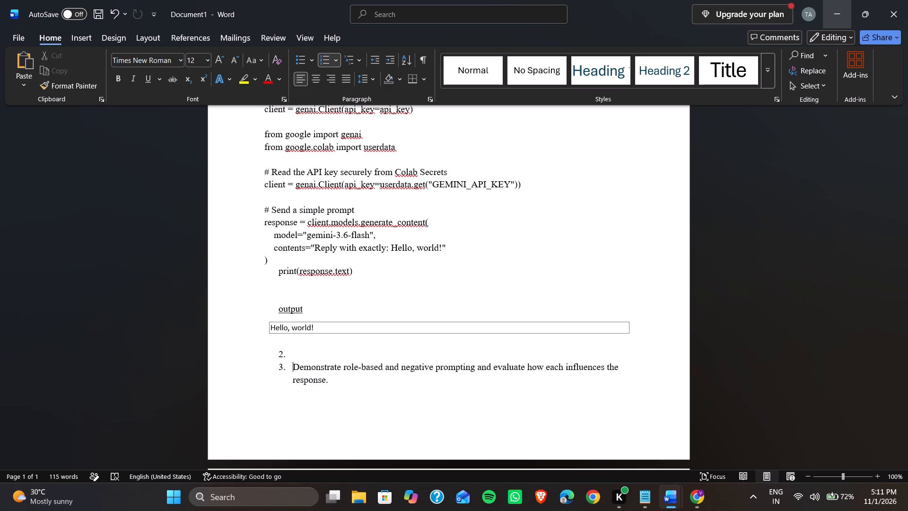
key("Return")
key("Return")
key("Return")
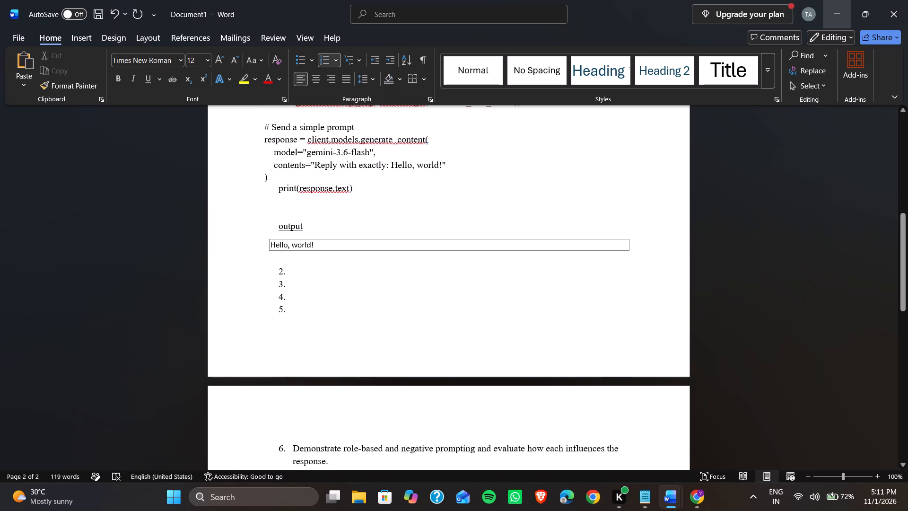
Remove the empty numbered items above the role-based prompting question, leaving unnumbered blank space that keeps it as item 2 on page two.
left_click(289, 308)
key("BackSpace")
key("BackSpace")
key("BackSpace")
key("BackSpace")
key("BackSpace")
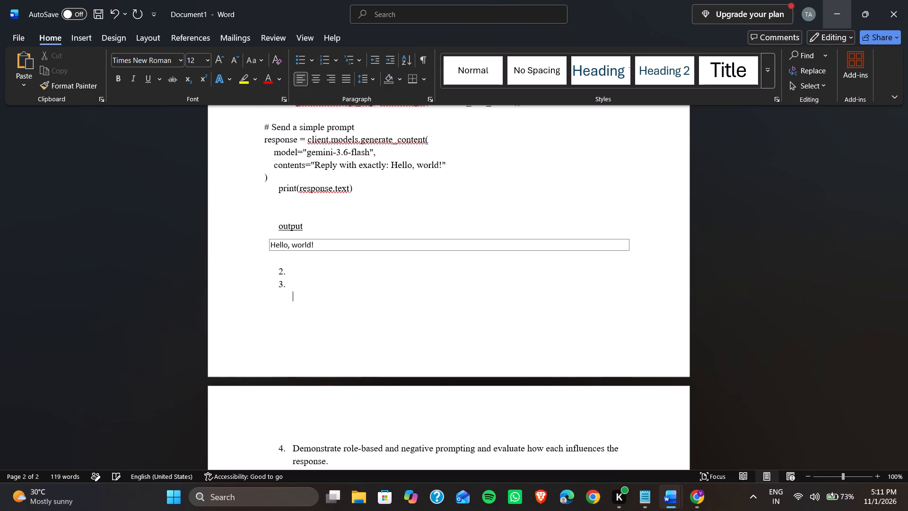
key("BackSpace")
key("BackSpace")
key("BackSpace")
key("BackSpace")
key("BackSpace")
key("BackSpace")
key("BackSpace")
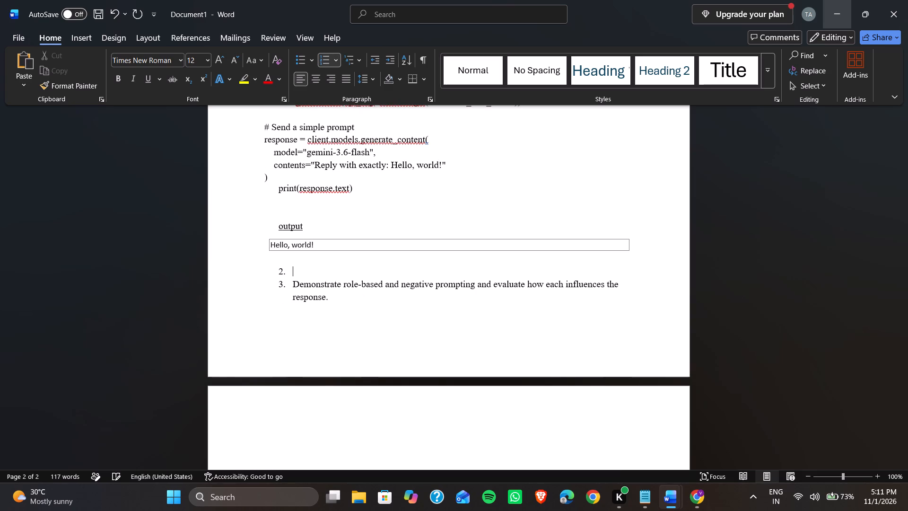
key("BackSpace")
key("BackSpace")
key("Return")
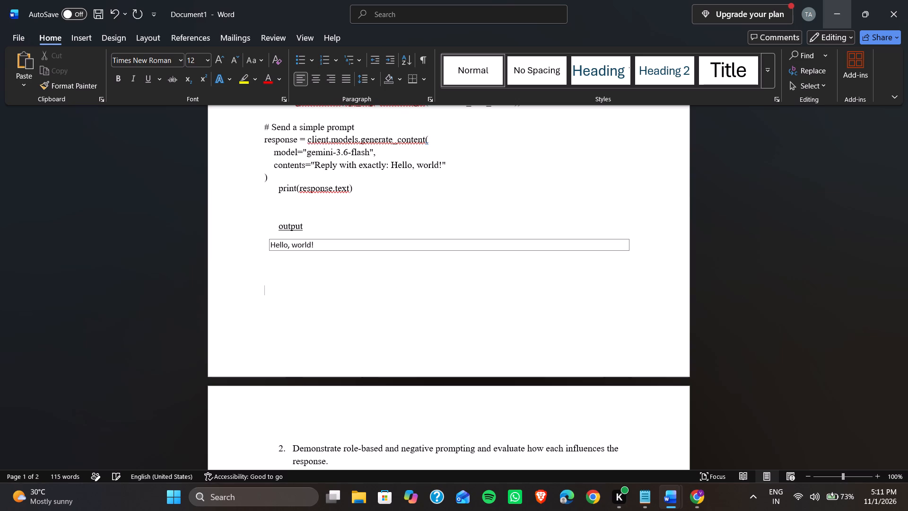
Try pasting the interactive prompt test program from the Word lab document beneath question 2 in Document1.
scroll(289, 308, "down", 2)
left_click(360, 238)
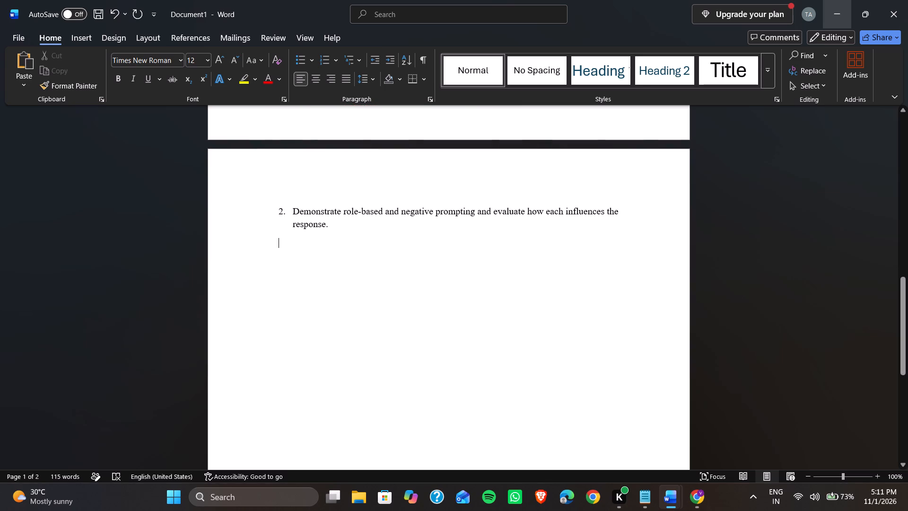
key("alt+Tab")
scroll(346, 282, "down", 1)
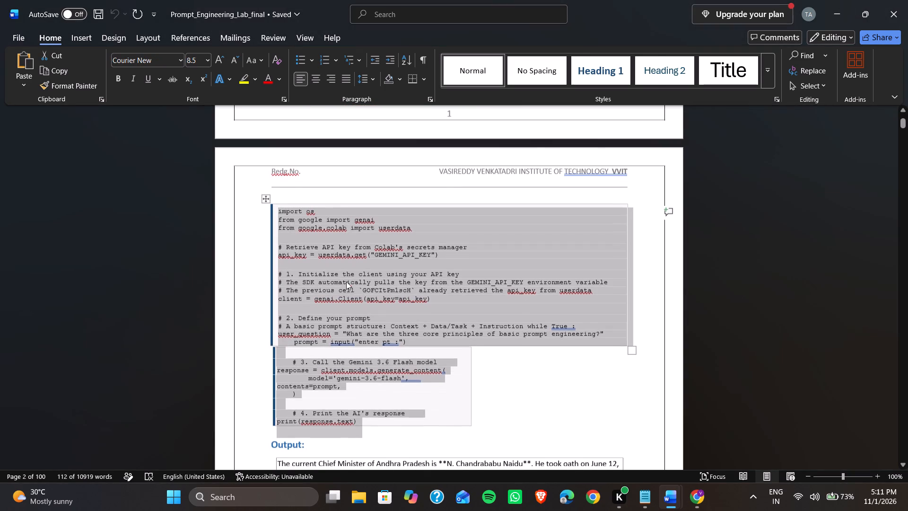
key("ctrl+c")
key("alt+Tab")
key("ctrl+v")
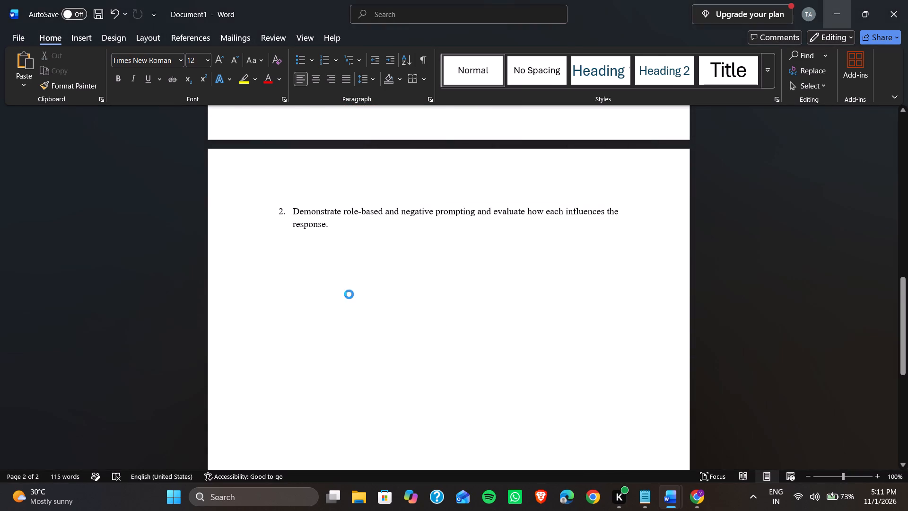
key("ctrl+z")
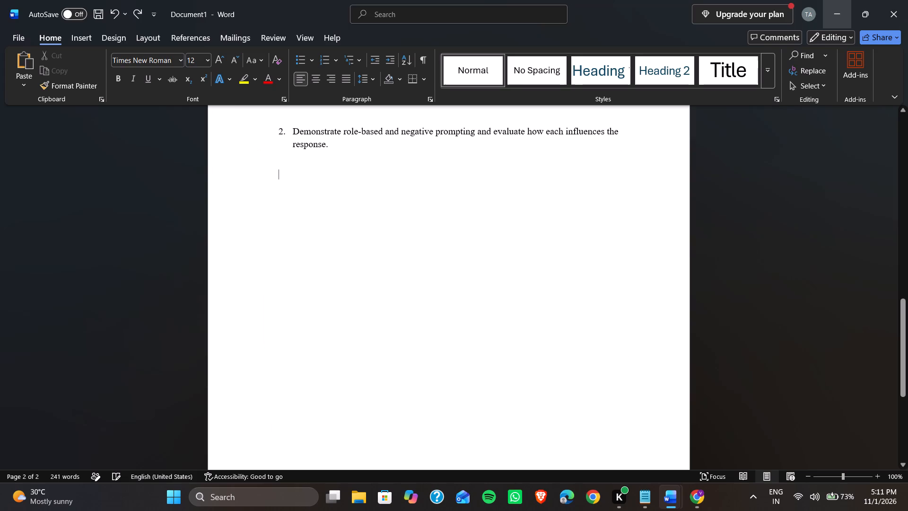
Switch to the lab PDF in Chrome and copy the entire Question 2 program, from "# --- Naïve Prompt ---" to "print(enhanced_output)".
key("alt+Tab")
left_click(353, 294)
key("alt+Tab")
key("alt+Tab")
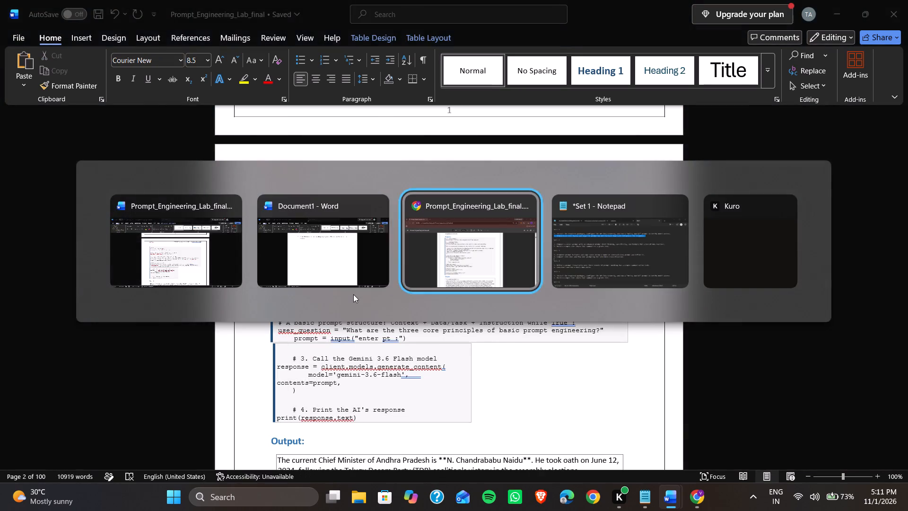
scroll(351, 364, "up", 2)
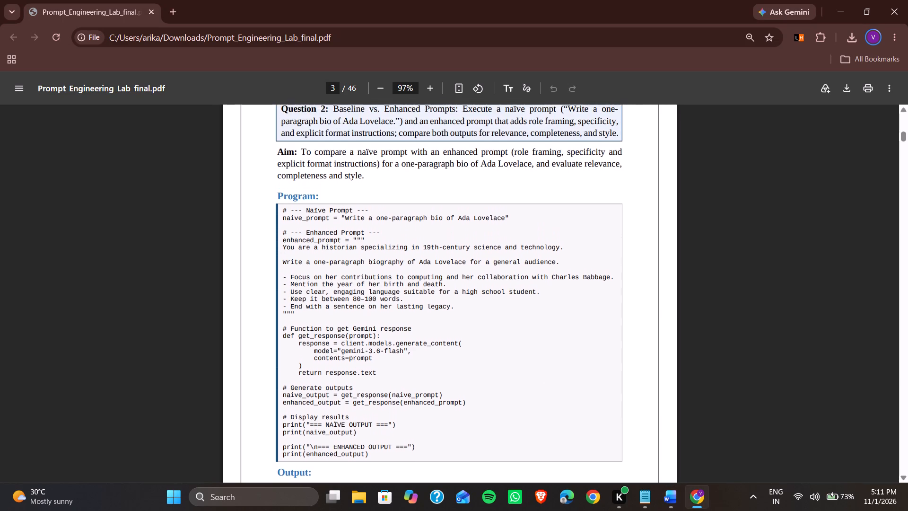
scroll(351, 364, "down", 1)
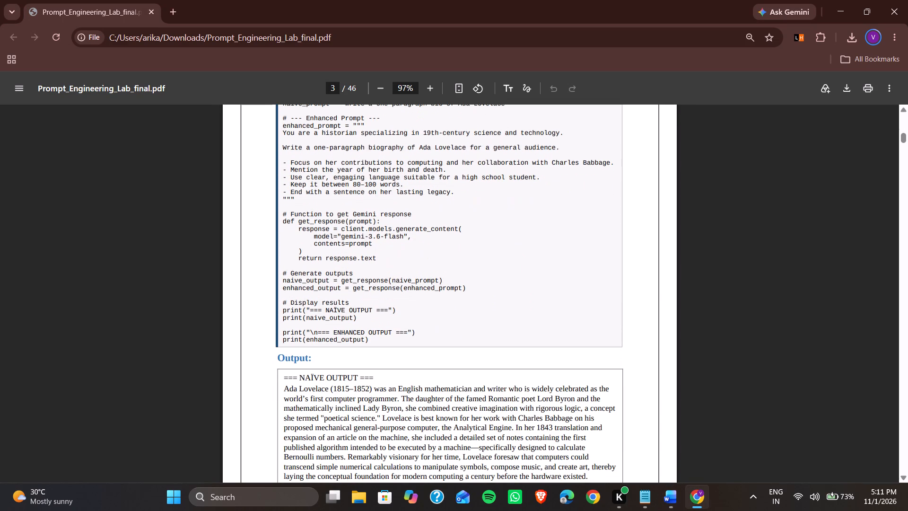
left_click_drag(373, 341, 289, 136)
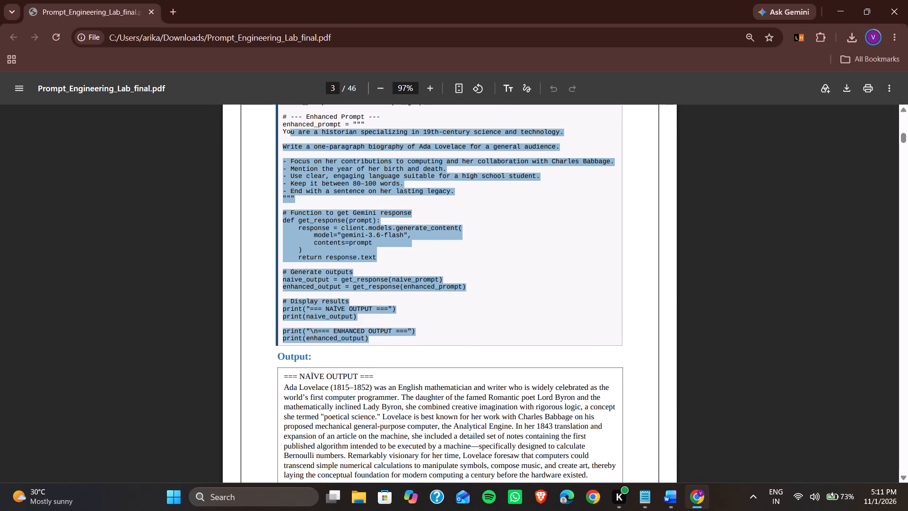
left_click_drag(289, 136, 283, 94)
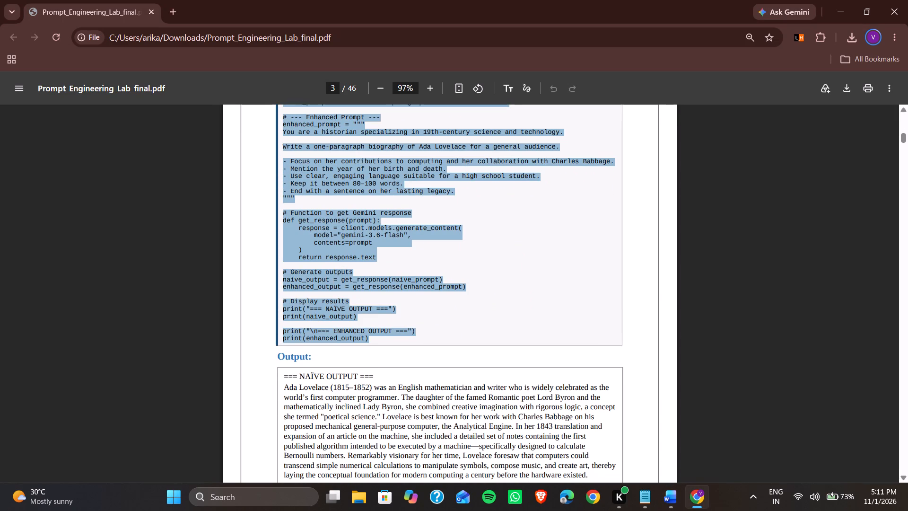
left_click_drag(283, 94, 282, 140)
scroll(282, 140, "up", 1)
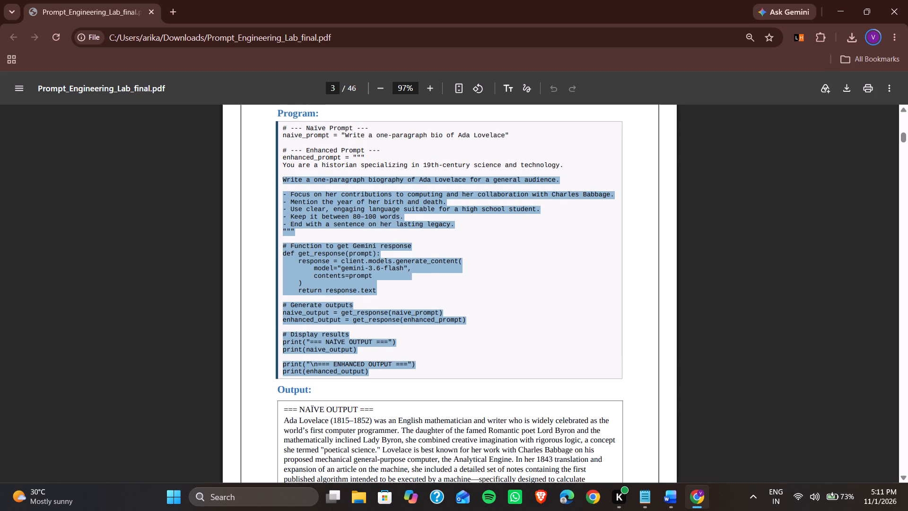
left_click_drag(281, 129, 376, 373)
left_click(376, 373)
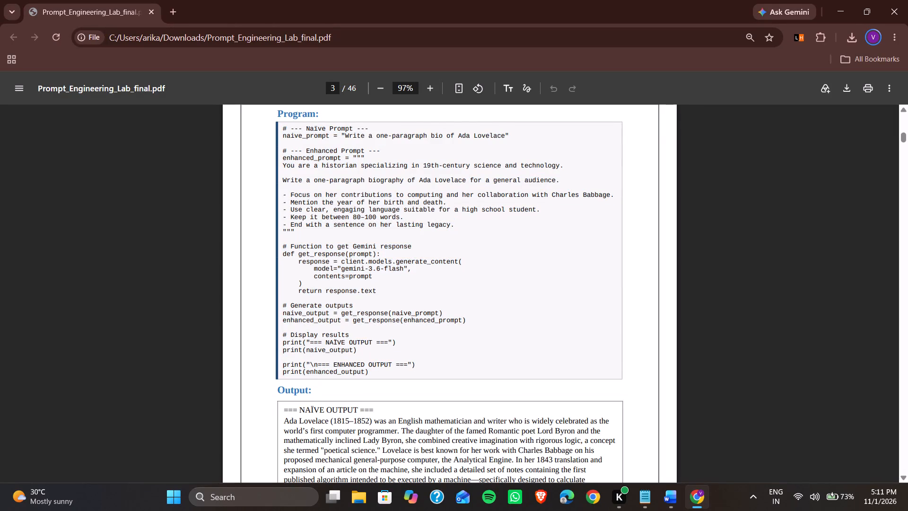
left_click_drag(367, 374, 283, 159)
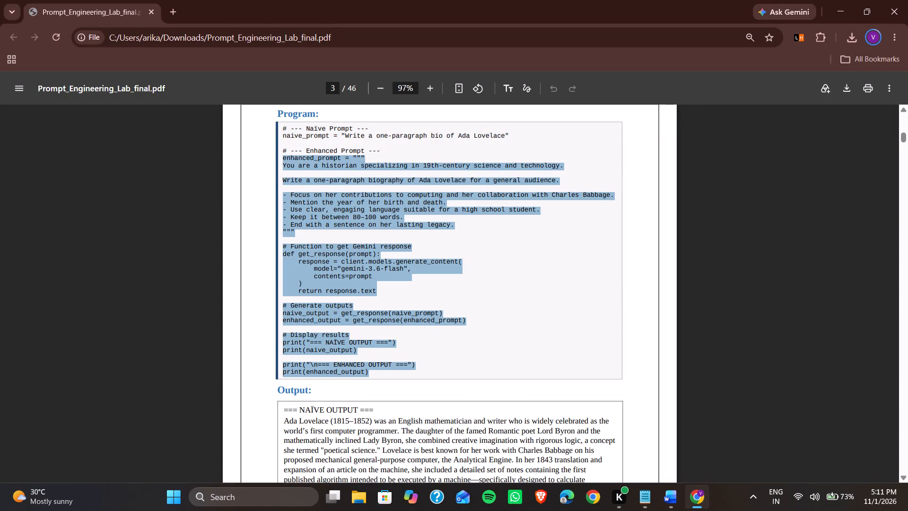
left_click_drag(283, 159, 279, 126)
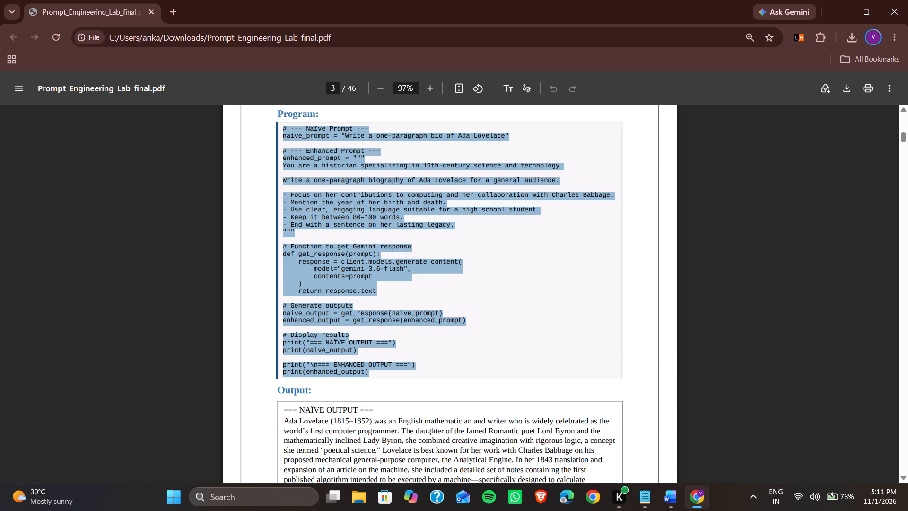
key("ctrl+c")
Paste the copied naïve and enhanced prompt program beneath question 2 in Document1.
key("alt+Tab")
key("alt+Tab")
key("alt+Tab")
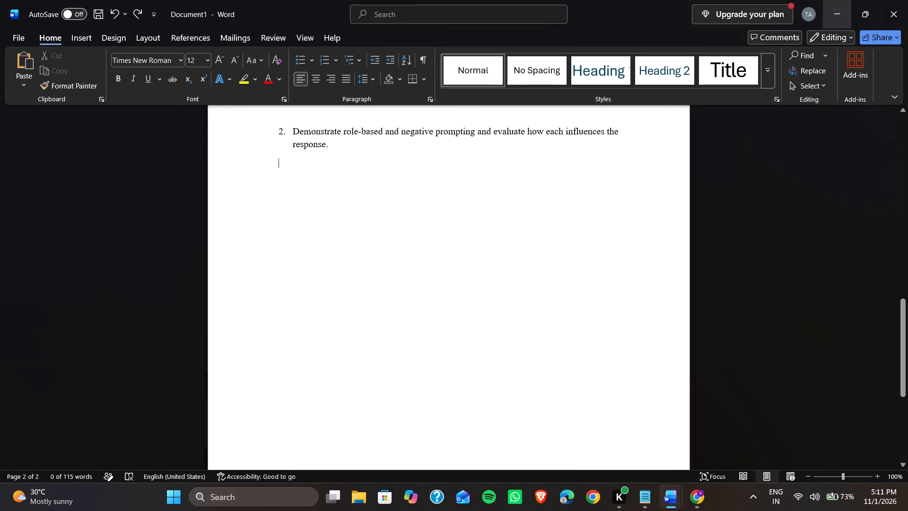
key("ctrl+v")
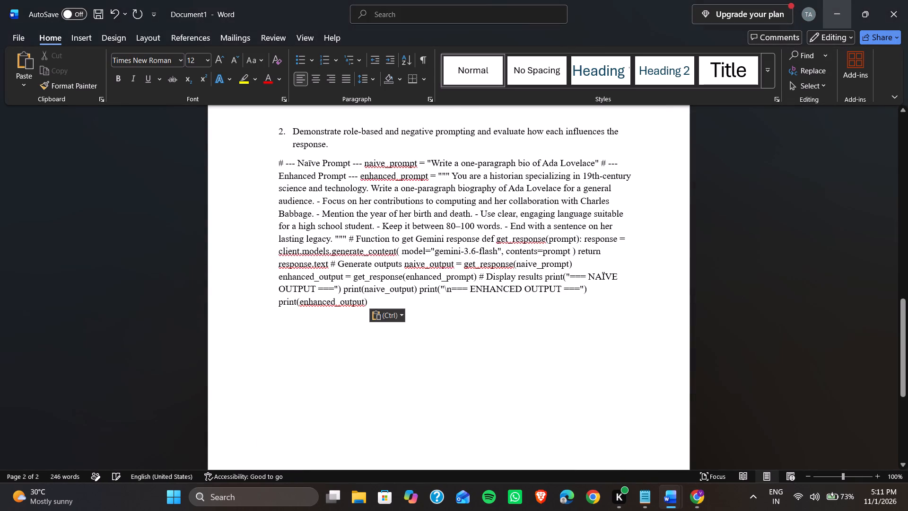
In Document1, put the "# --- Naïve Prompt ---" comment and the naive_prompt assignment on separate lines, following the lab PDF's layout.
key("alt+Tab")
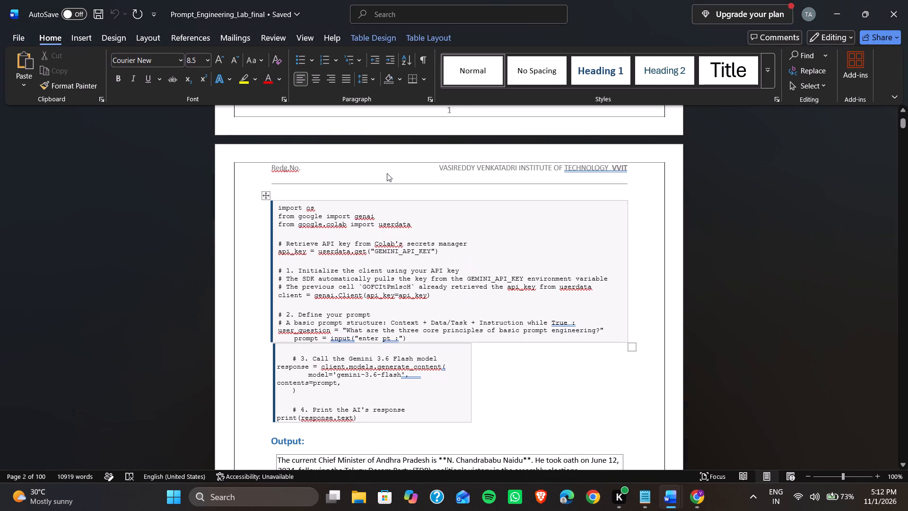
left_click(406, 239)
key("alt+Tab")
key("alt+Tab")
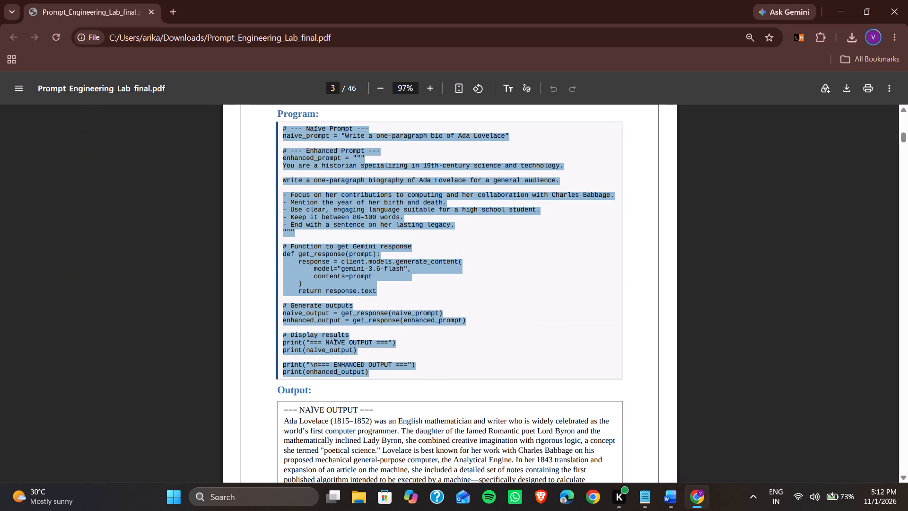
key("alt+Tab")
key("alt+Tab")
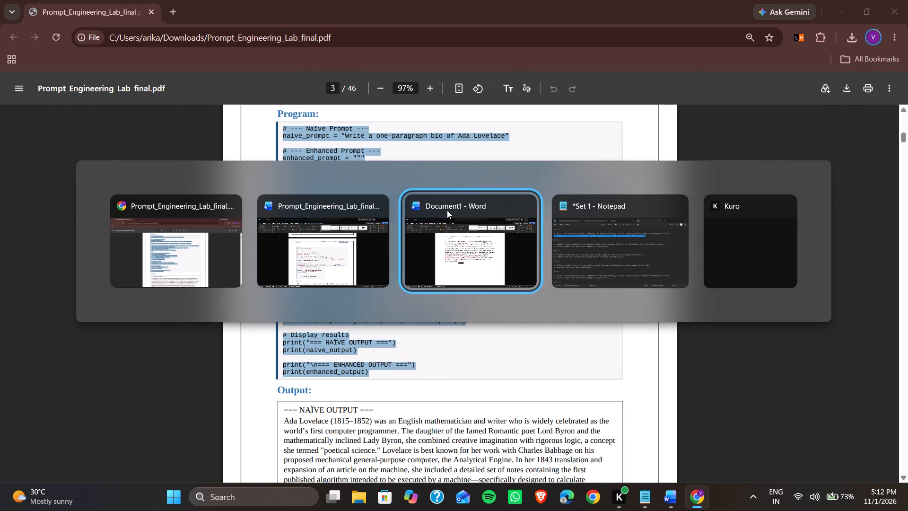
left_click(365, 165)
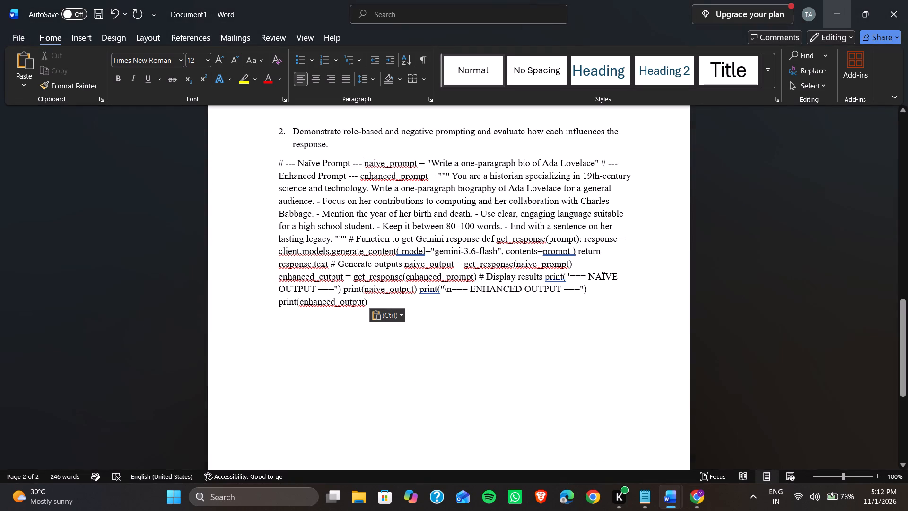
key("Return")
key("alt+Tab")
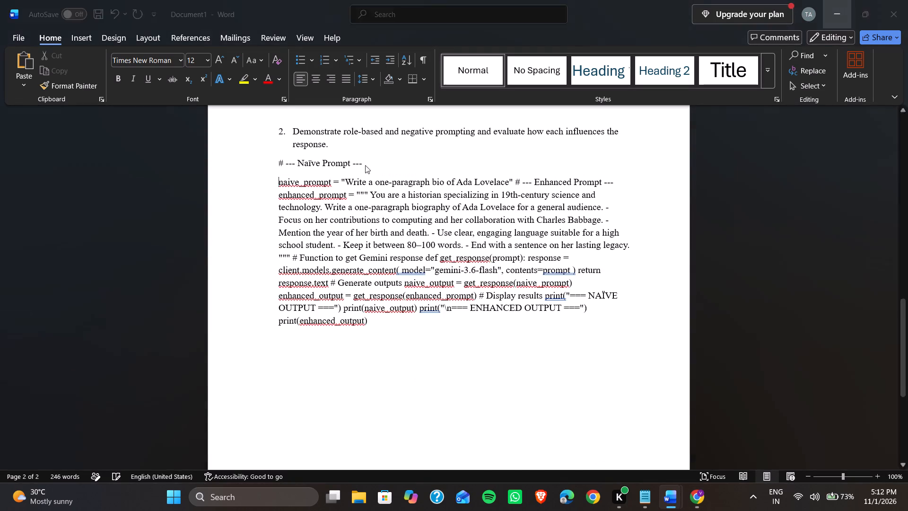
key("alt+Tab")
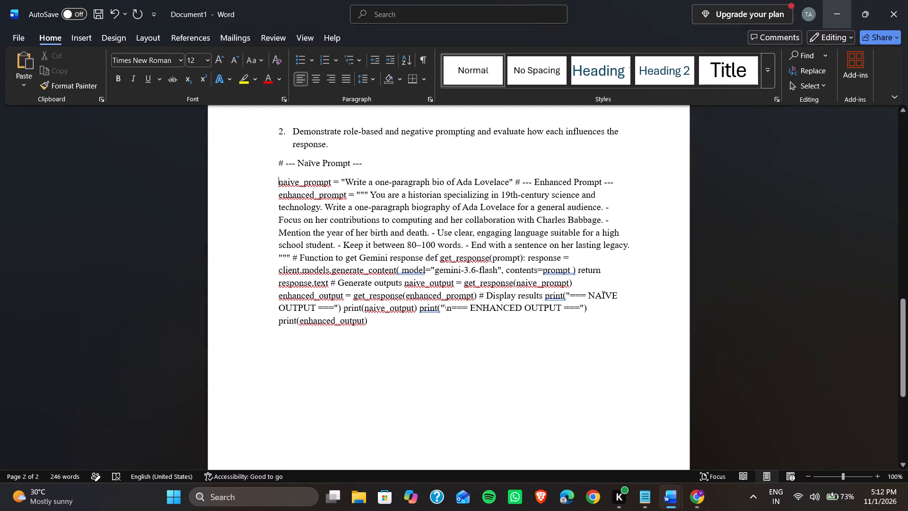
left_click(516, 181)
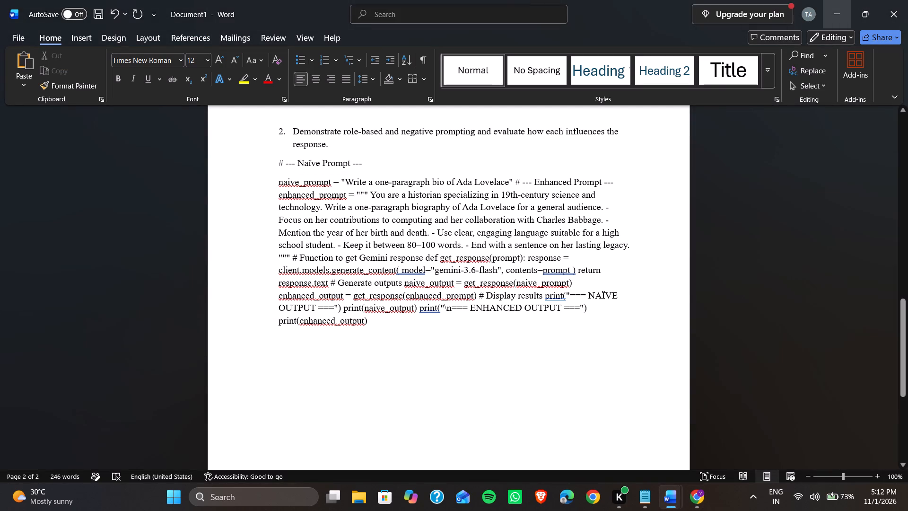
left_click(516, 181)
key("Return")
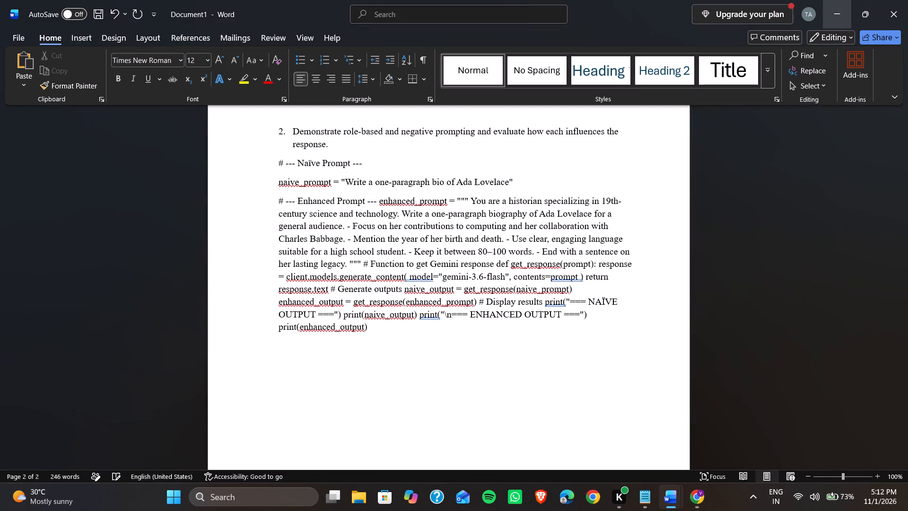
Break the enhanced prompt text after the opening triple quotes, the historian role sentence and the "Write a one-paragraph biography" sentence, checking against the PDF.
key("alt+Tab")
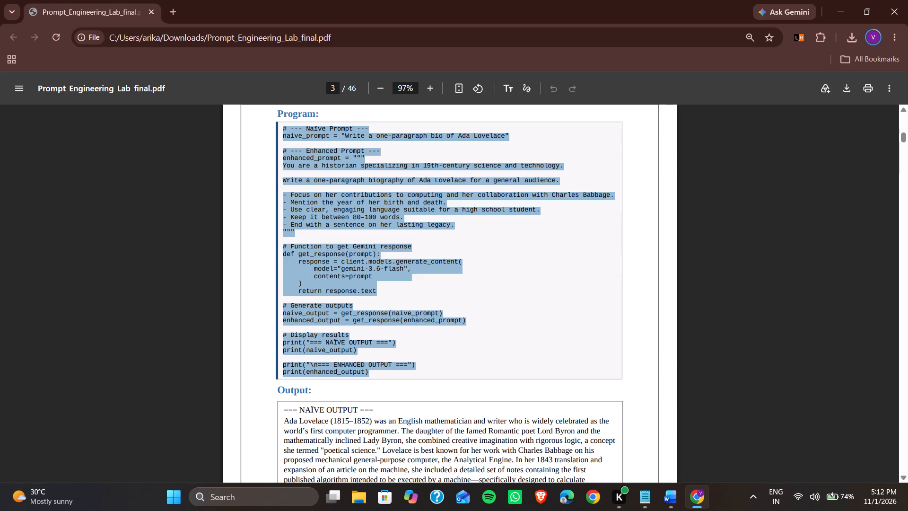
key("alt+Tab")
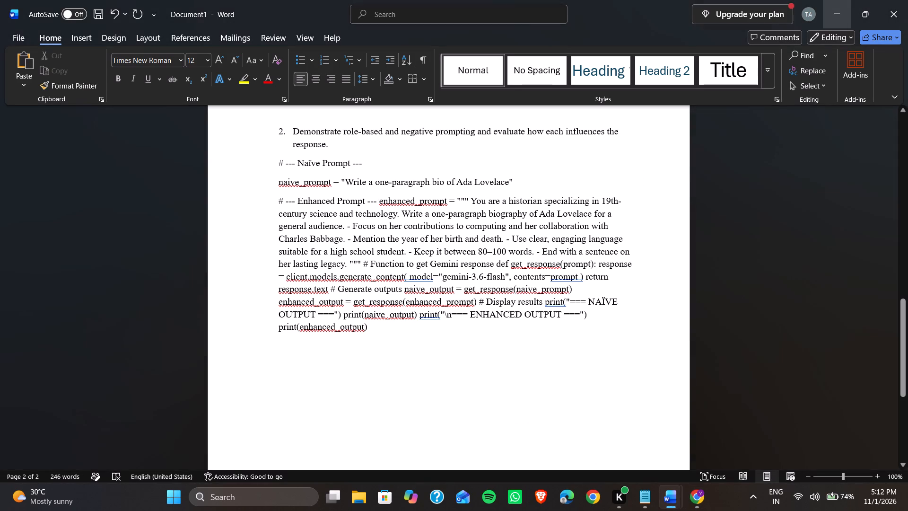
left_click(467, 199)
key("Return")
key("alt+Tab")
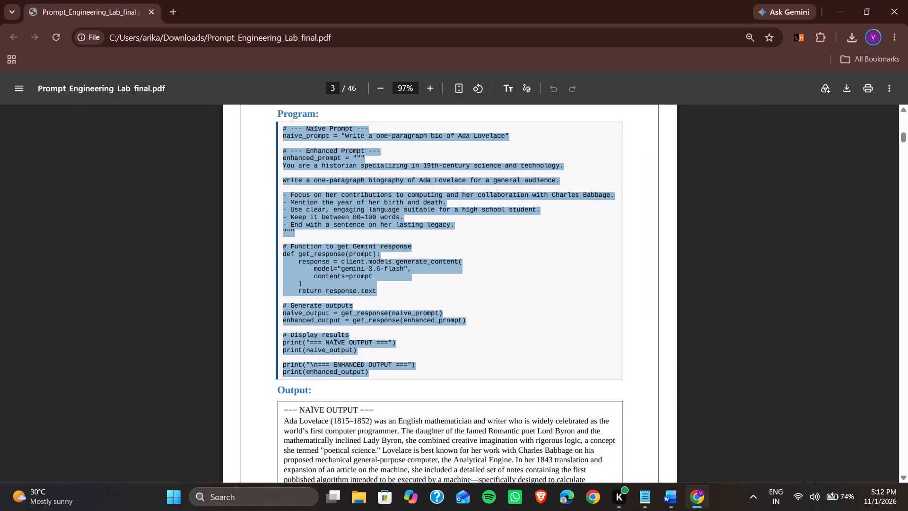
key("alt+Tab")
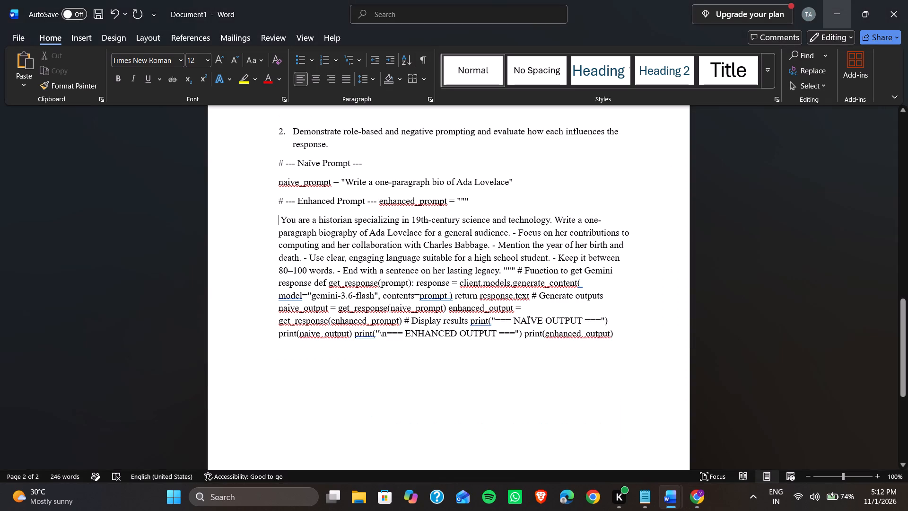
key("alt+Tab")
key("alt+Tab")
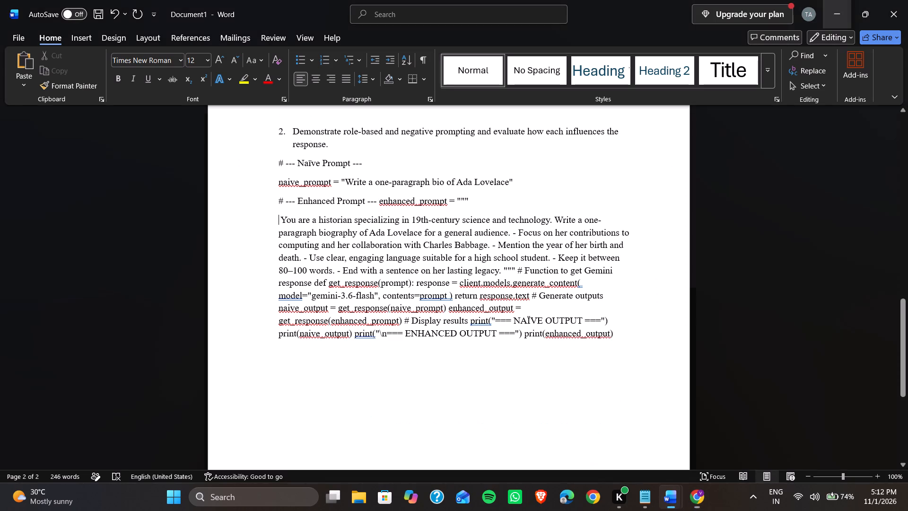
left_click(556, 218)
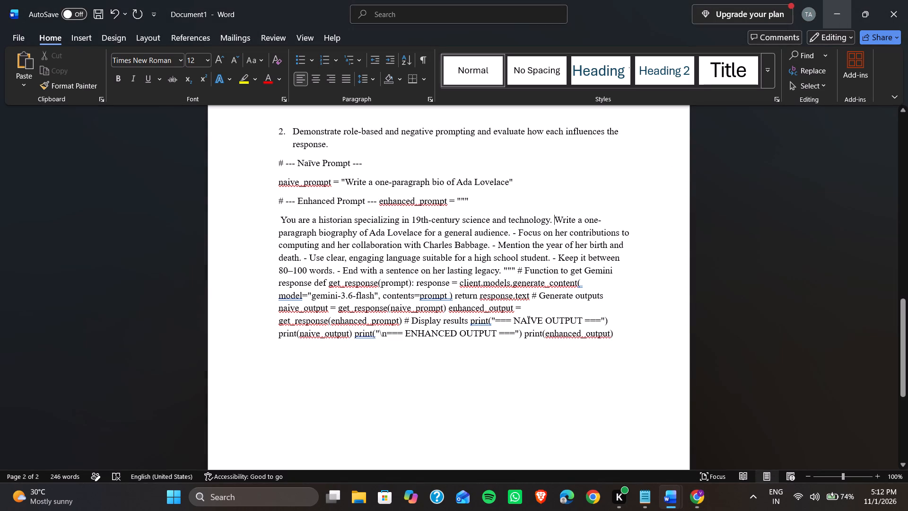
key("Return")
key("alt+Tab")
key("alt+Tab")
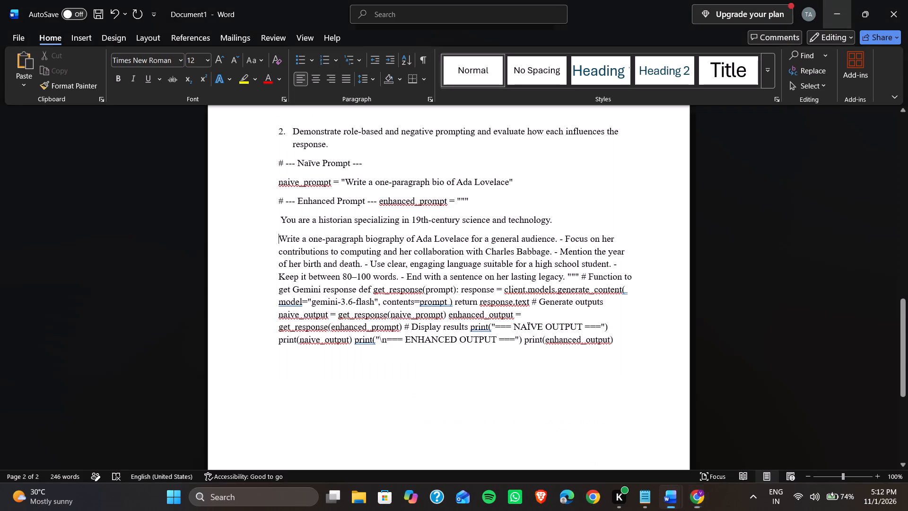
left_click(559, 238)
key("Return")
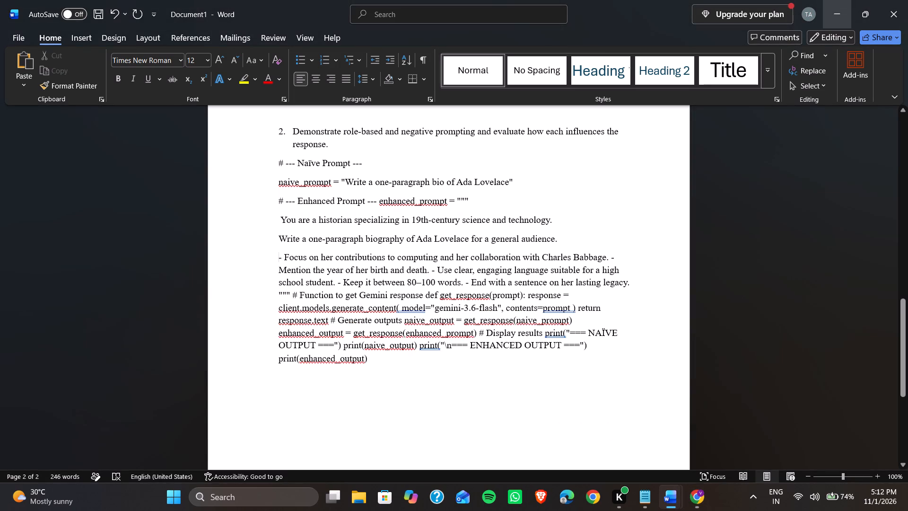
Put the first four enhanced-prompt instructions, from "- Focus on her contributions" to "- Keep it between 80–100 words.", on separate lines.
left_click(611, 257)
key("Return")
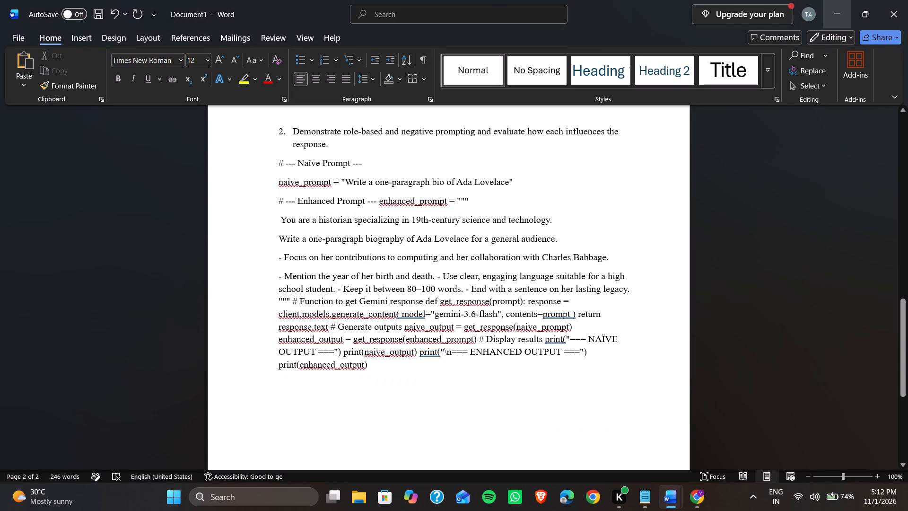
left_click(437, 277)
key("Return")
scroll(437, 277, "down", 1)
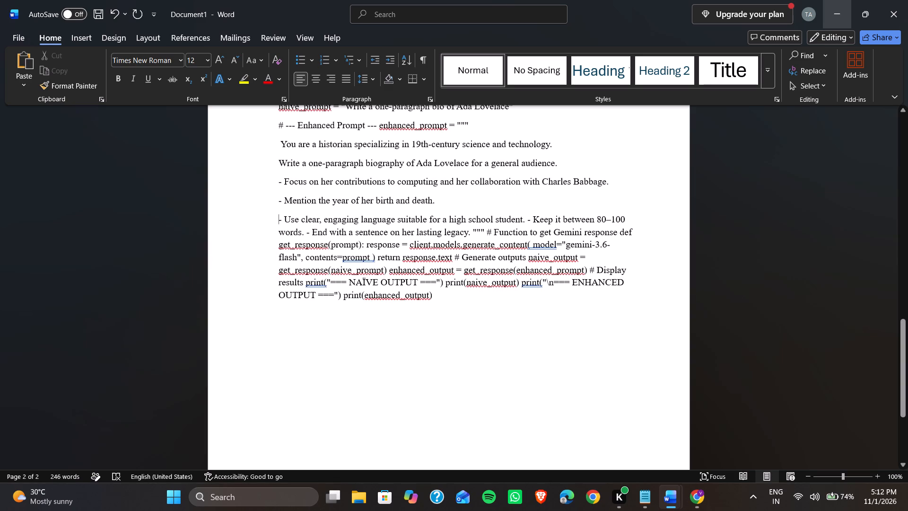
left_click(526, 222)
key("Return")
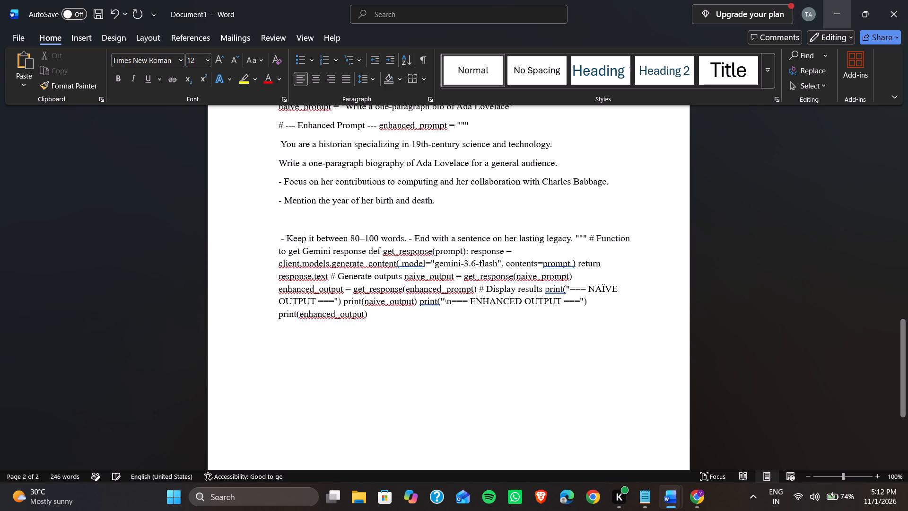
scroll(526, 220, "down", 1)
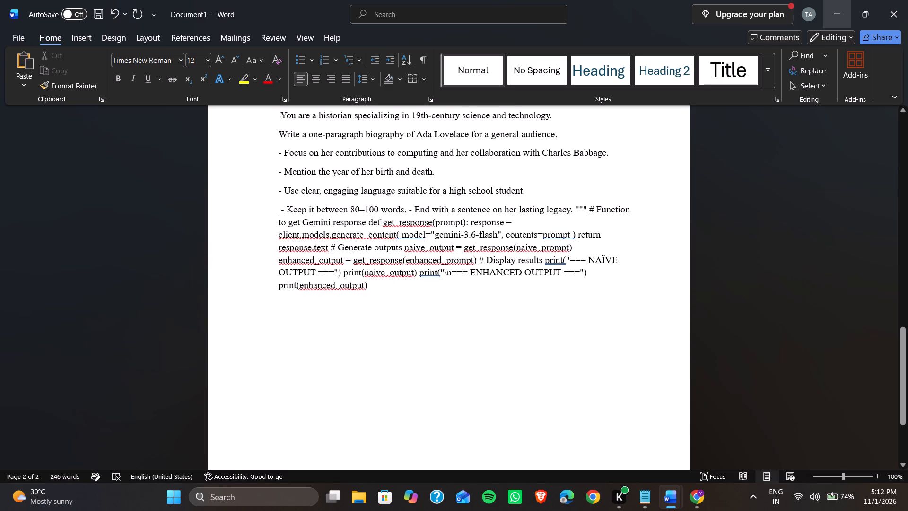
left_click(406, 211)
key("Return")
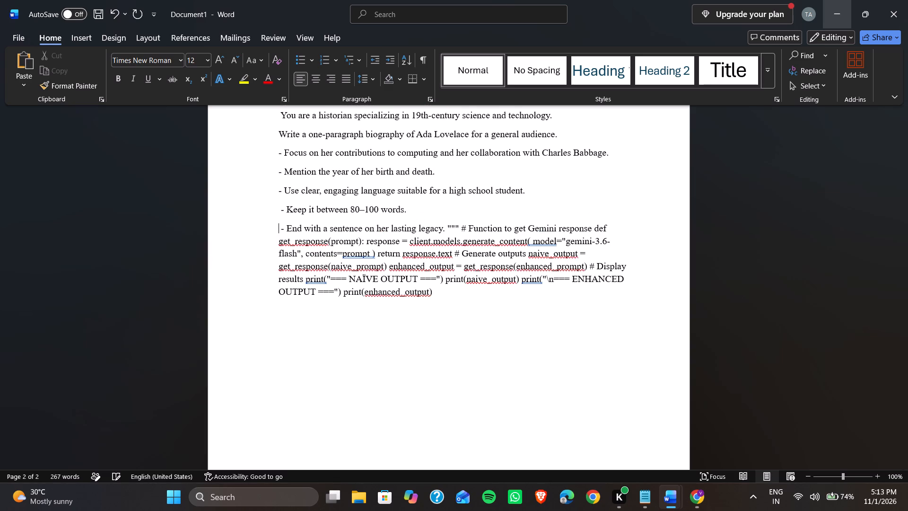
Put the "- End with a sentence on her lasting legacy." instruction and the closing triple quotes on their own lines, following the PDF.
scroll(406, 211, "down", 1)
key("alt+Tab")
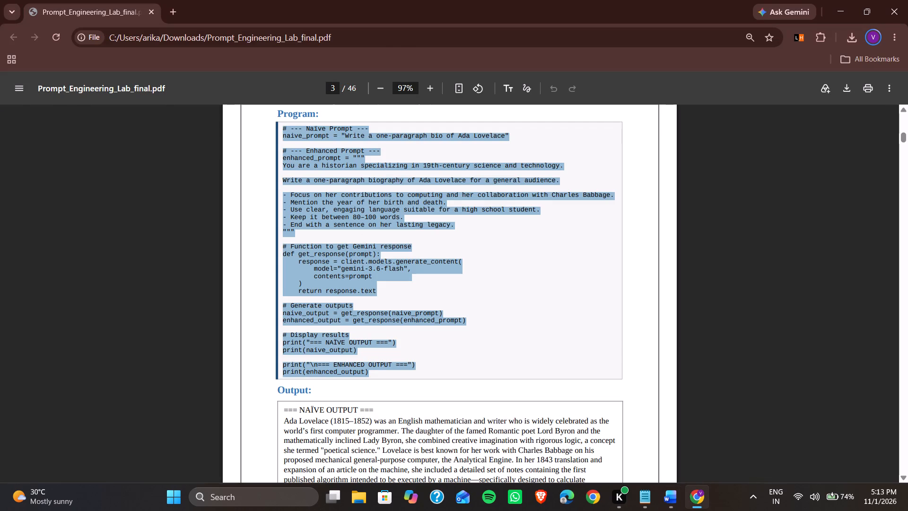
key("alt+Tab")
key("alt+Tab")
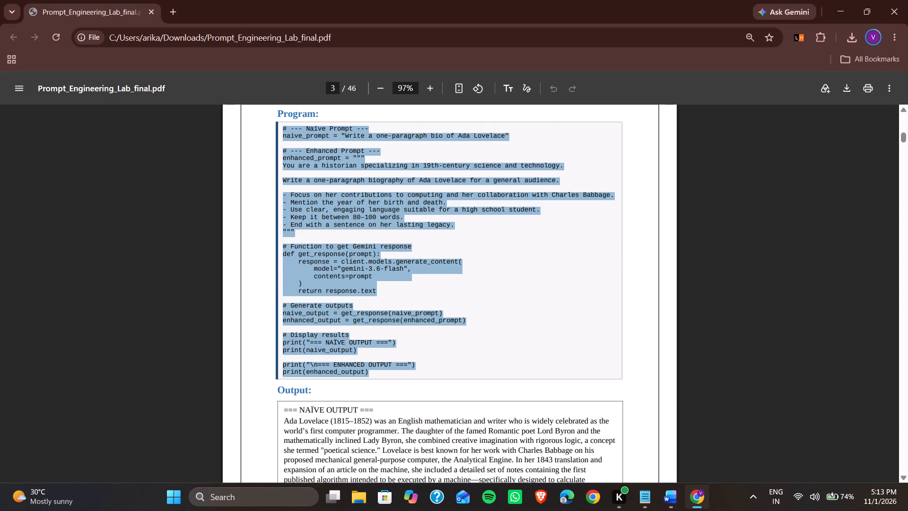
key("Tab")
key("alt+Tab")
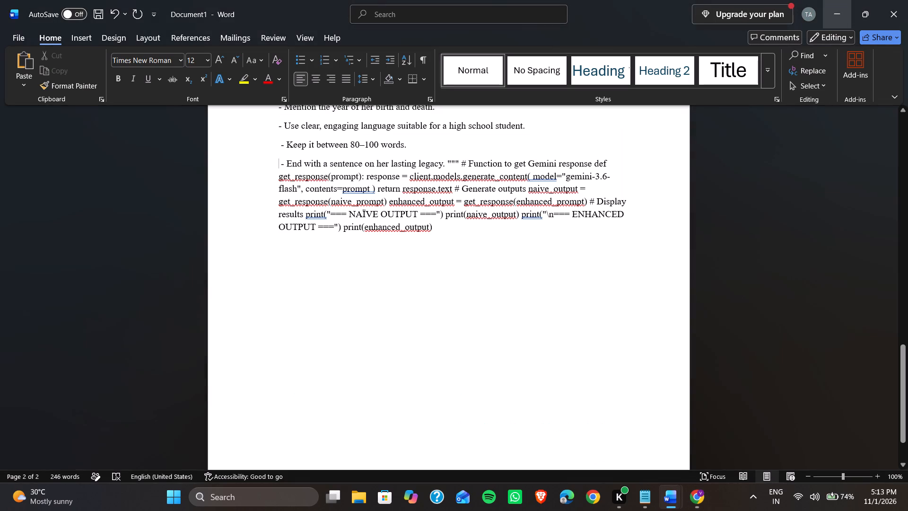
left_click(446, 167)
key("Return")
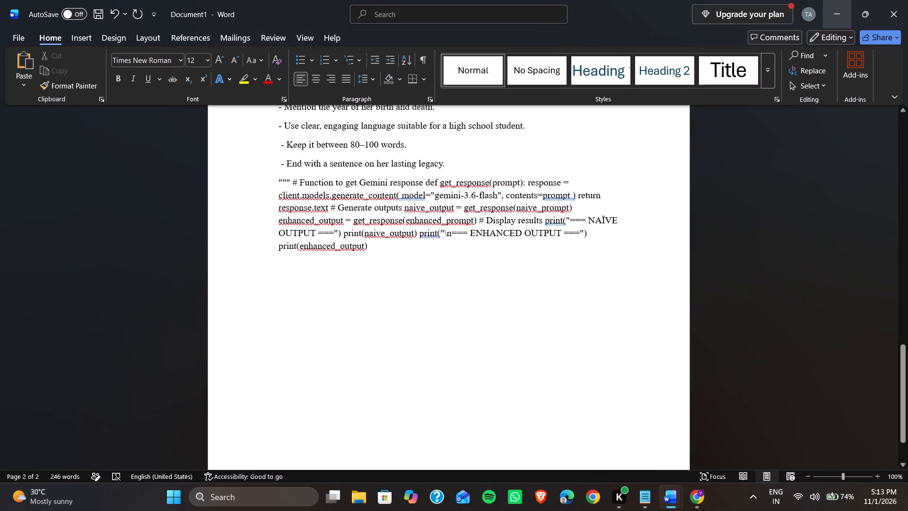
left_click(292, 184)
key("Return")
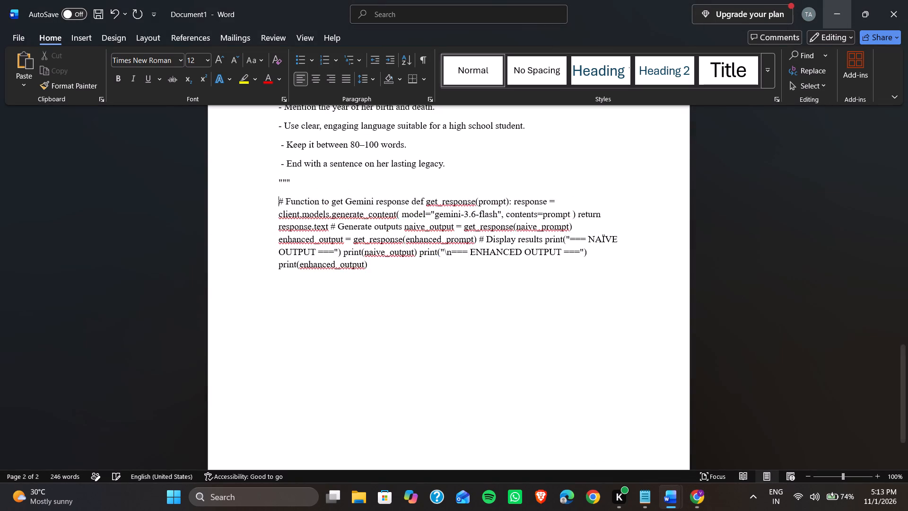
Put the "# Function to get Gemini response" comment and the "def get_response(prompt):" header on separate lines, matching the PDF.
key("alt+Tab")
scroll(316, 241, "down", 1)
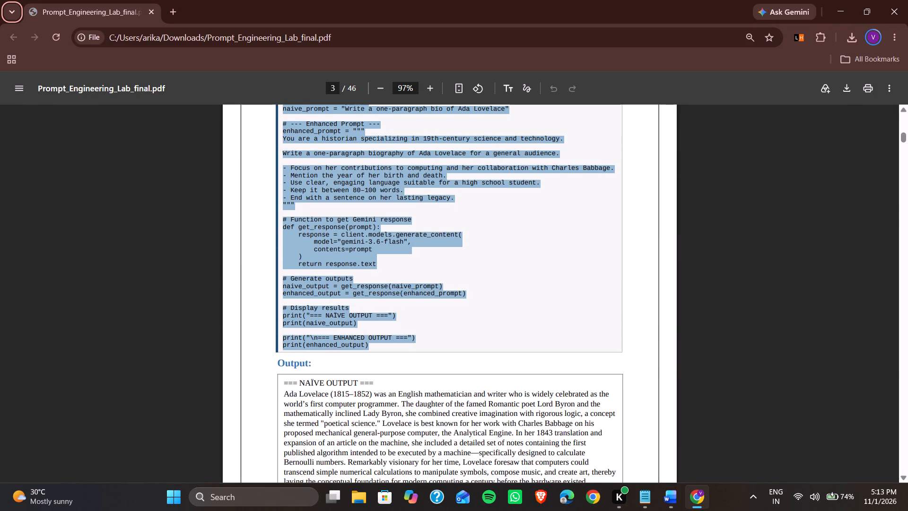
key("alt+Tab")
left_click(408, 199)
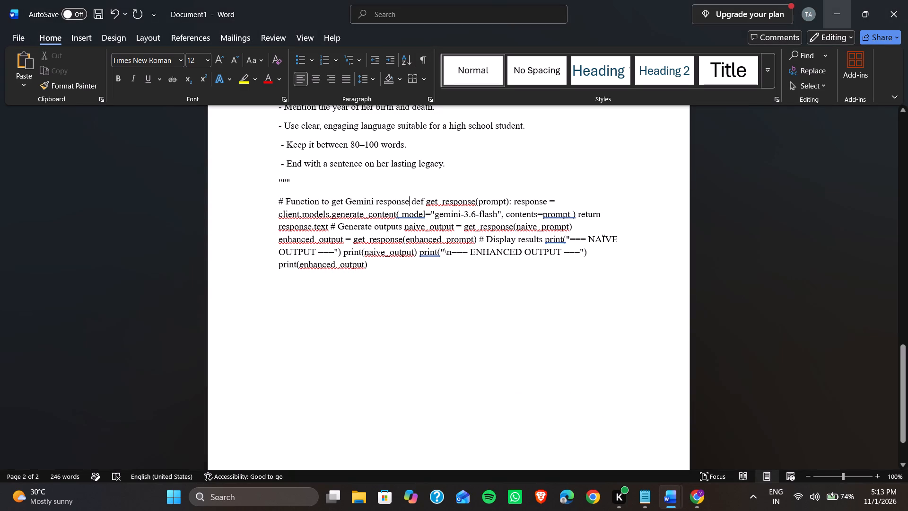
key("Return")
key("alt+Tab")
scroll(390, 240, "down", 1)
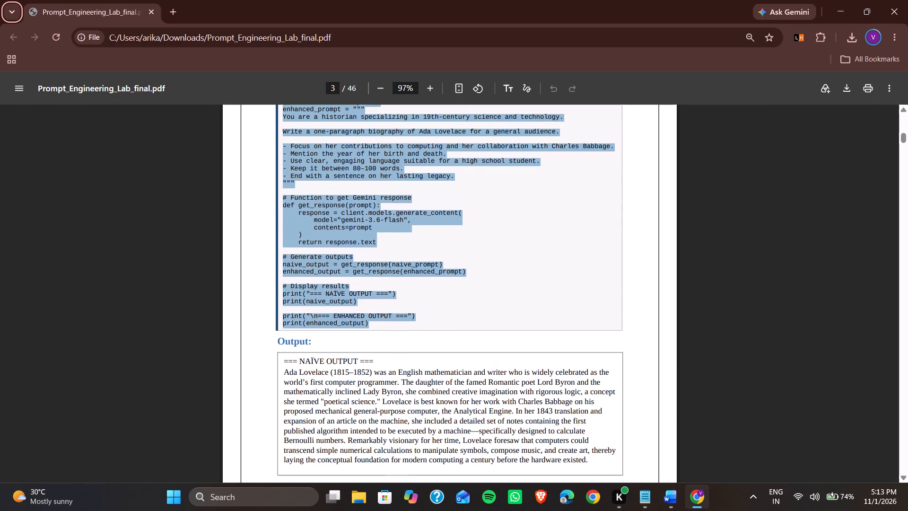
scroll(390, 240, "down", 1)
key("alt+Tab")
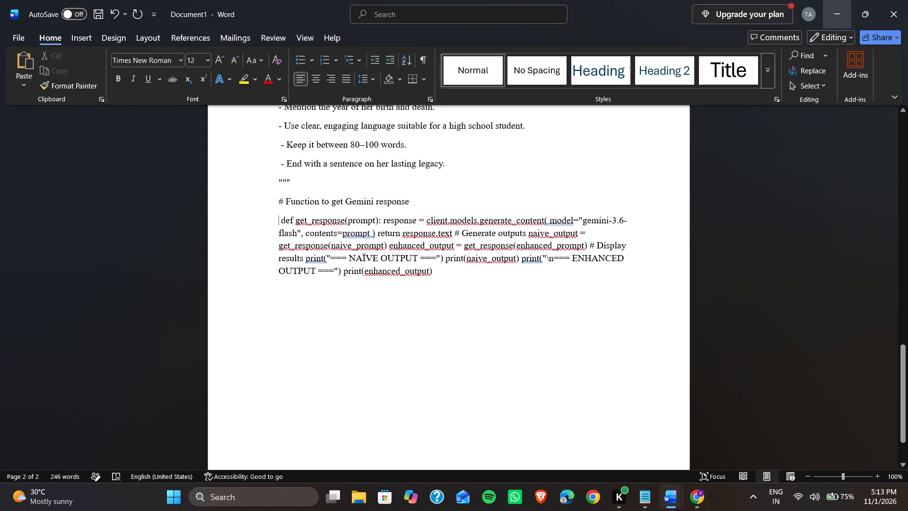
left_click(384, 223)
key("Return")
key("alt+Tab")
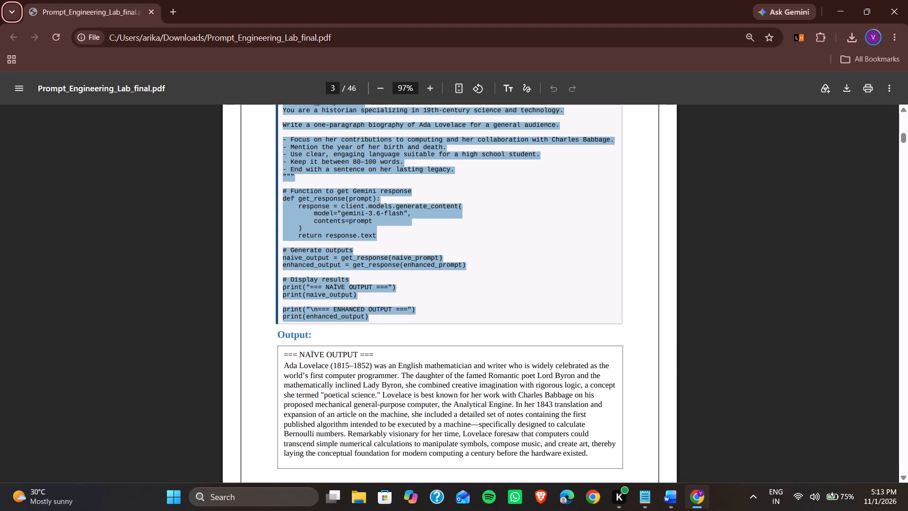
key("alt+Tab")
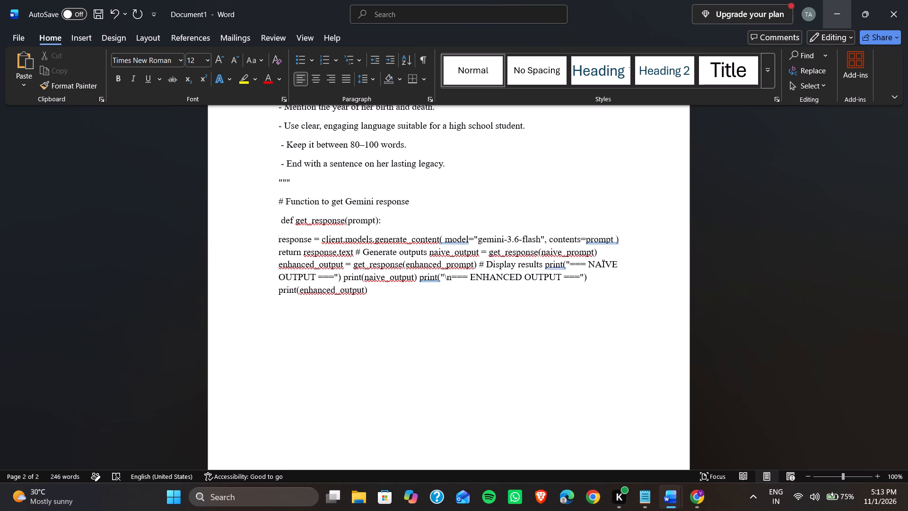
key("alt+Tab")
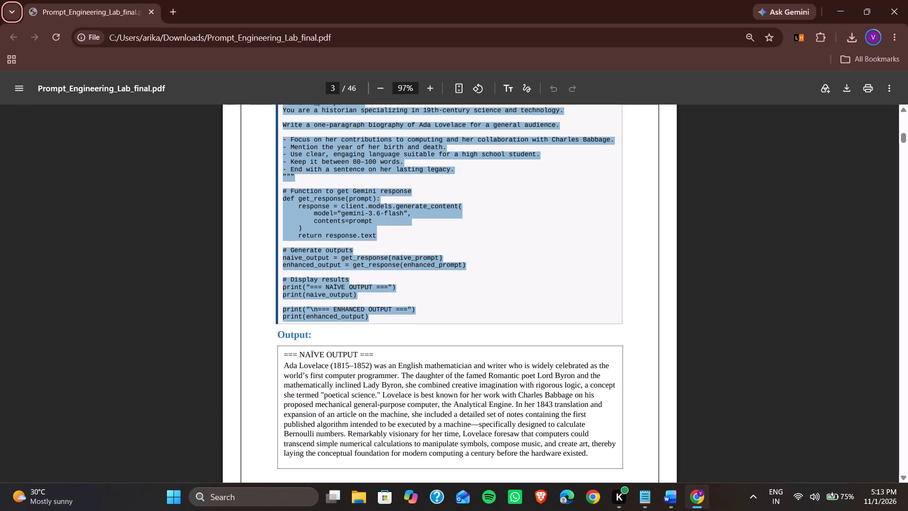
left_click(476, 242)
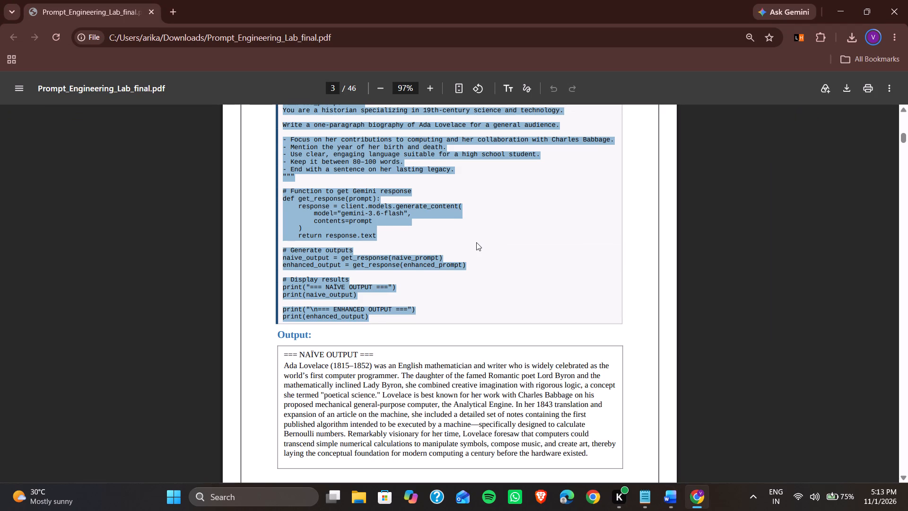
scroll(476, 242, "up", 1)
scroll(437, 221, "up", 1)
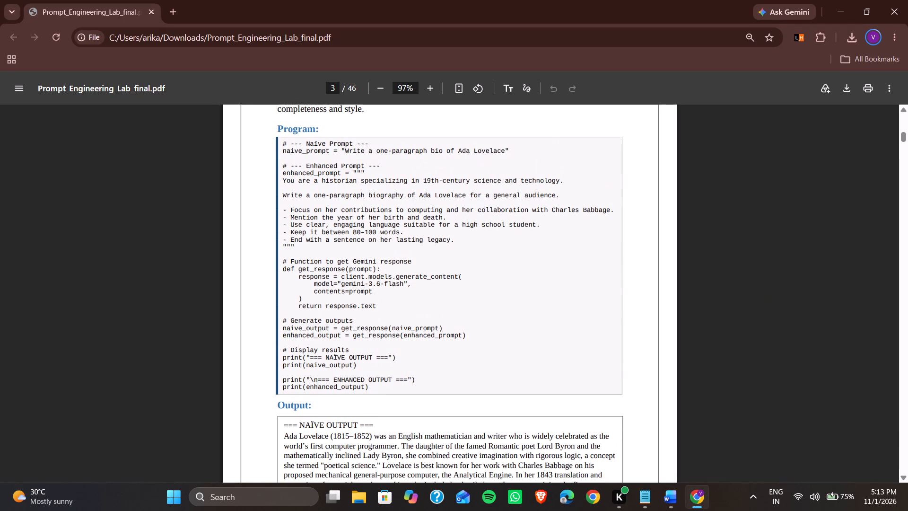
left_click(282, 142)
left_click_drag(373, 389, 247, 161)
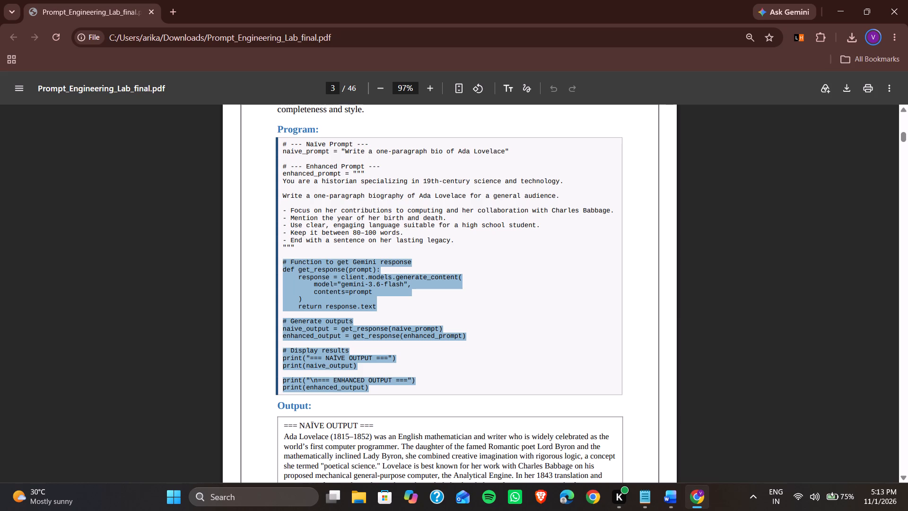
left_click_drag(247, 161, 280, 123)
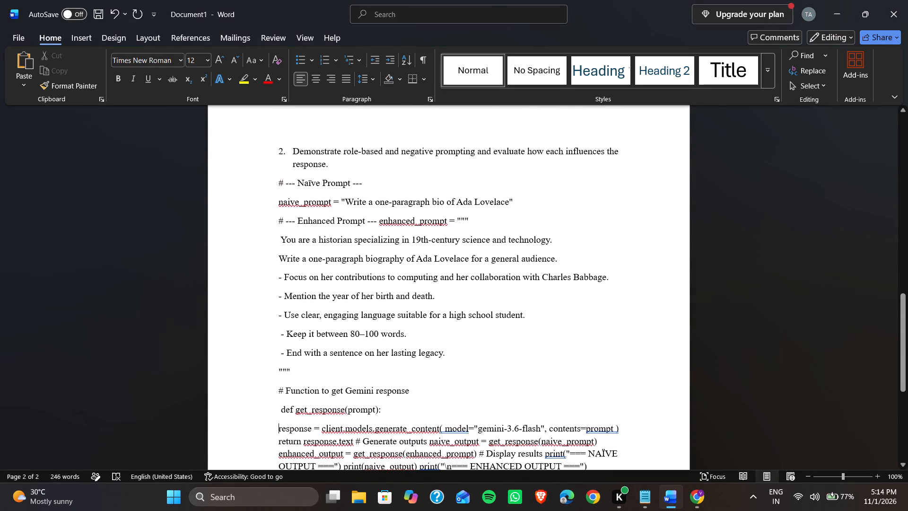
scroll(498, 403, "down", 1)
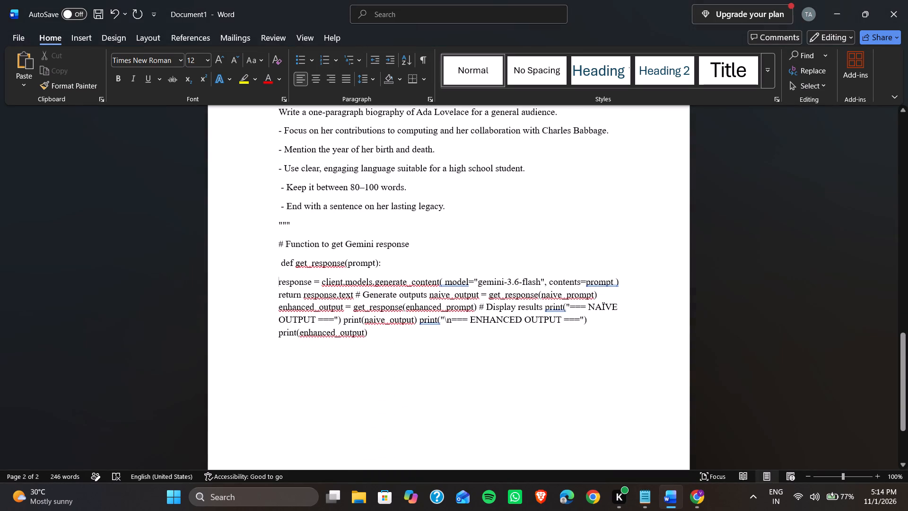
left_click(402, 342)
left_click(377, 336)
left_click_drag(374, 328, 294, 156)
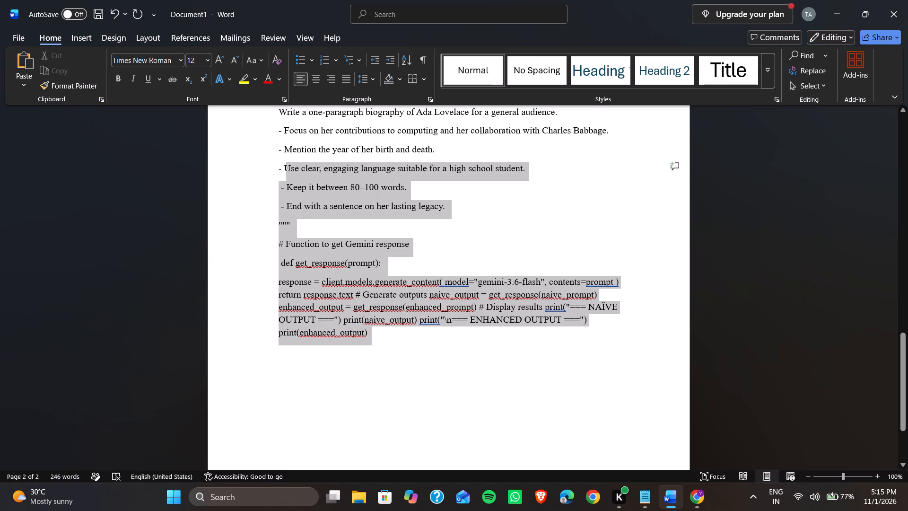
left_click_drag(294, 156, 282, 138)
key("BackSpace")
key("BackSpace")
key("BackSpace")
key("BackSpace")
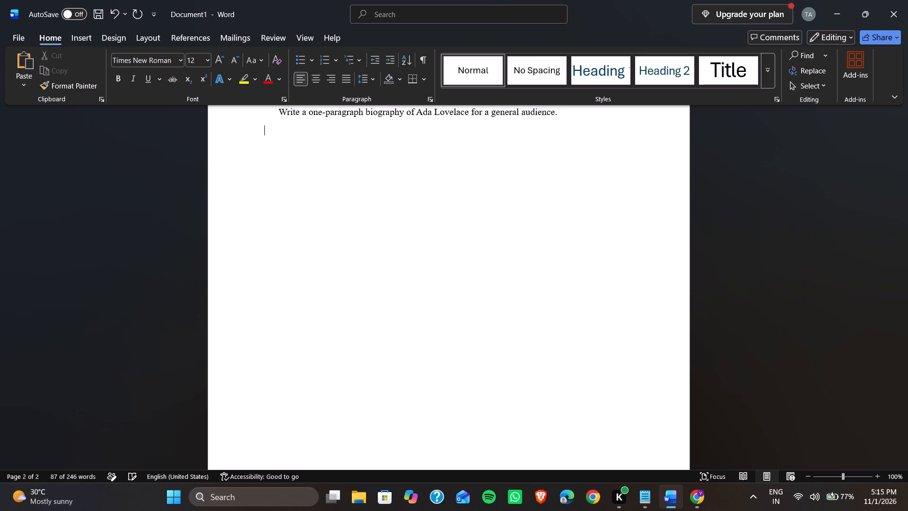
Delete the remaining badly formatted program text below question 2, from "# --- Naïve Prompt ---" through the biography instruction line.
key("BackSpace")
key("BackSpace")
scroll(282, 138, "up", 2)
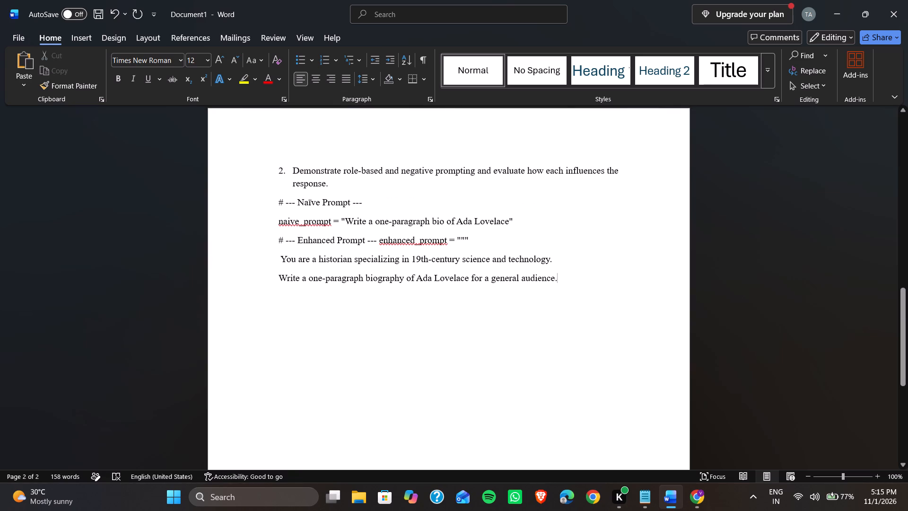
left_click_drag(272, 202, 559, 275)
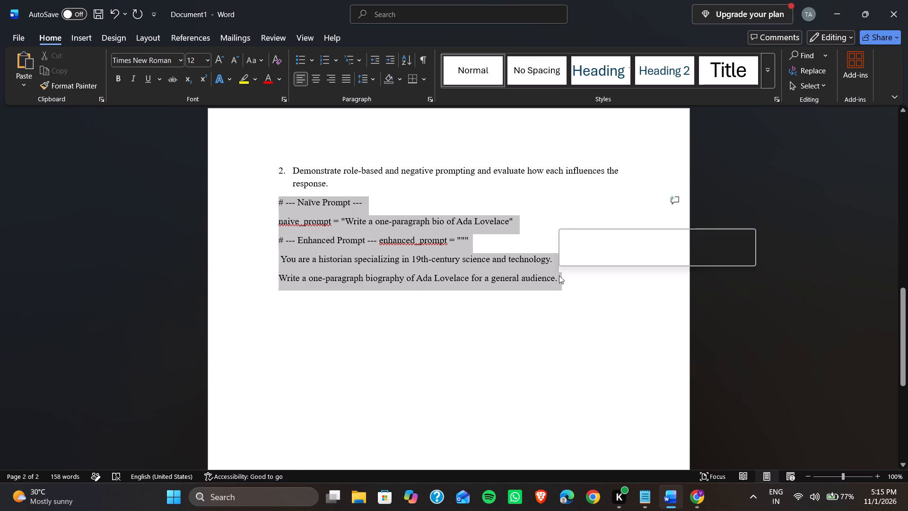
key("BackSpace")
Make all the text in the document bold.
key("ctrl+a")
key("ctrl+b")
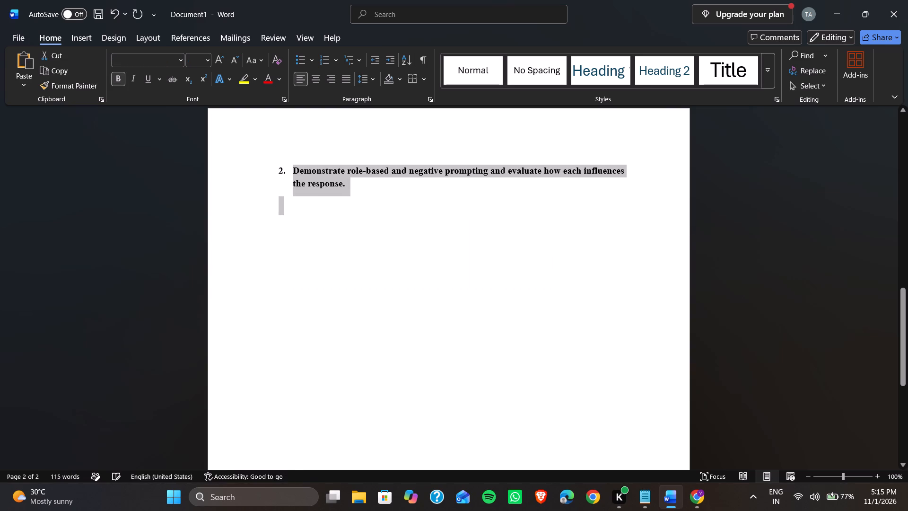
left_click(411, 278)
Add an underlined "Program" heading on the empty line below question 2.
scroll(411, 278, "up", 3)
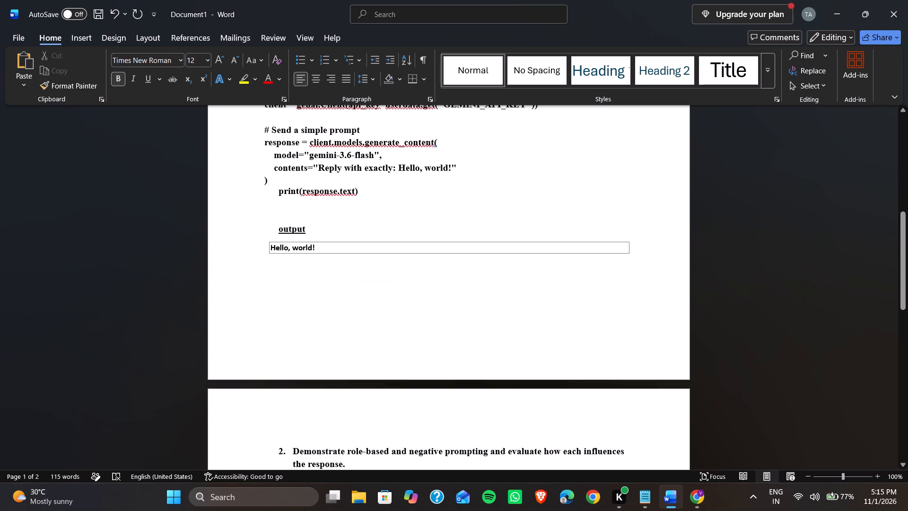
scroll(411, 278, "up", 2)
scroll(411, 278, "down", 1)
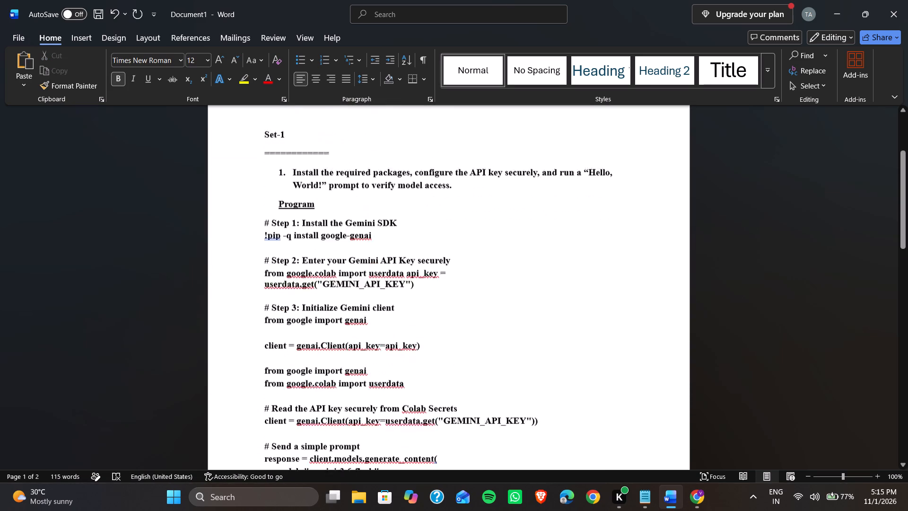
scroll(411, 278, "down", 3)
left_click(332, 183)
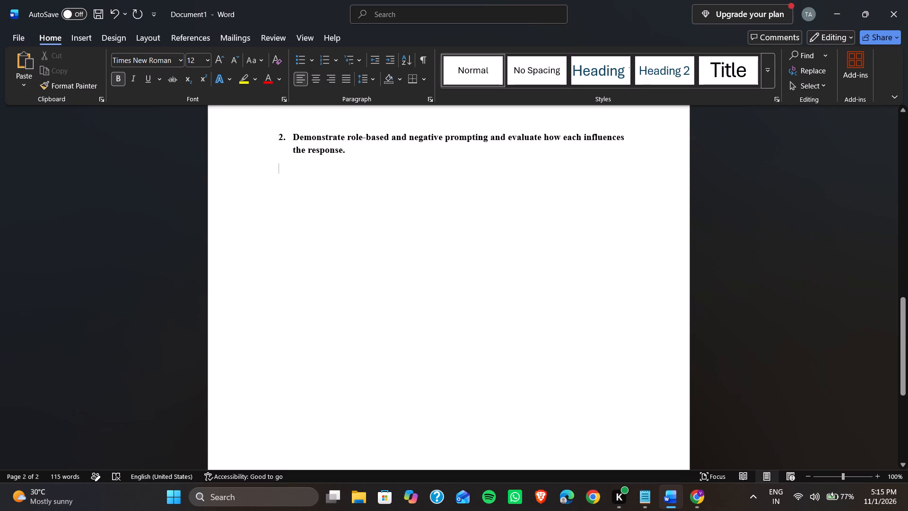
type("Program")
left_click(286, 167)
key("ctrl+u")
key("Right")
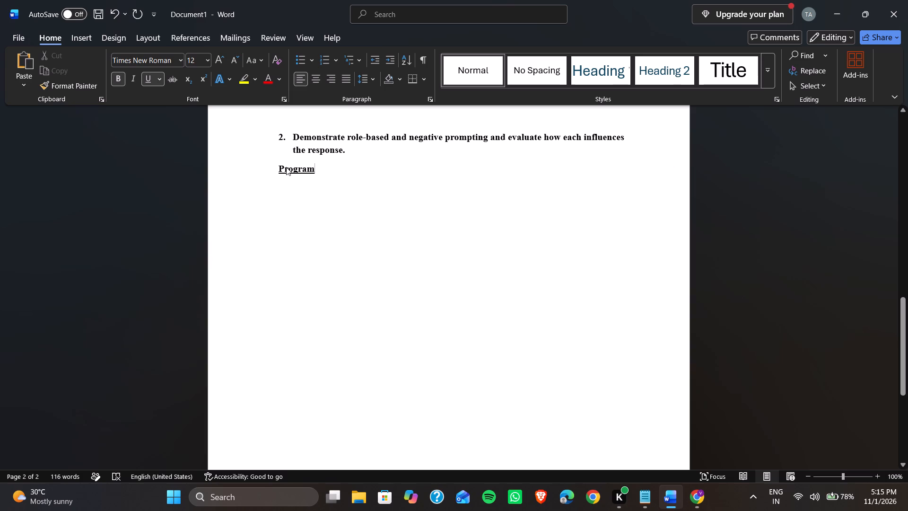
Paste the copied, correctly indented program on a new line without underline below question 2's Program heading.
key("Return")
key("ctrl+u")
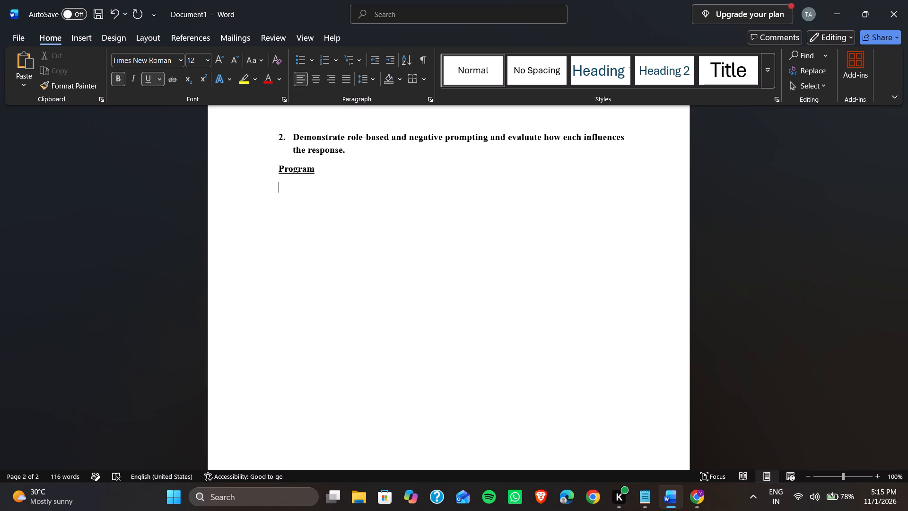
key("ctrl+v")
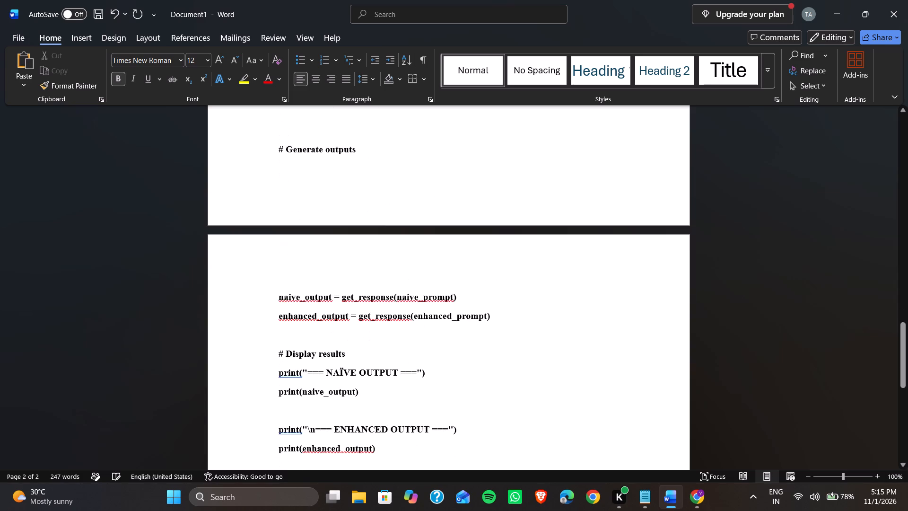
Set the font of the entire document to Times New Roman.
key("ctrl+a")
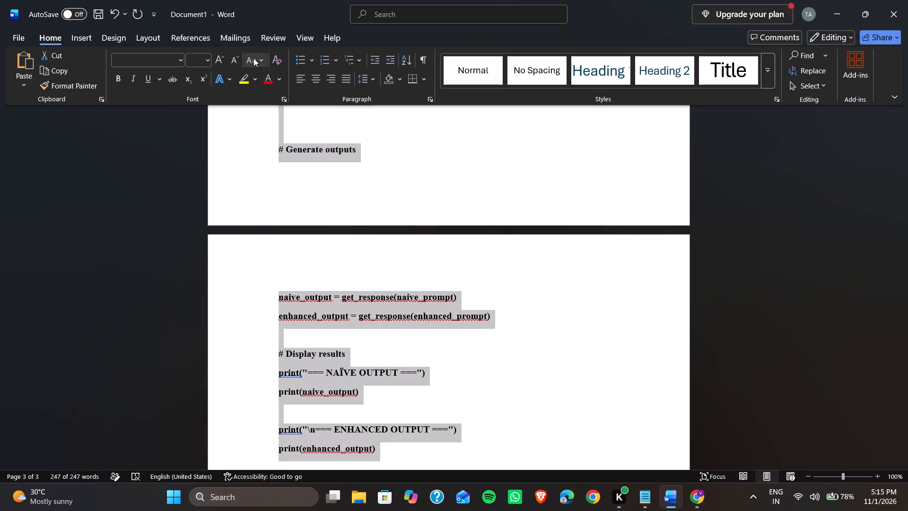
left_click(174, 55)
left_click(138, 57)
key("t")
type("ime")
key("ctrl+BackSpace")
key("ctrl+BackSpace")
type("time")
key("Return")
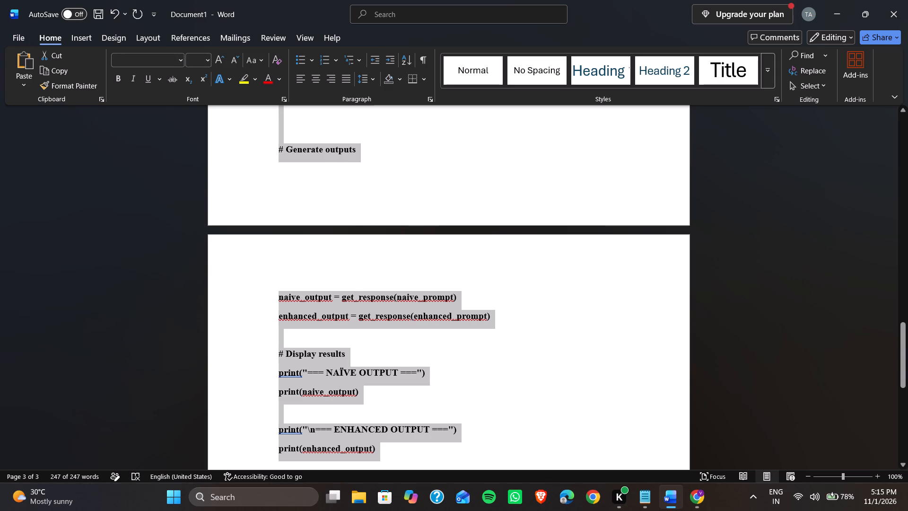
Set the line spacing of the entire document to 1.0.
left_click(375, 85)
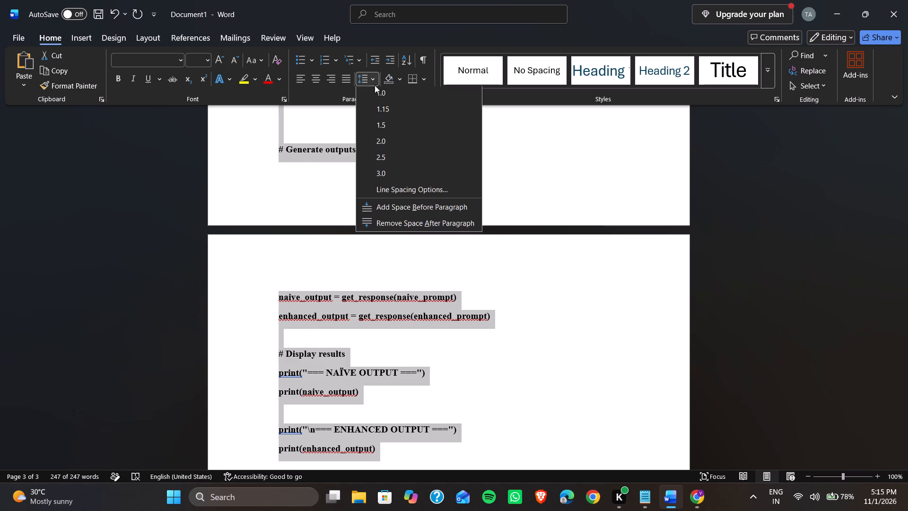
left_click(378, 93)
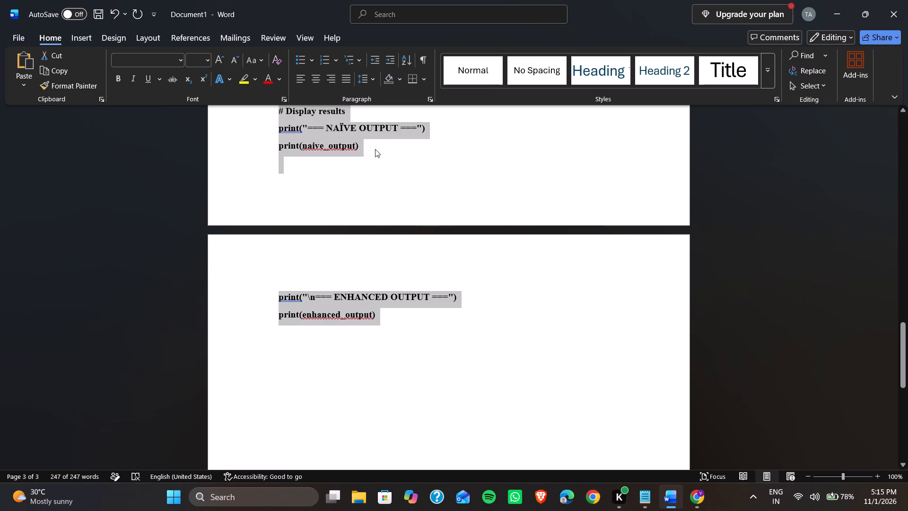
left_click(375, 149)
Remove the blank line before "# Function to get Gemini response" and the extra blank line before "# Generate outputs".
scroll(371, 168, "up", 3)
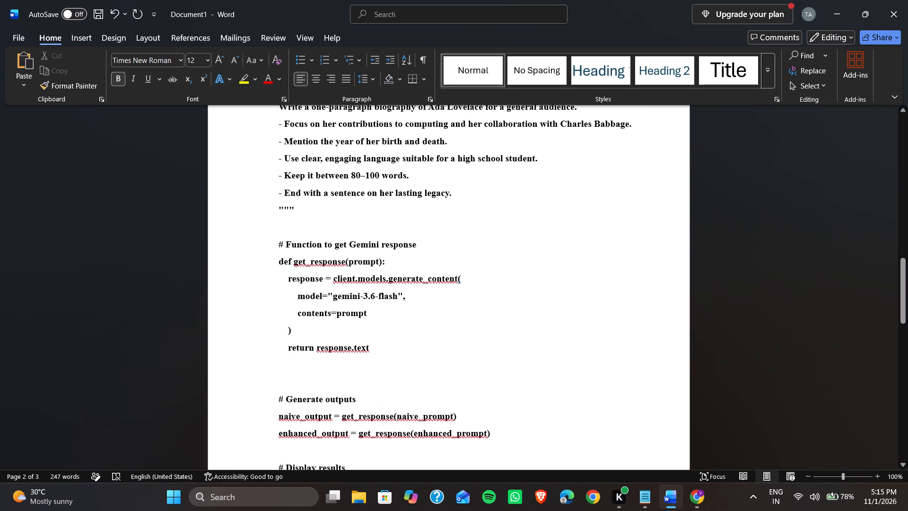
left_click(309, 235)
key("BackSpace")
key("BackSpace")
scroll(309, 235, "up", 1)
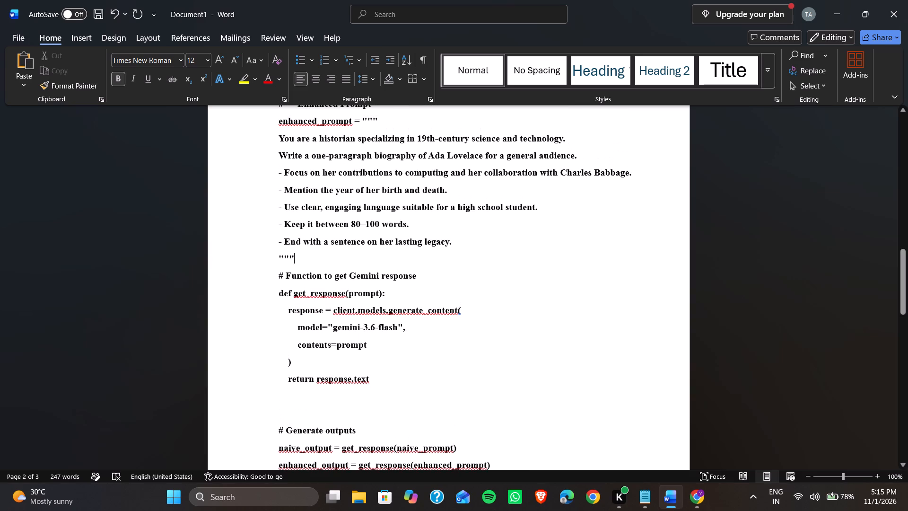
left_click(299, 414)
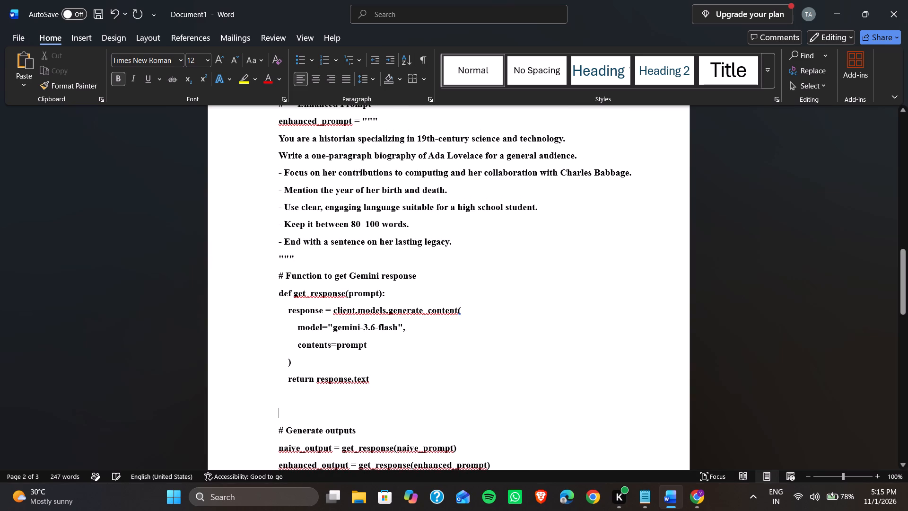
key("BackSpace")
key("BackSpace")
Start a new line after the program's final print(enhanced_output) line.
scroll(299, 414, "down", 1)
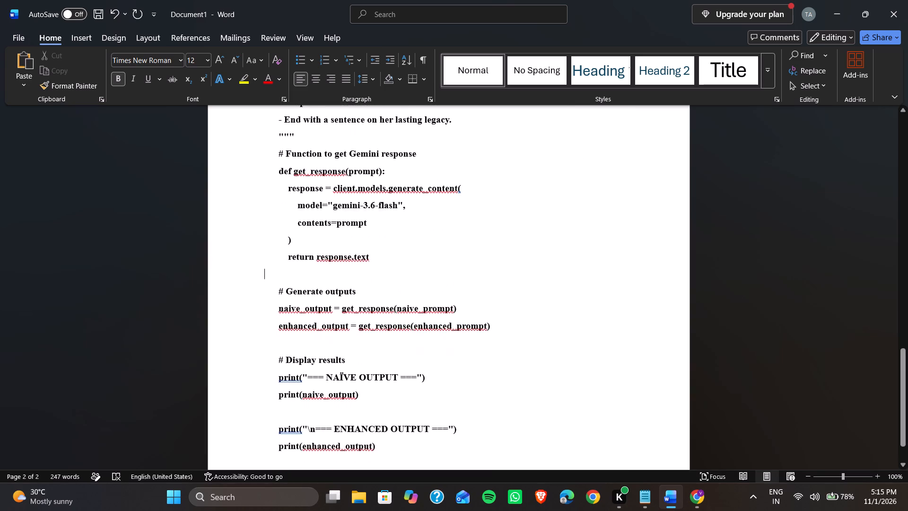
scroll(299, 414, "down", 6)
left_click(420, 393)
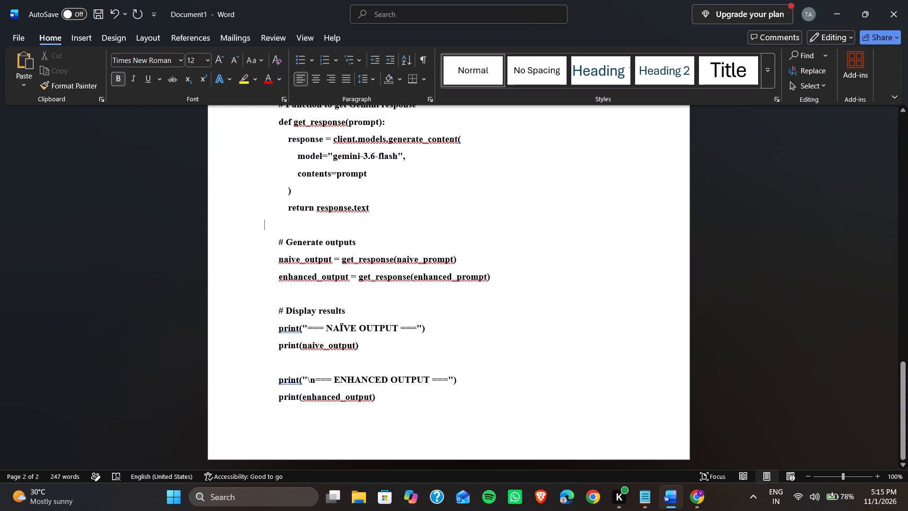
key("Return")
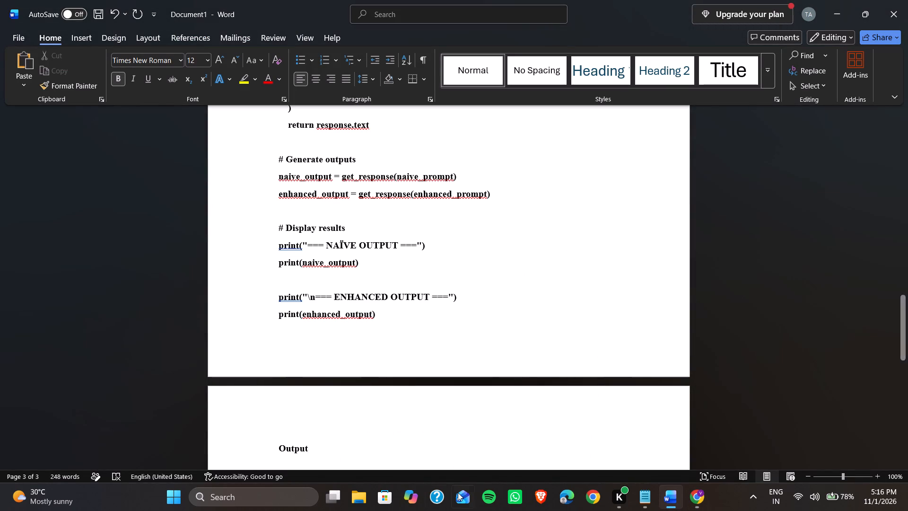
key("ctrl+shift+Left")
key("ctrl+u")
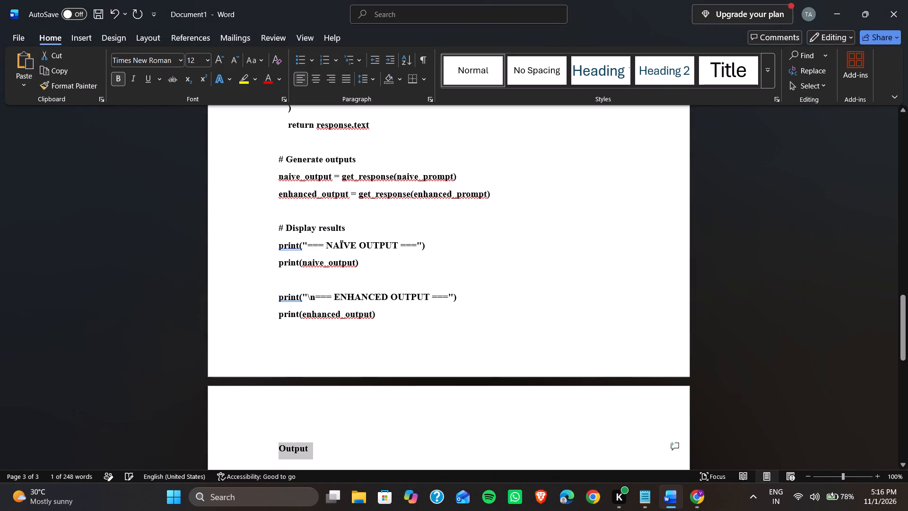
key("Right")
key("Return")
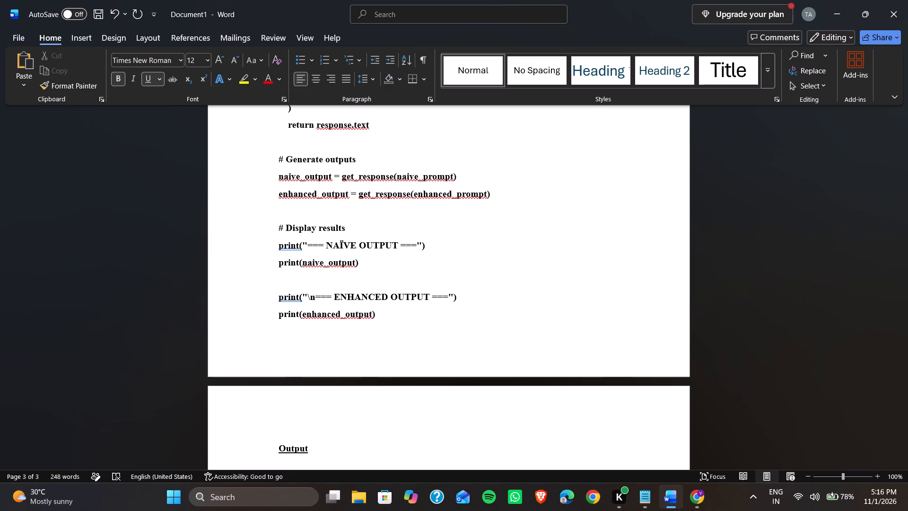
key("ctrl+u")
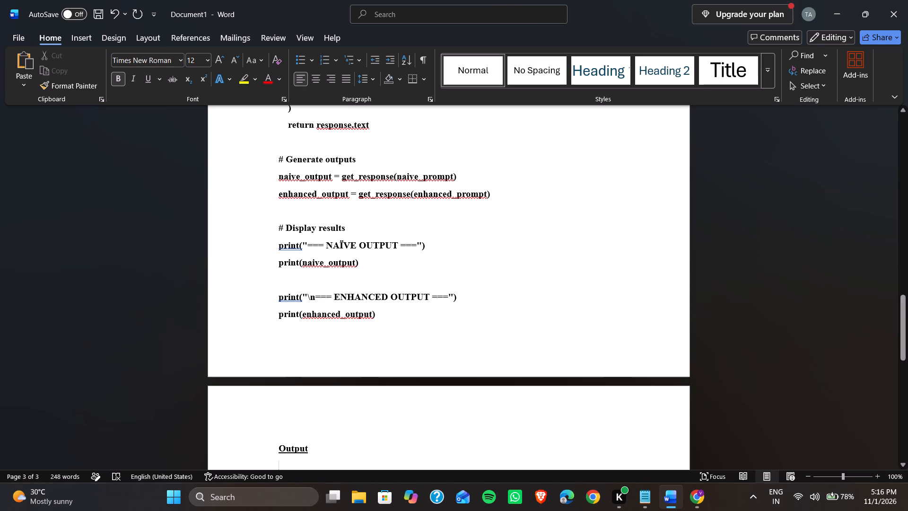
Copy the complete "=== NAÏVE OUTPUT ===" text from the lab PDF in Chrome and paste it under the Output heading in Word.
scroll(351, 405, "down", 3)
scroll(351, 405, "up", 1)
key("alt+Tab")
right_click(351, 405, "alt")
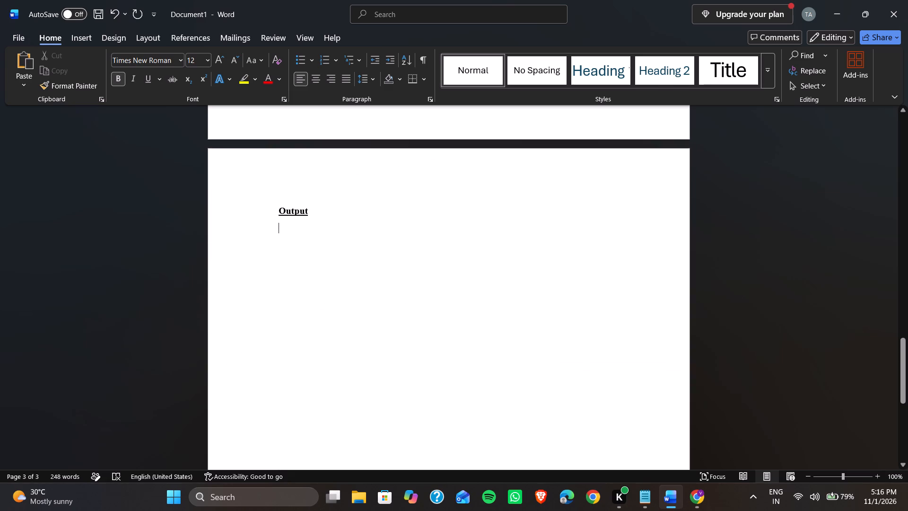
key("alt+Tab")
triple_click(317, 338)
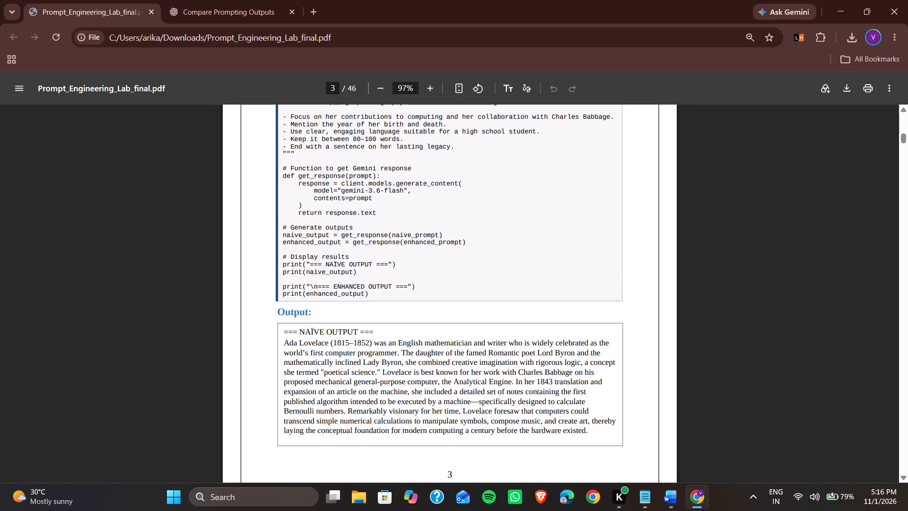
left_click_drag(279, 334, 426, 371)
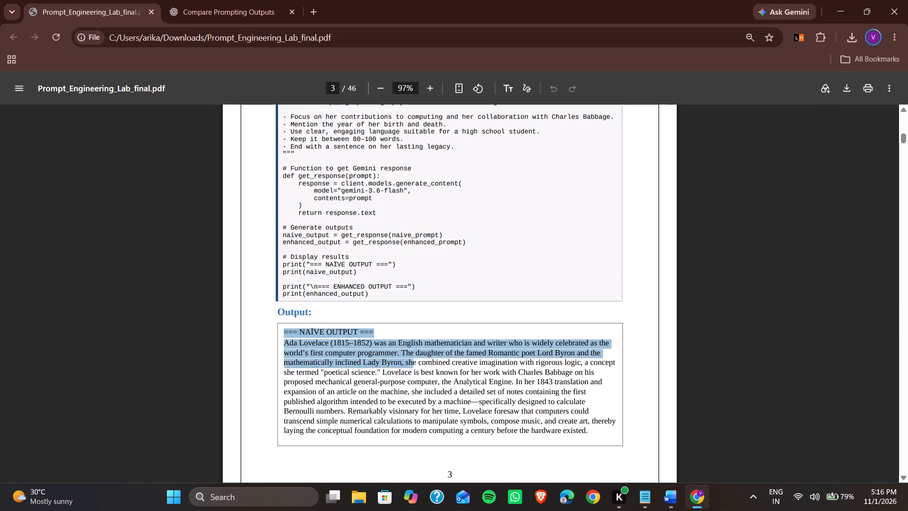
left_click_drag(426, 371, 592, 431)
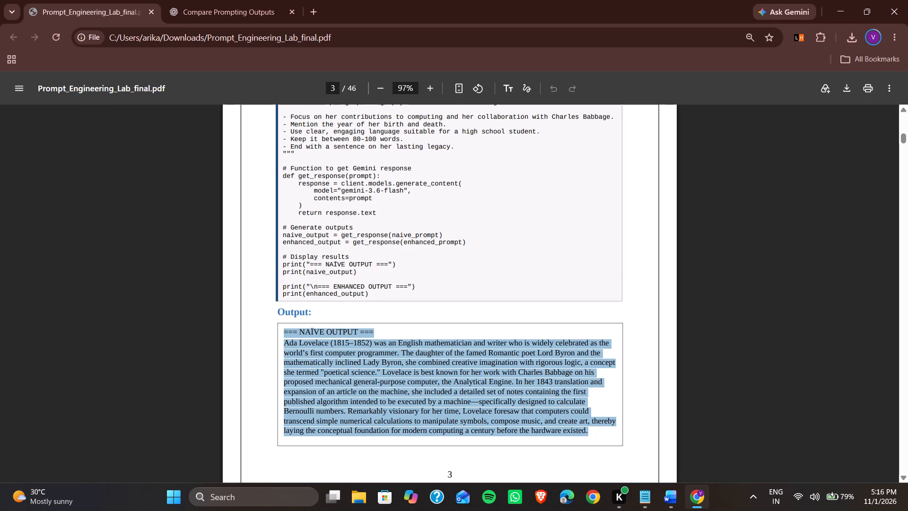
key("ctrl+c")
key("alt+Tab")
key("ctrl+v")
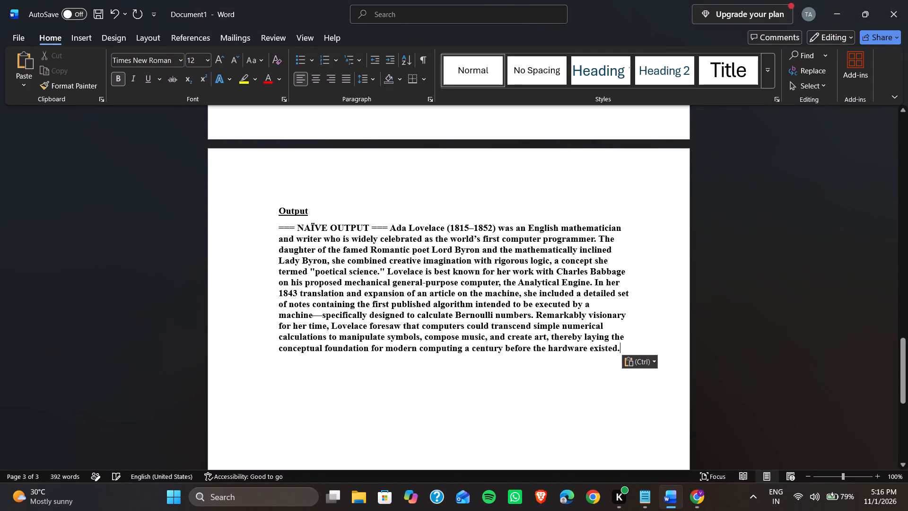
Add two new lines after the pasted naïve output paragraph.
key("alt+grave")
left_click(548, 355)
key("End")
key("Return")
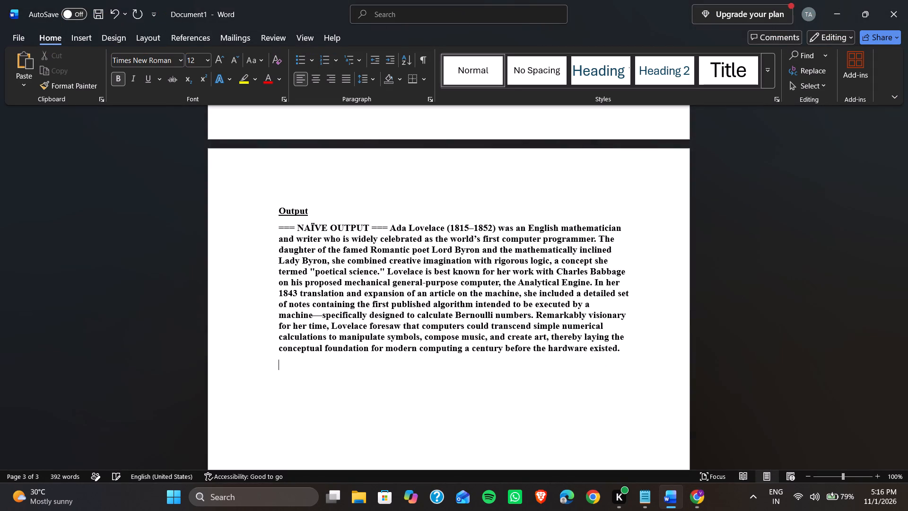
key("Return")
Switch to Chrome and locate the "=== ENHANCED OUTPUT ===" block that follows the naïve output in Prompt_Engineering_Lab_final.pdf.
key("alt+Tab")
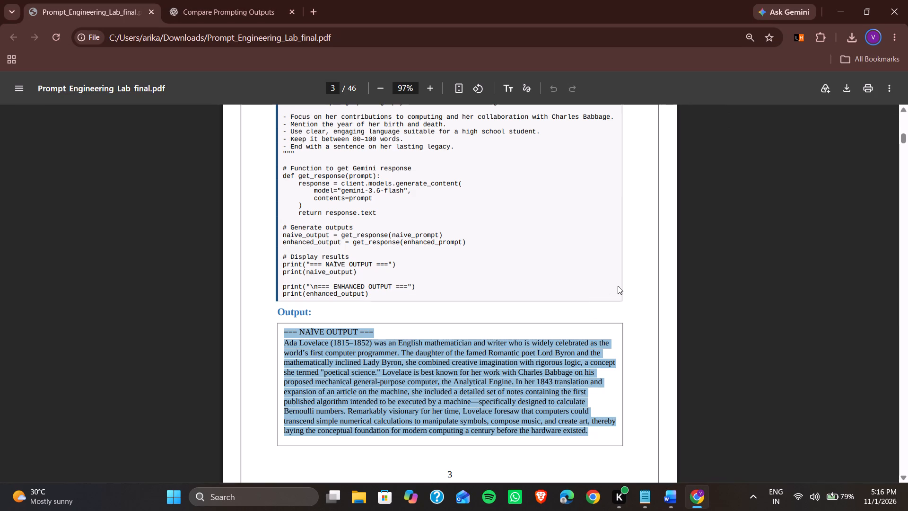
scroll(618, 286, "down", 3)
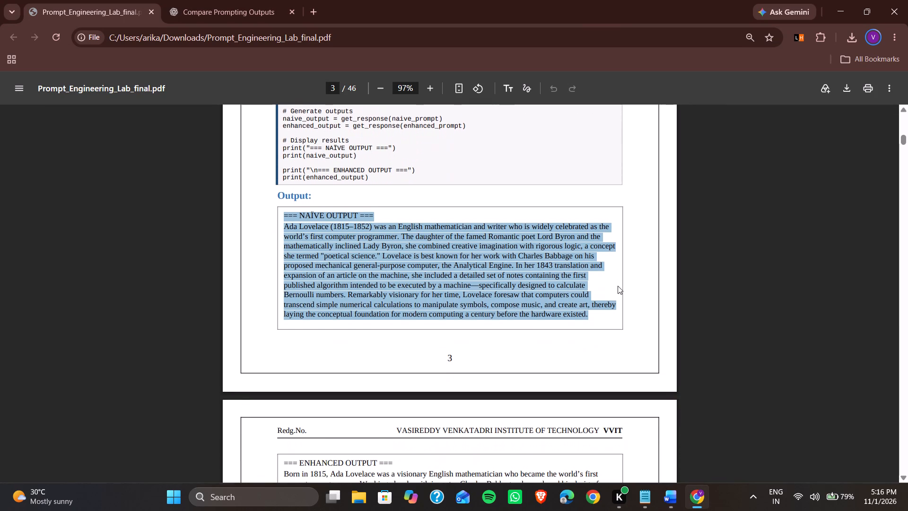
scroll(618, 286, "down", 2)
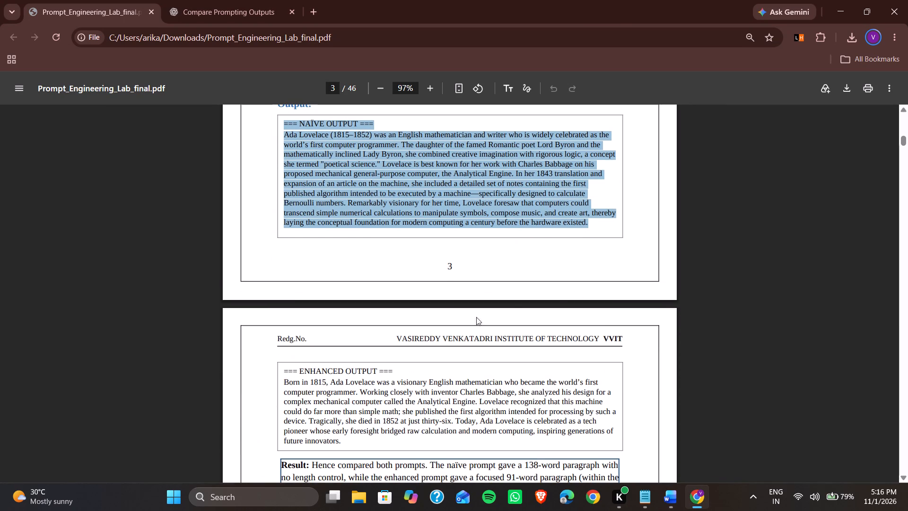
scroll(463, 341, "down", 1)
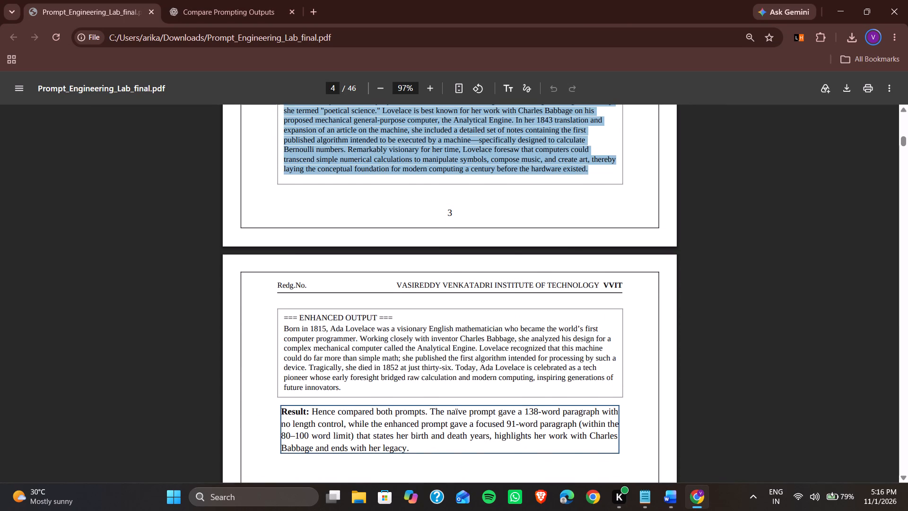
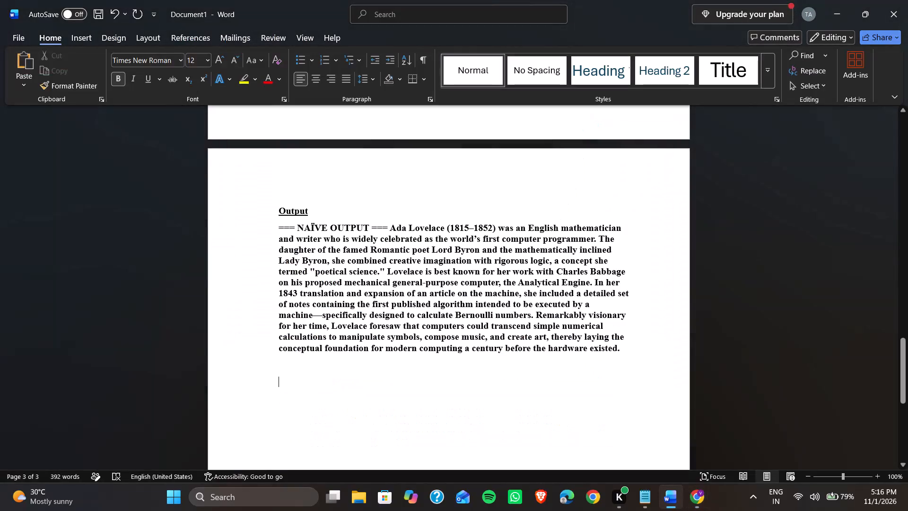
Paste the copied "=== ENHANCED OUTPUT ===" block below the naïve output paragraph in Word.
key("ctrl+v")
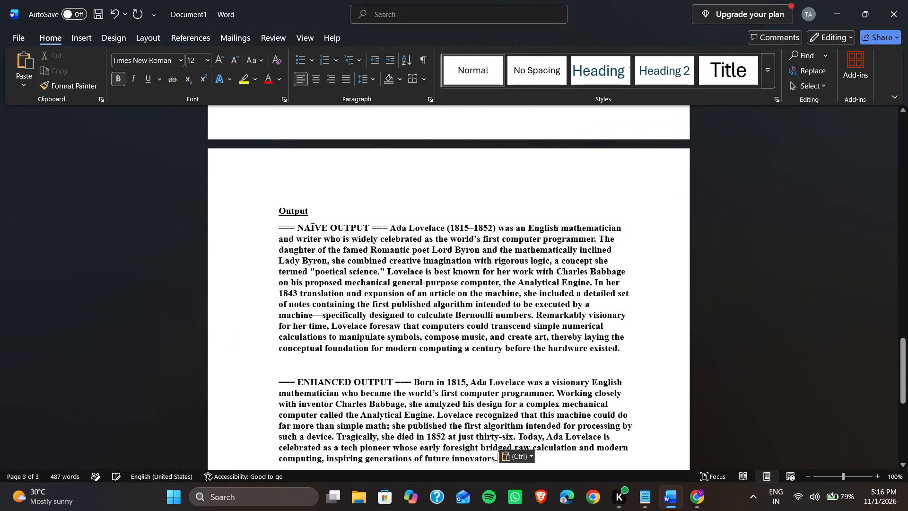
scroll(314, 346, "down", 2)
scroll(328, 341, "up", 2)
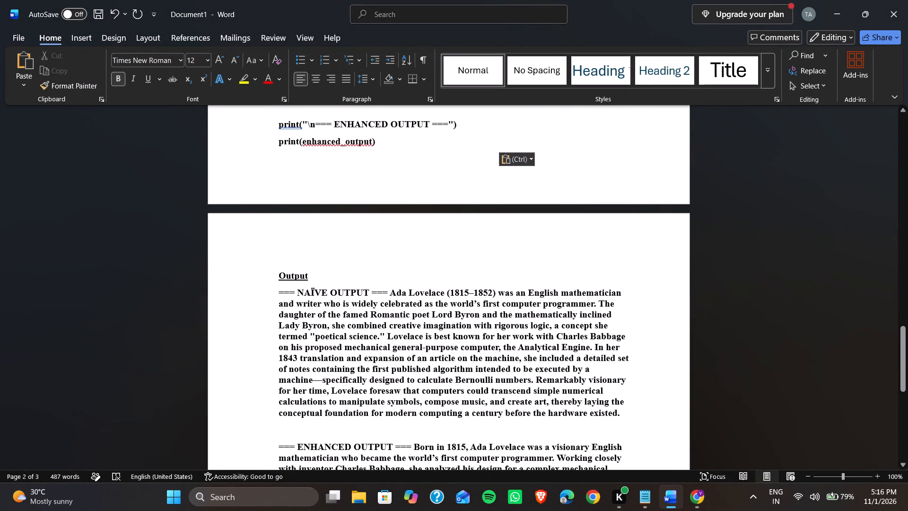
scroll(347, 338, "down", 1)
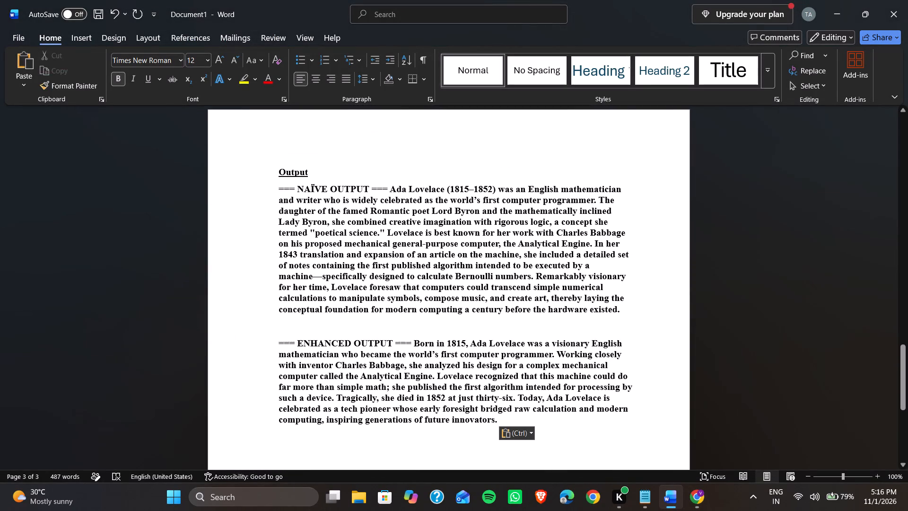
Copy the "Result:" paragraph on page 4 of the lab PDF in Chrome and paste it two lines below the enhanced output in Word.
key("Return")
key("Return")
key("alt+Tab")
scroll(502, 416, "down", 1)
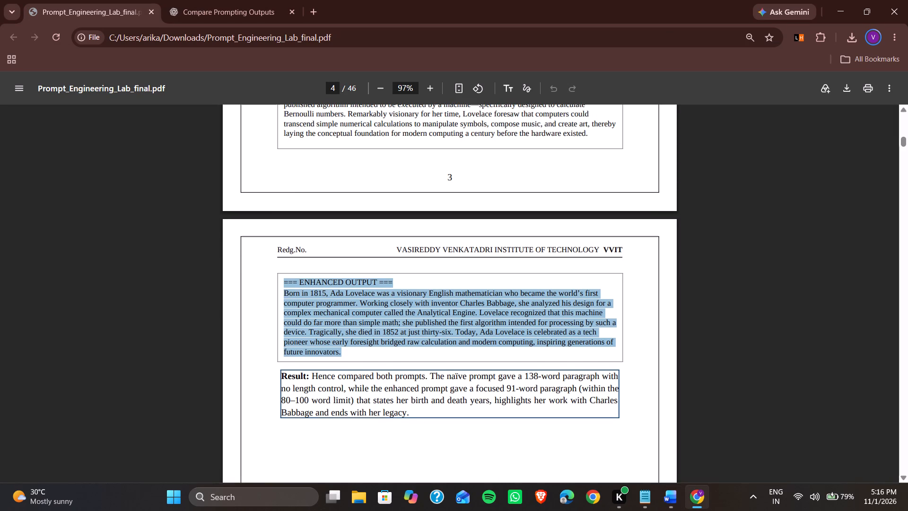
left_click(407, 409)
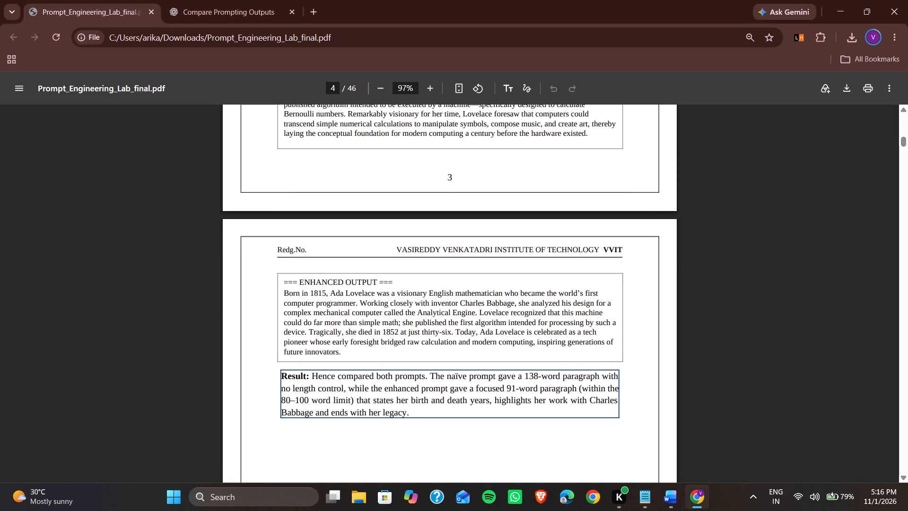
left_click_drag(282, 374, 412, 411)
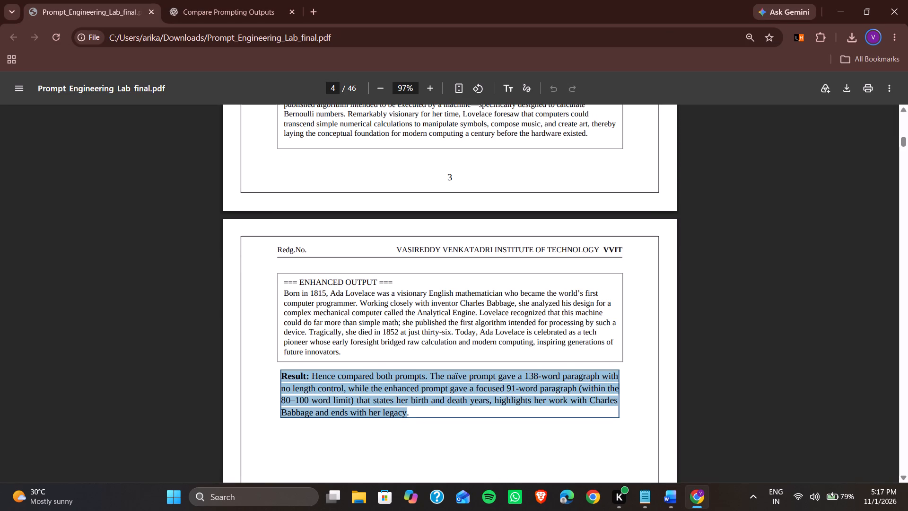
left_click_drag(412, 411, 412, 413)
key("ctrl+c")
key("alt+Tab")
key("ctrl+v")
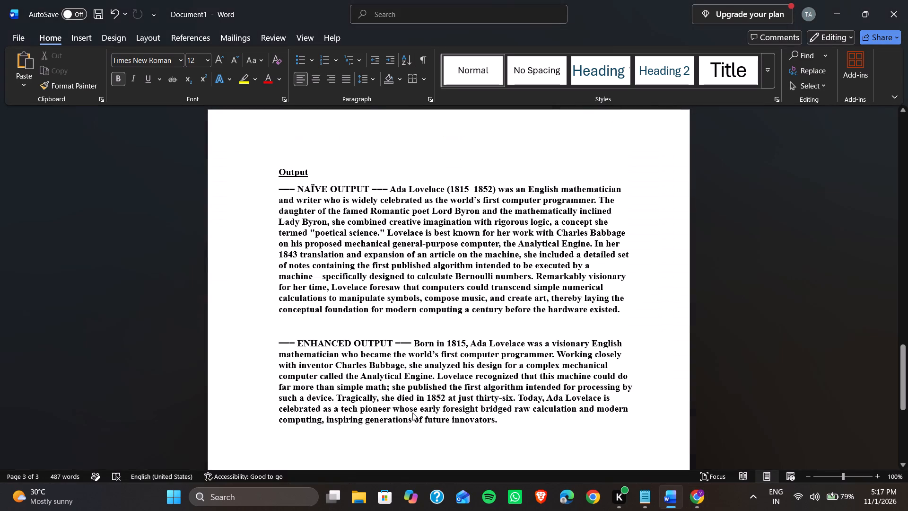
scroll(412, 413, "down", 2)
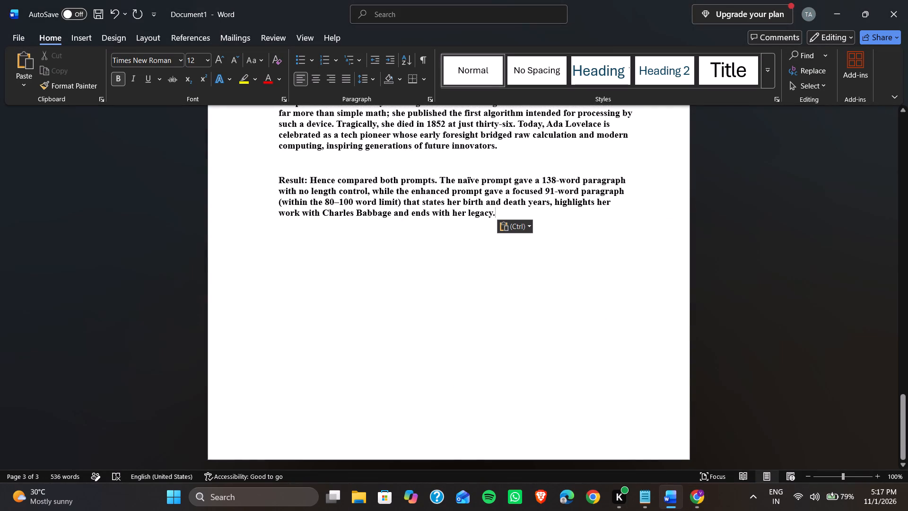
Underline the word "Result" at the start of the pasted paragraph.
double_click(298, 178)
key("ctrl+u")
left_click(334, 218)
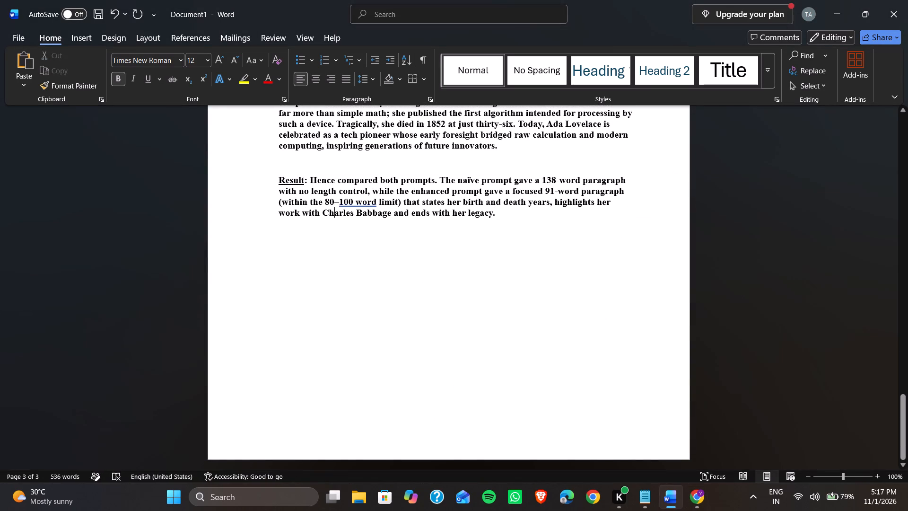
Apply one line-spacing option to the entire document text.
scroll(334, 218, "up", 9)
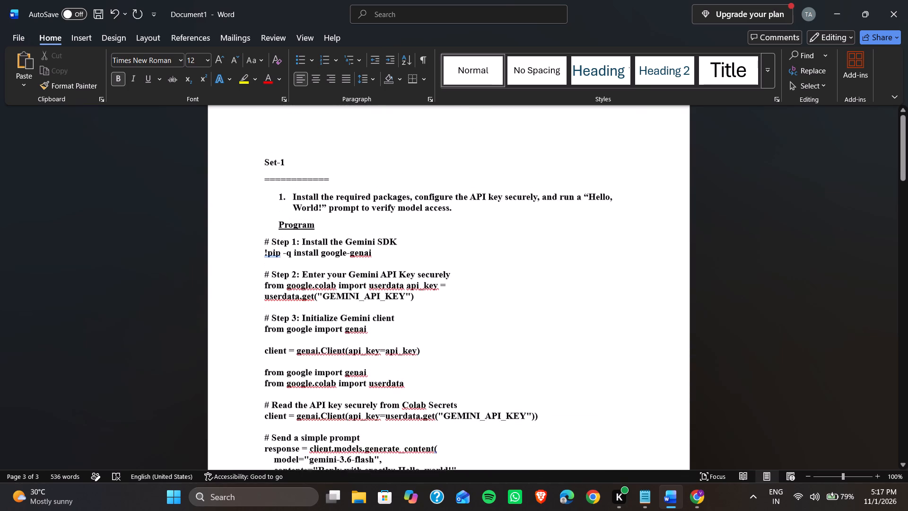
scroll(334, 218, "up", 1)
scroll(334, 218, "down", 2)
key("ctrl+a")
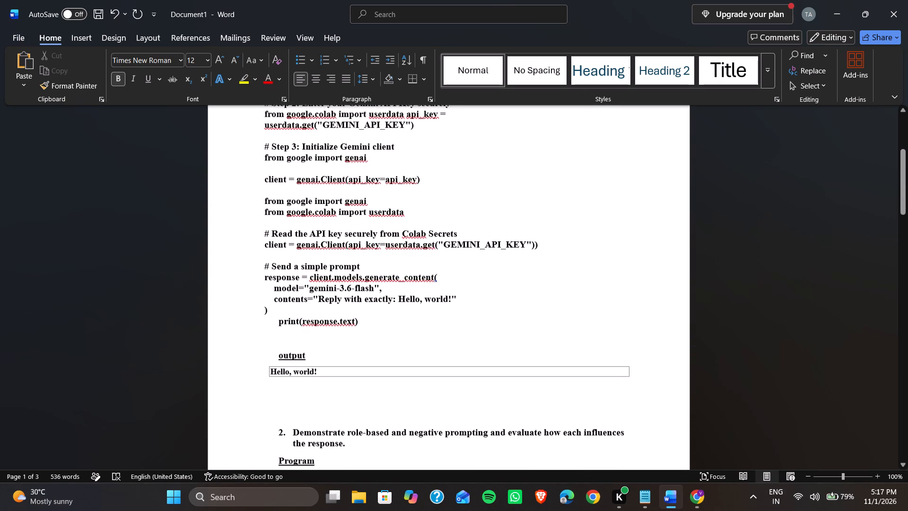
left_click(371, 82)
left_click(379, 97)
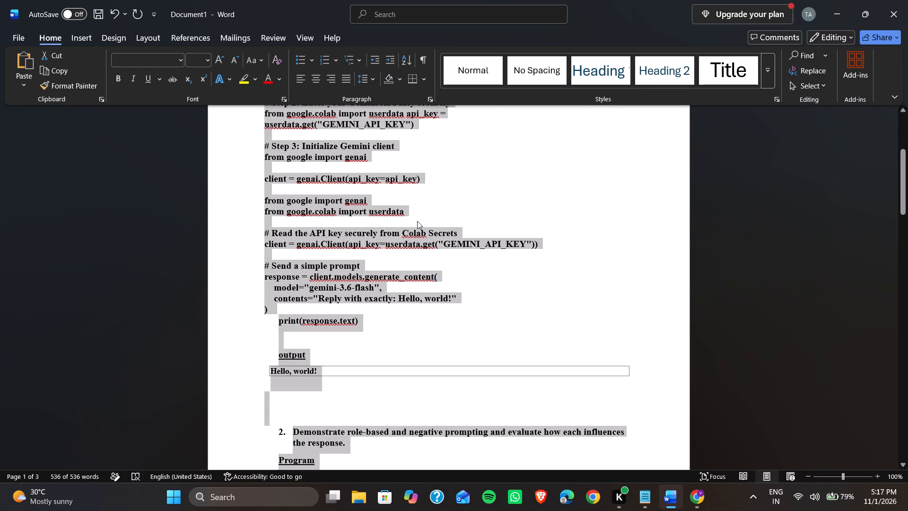
left_click(417, 221)
Review the layout of the Set-1 questions, programs, outputs and result across all pages of the document.
scroll(417, 221, "down", 1)
scroll(392, 315, "down", 2)
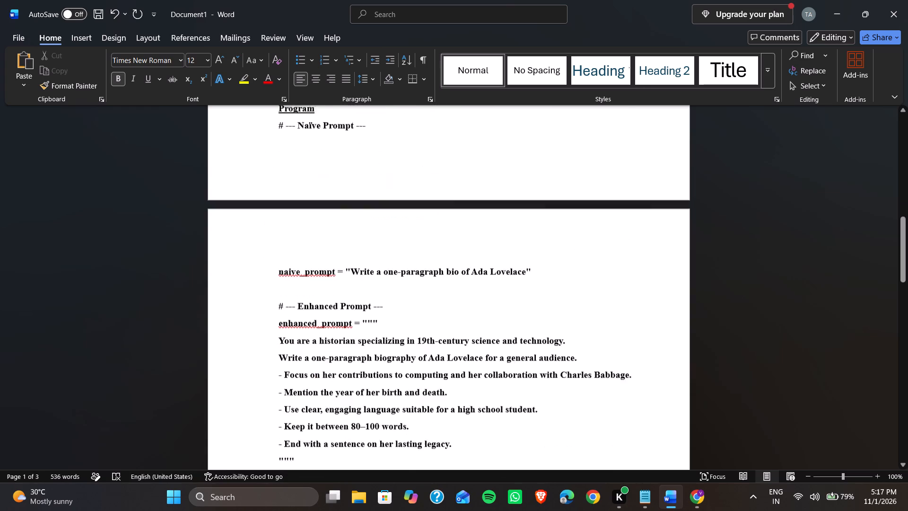
scroll(392, 315, "up", 1)
scroll(344, 234, "up", 2)
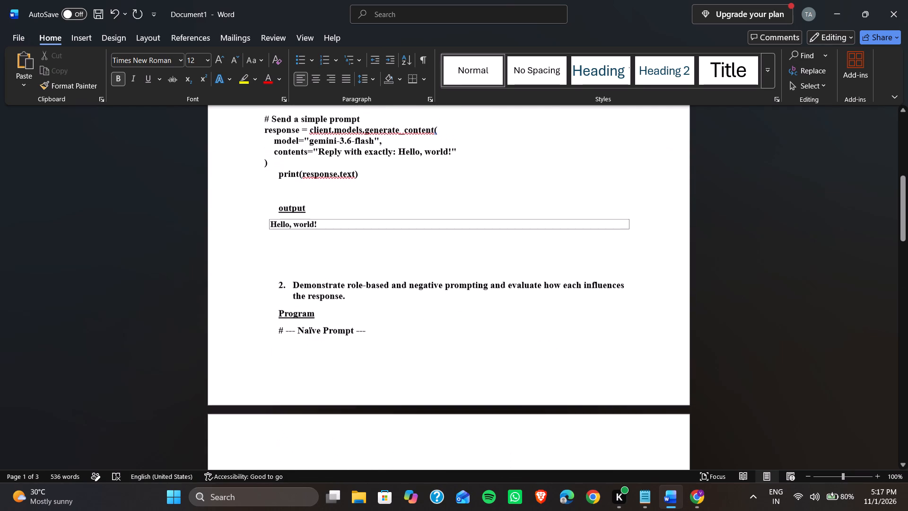
left_click(317, 262)
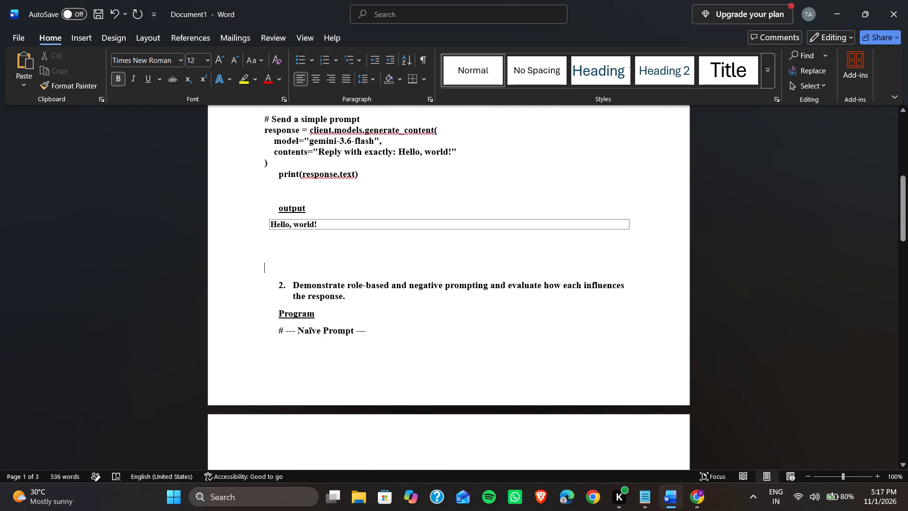
scroll(317, 262, "up", 8)
scroll(317, 262, "down", 5)
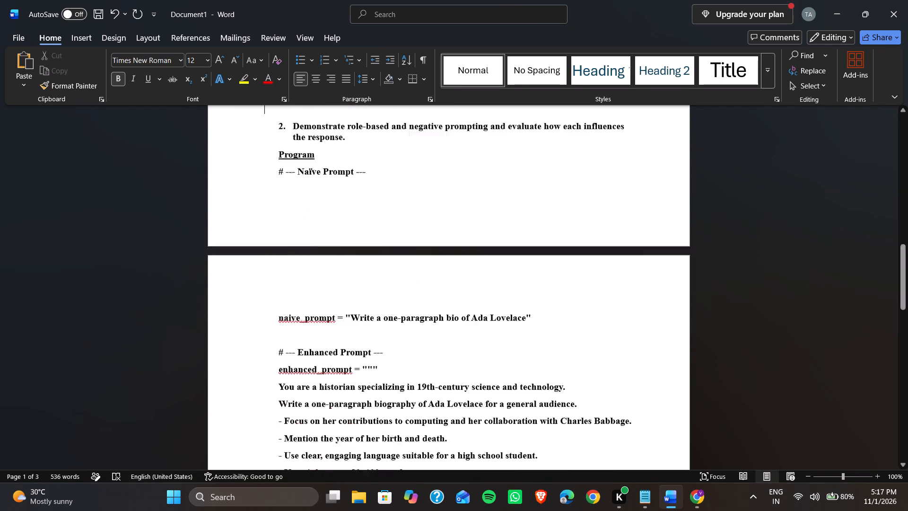
scroll(317, 262, "down", 2)
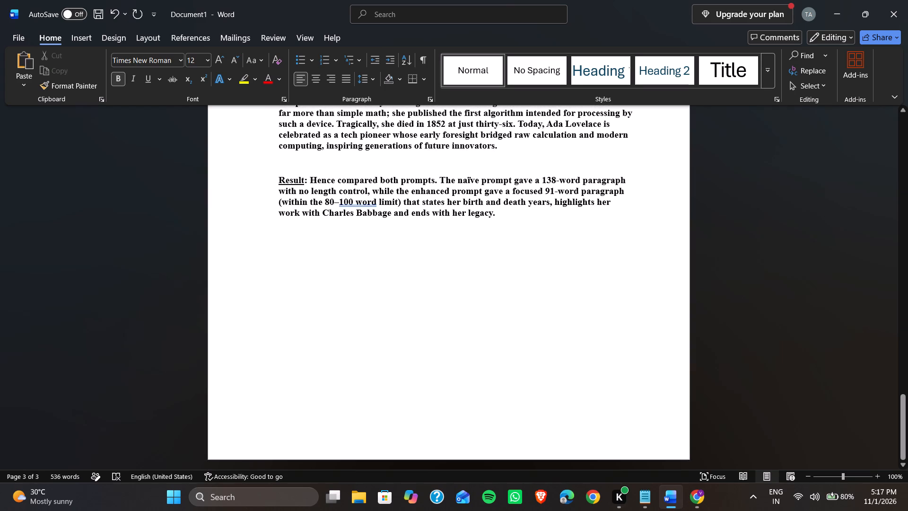
scroll(317, 262, "up", 5)
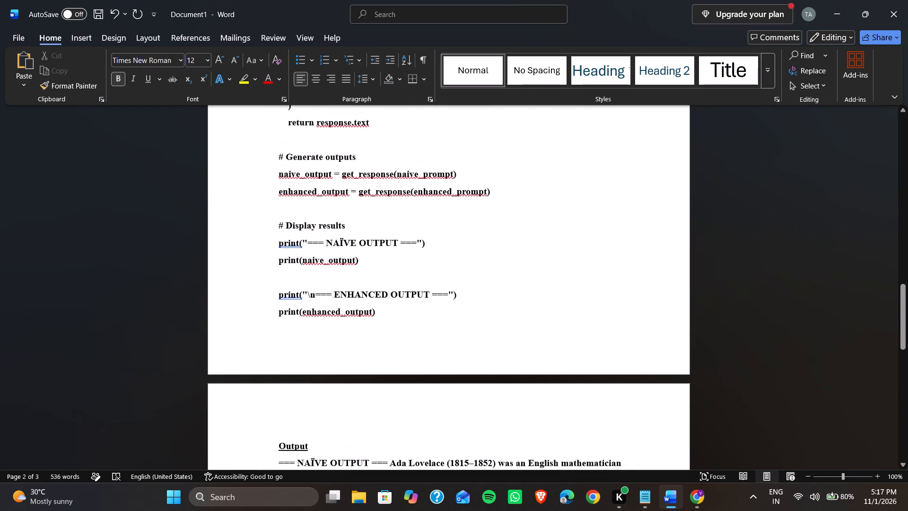
scroll(317, 262, "up", 3)
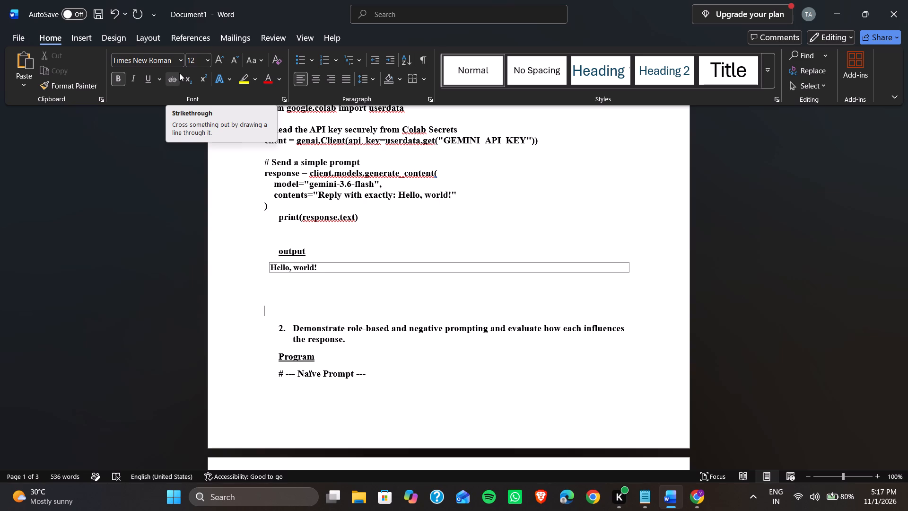
scroll(441, 292, "down", 6)
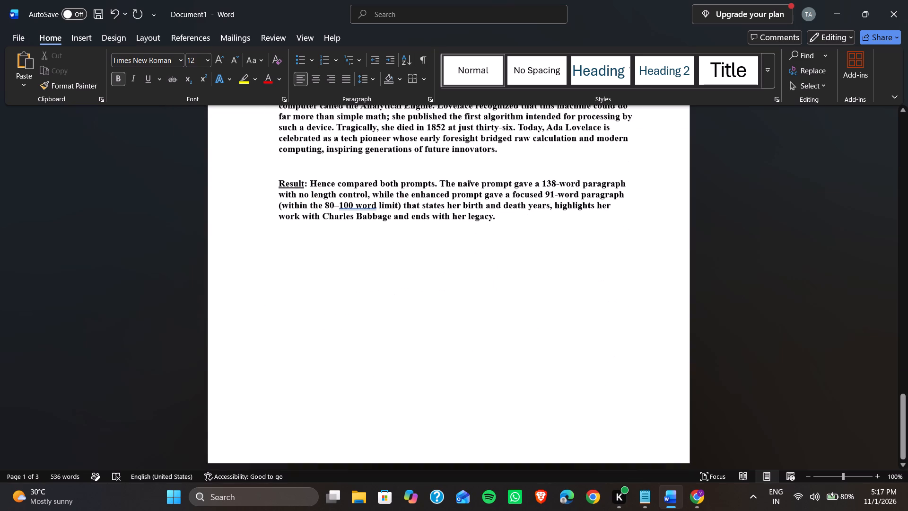
Add blank lines after the Result paragraph to reach a new page and enter the heading "Set-2" there.
left_click(441, 292)
left_click(441, 292)
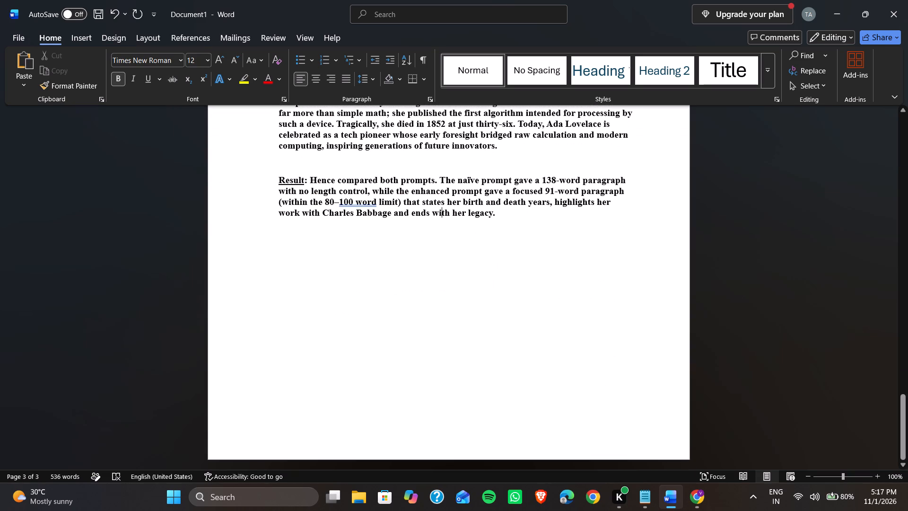
key("End")
key("Return")
key("Return")
key("Return")
key("Return")
key("Return")
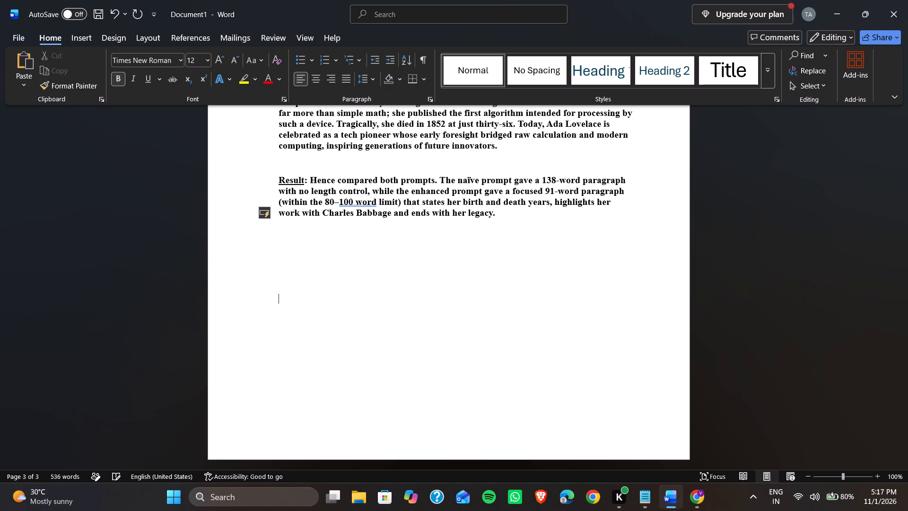
key("Return")
key("Return")
key("Return")
key("Return")
key("Return")
key("Return")
key("Return")
key("BackSpace")
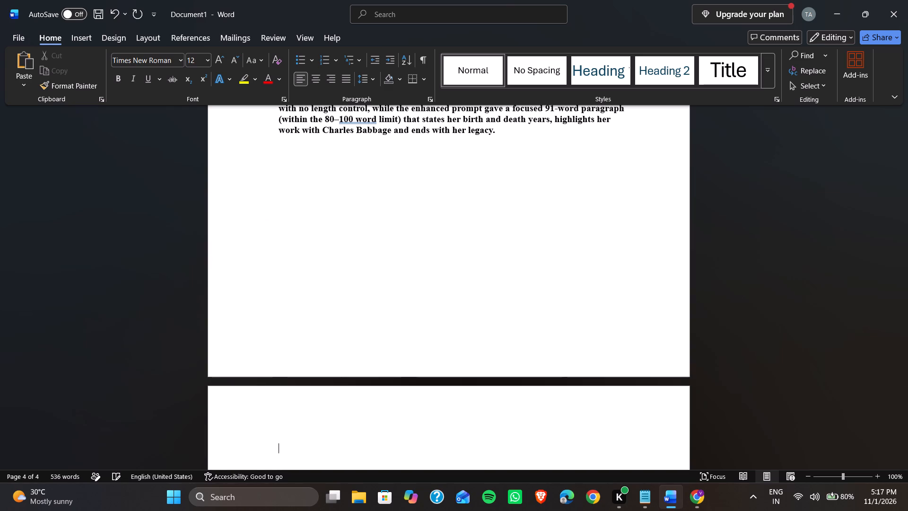
key("BackSpace")
key("Return")
type("set-2")
Make all the document text bold, including the Set-2 heading.
key("ctrl+a")
key("ctrl+b")
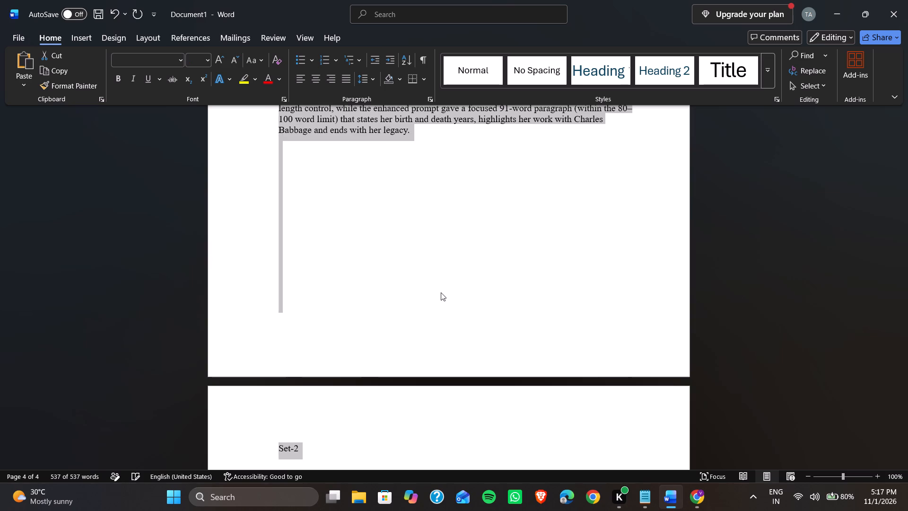
key("ctrl+b")
left_click(344, 451)
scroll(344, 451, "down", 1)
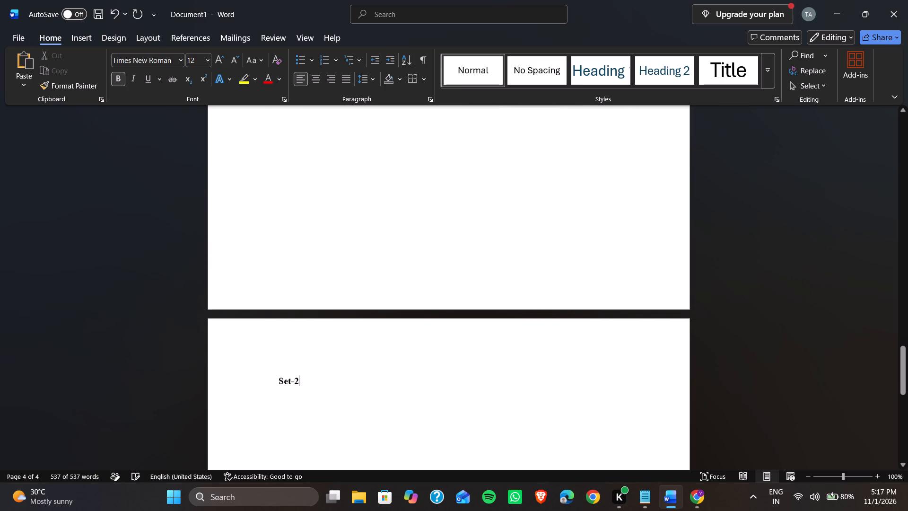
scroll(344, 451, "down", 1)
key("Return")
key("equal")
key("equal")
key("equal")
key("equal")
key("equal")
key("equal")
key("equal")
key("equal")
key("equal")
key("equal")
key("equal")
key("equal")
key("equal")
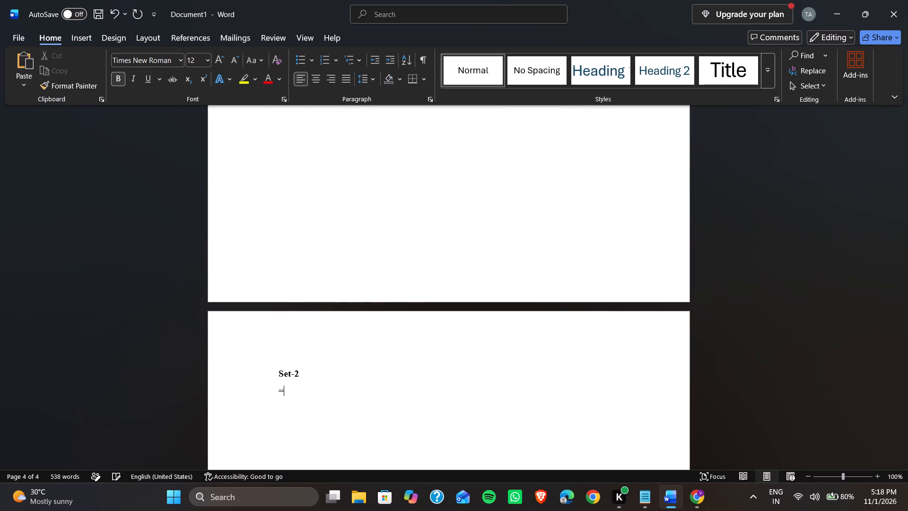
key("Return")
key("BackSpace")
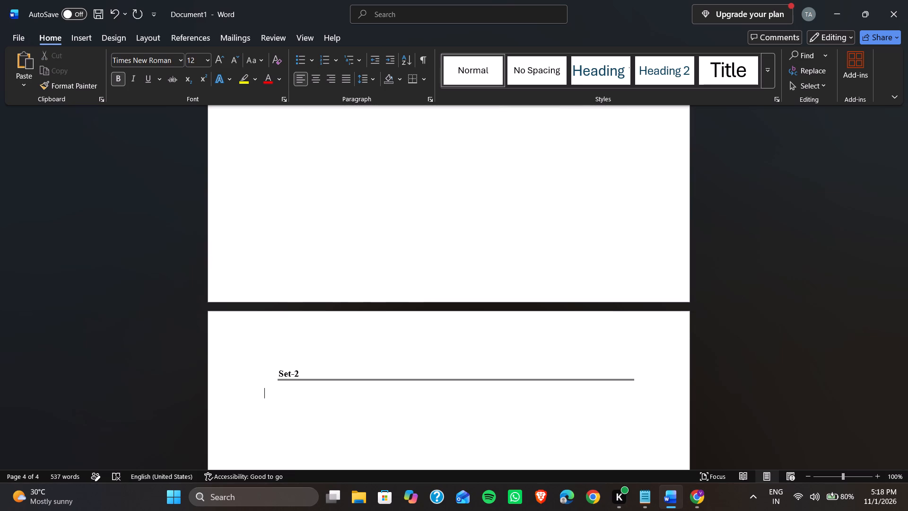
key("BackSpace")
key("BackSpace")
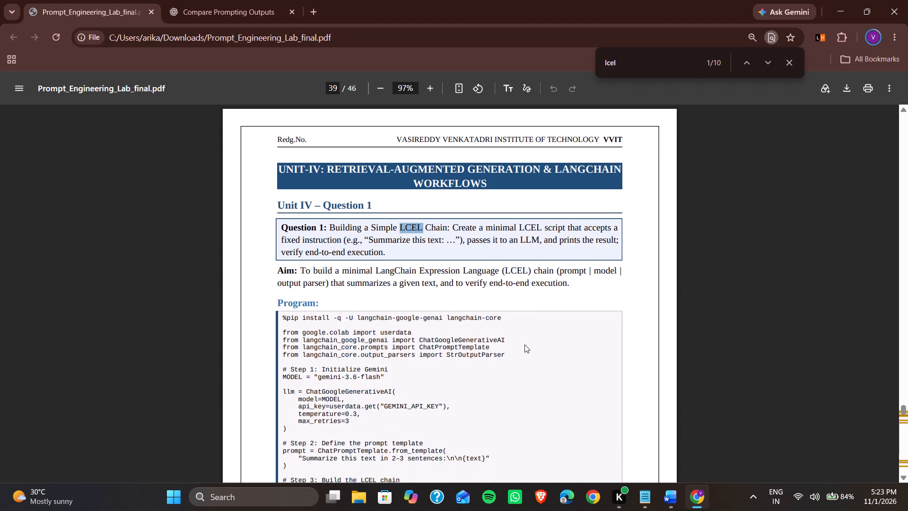
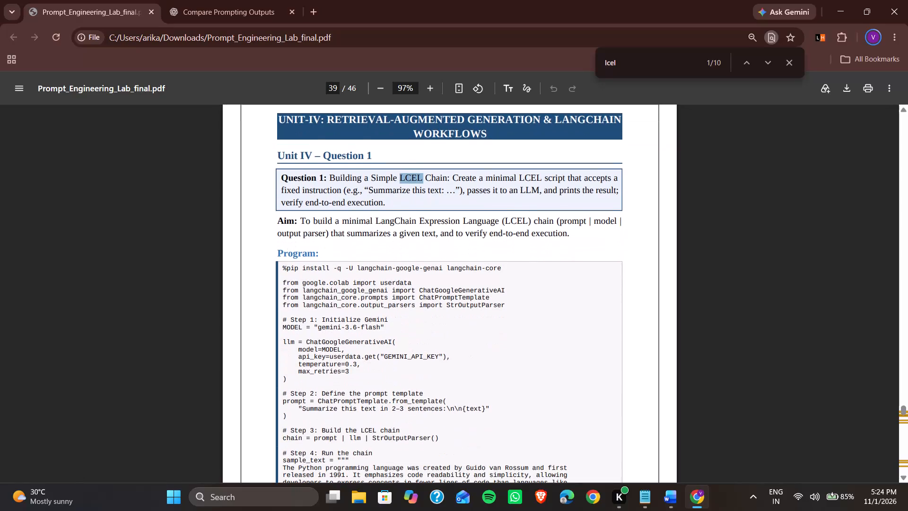
Switch to the Word document and add the label "program:" directly below the LCEL Aim paragraph, followed by a new line.
scroll(443, 308, "down", 1)
key("alt+Tab")
key("alt+Tab")
key("alt+Tab")
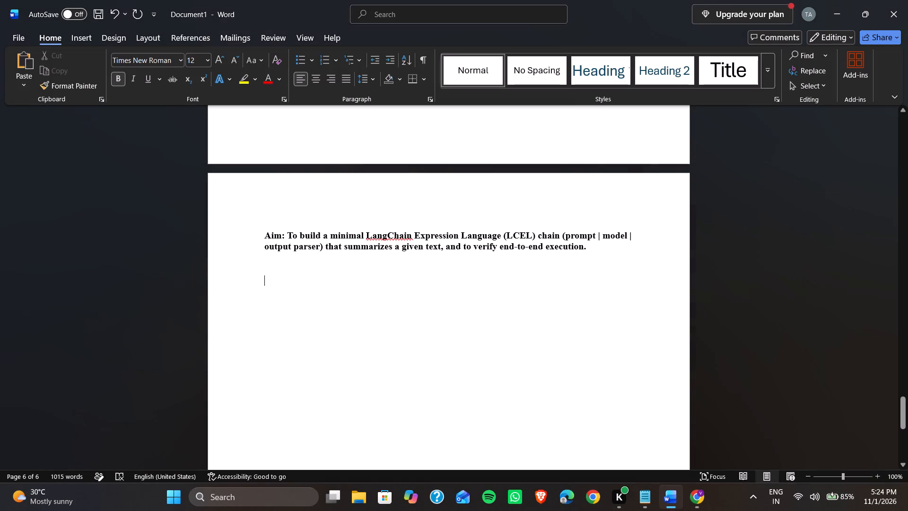
key("shift+p")
key("BackSpace")
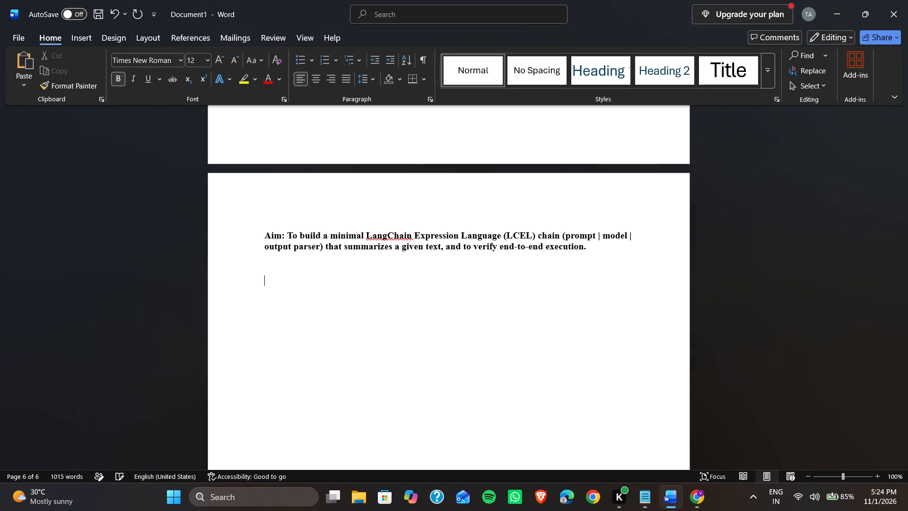
key("BackSpace")
type("peo")
key("BackSpace")
key("BackSpace")
type("rogram")
key("shift+colon")
key("Return")
key("alt+Tab")
key("alt+Tab")
key("alt+Tab")
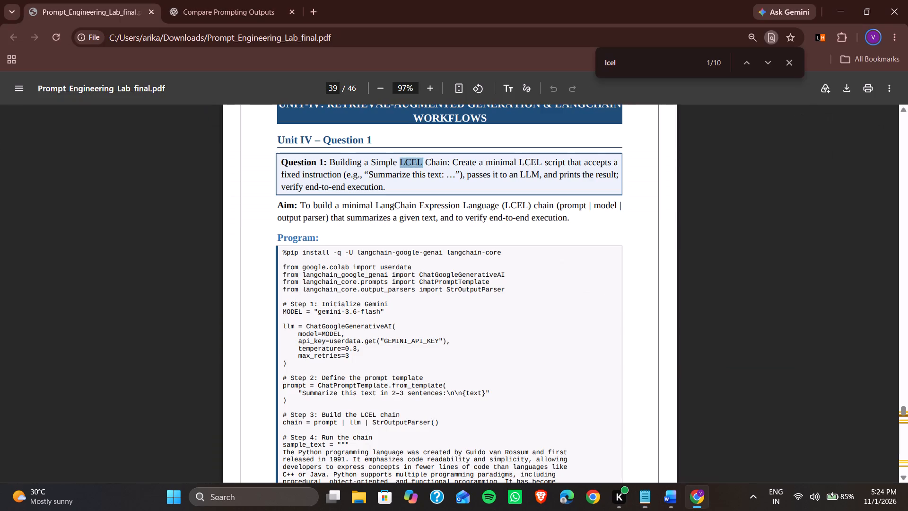
scroll(302, 253, "down", 1)
left_click_drag(281, 217, 361, 395)
scroll(361, 395, "down", 2)
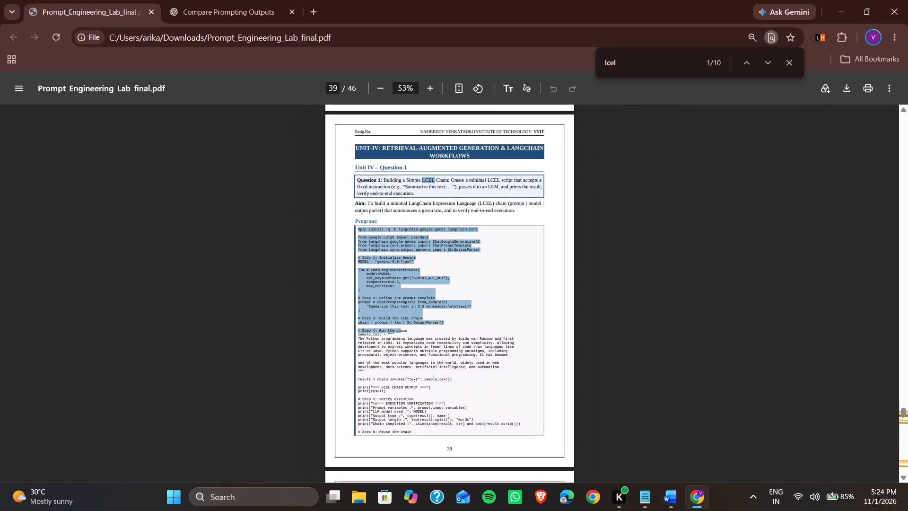
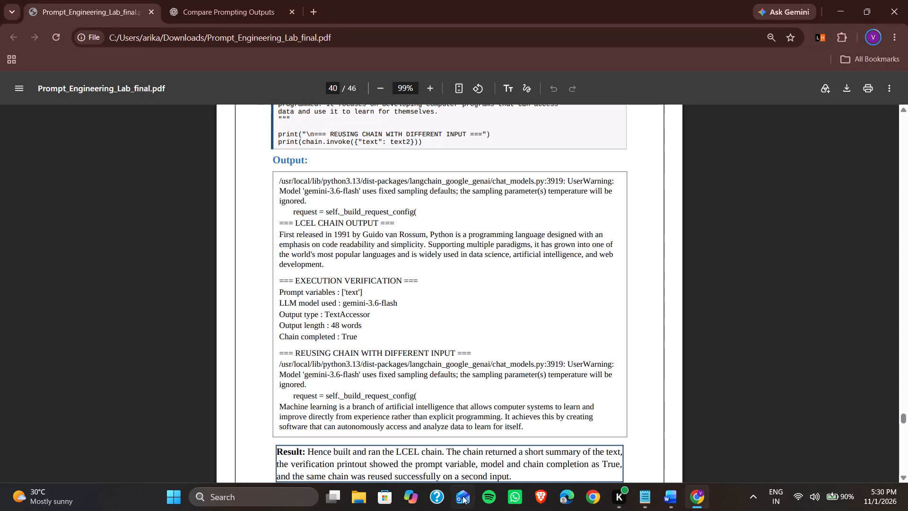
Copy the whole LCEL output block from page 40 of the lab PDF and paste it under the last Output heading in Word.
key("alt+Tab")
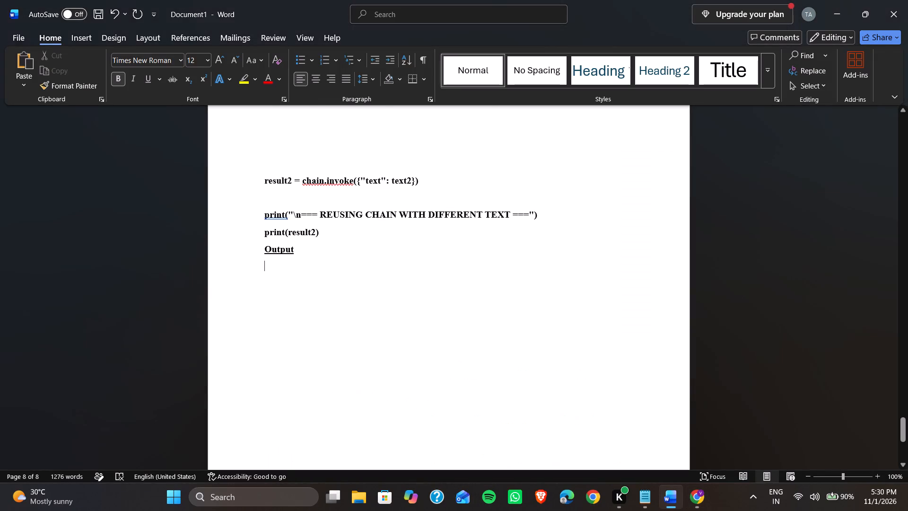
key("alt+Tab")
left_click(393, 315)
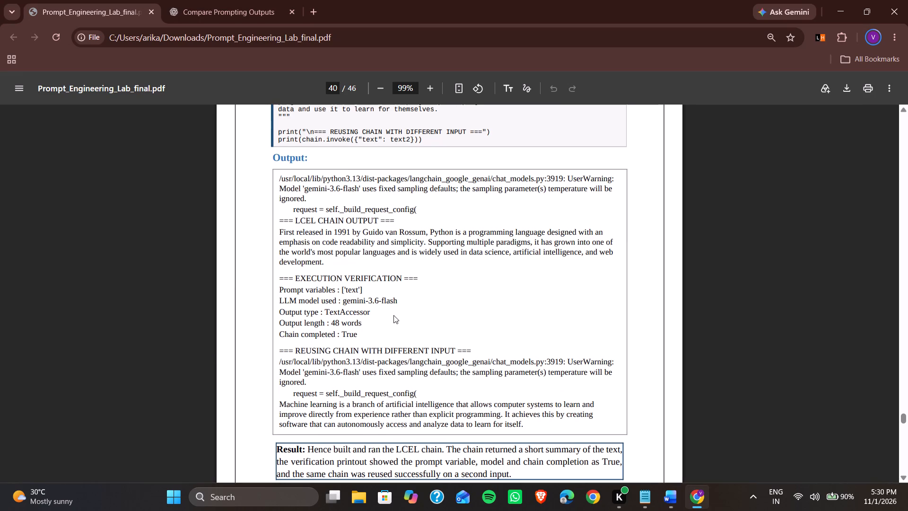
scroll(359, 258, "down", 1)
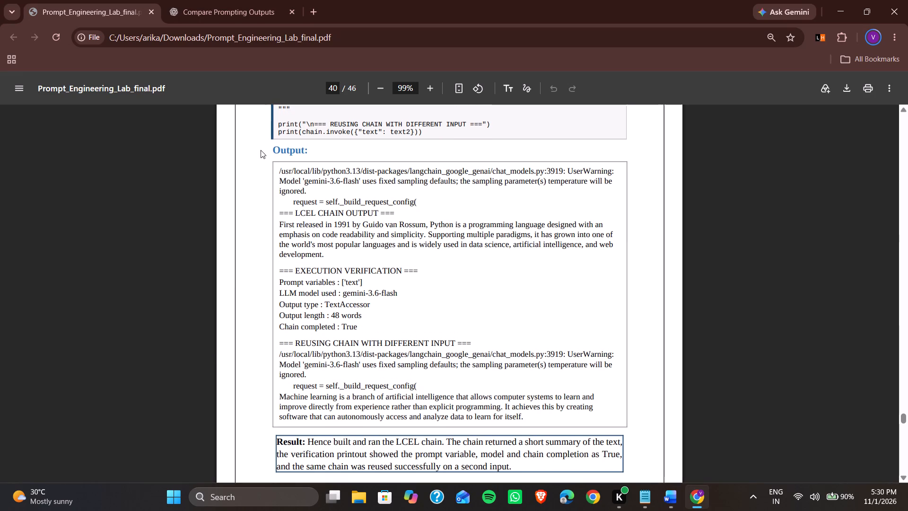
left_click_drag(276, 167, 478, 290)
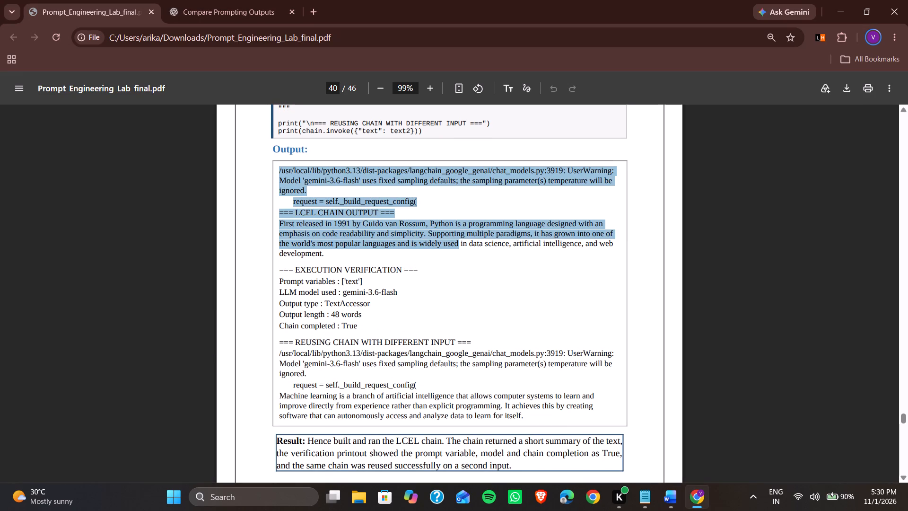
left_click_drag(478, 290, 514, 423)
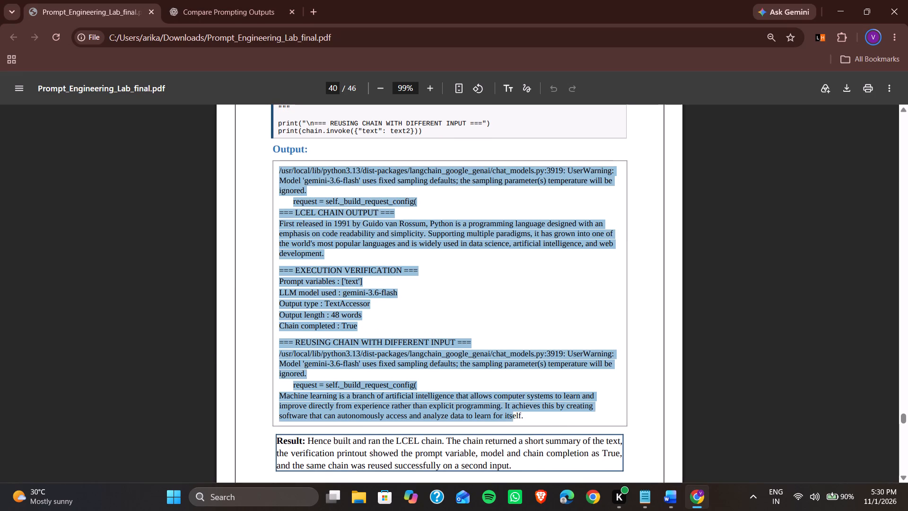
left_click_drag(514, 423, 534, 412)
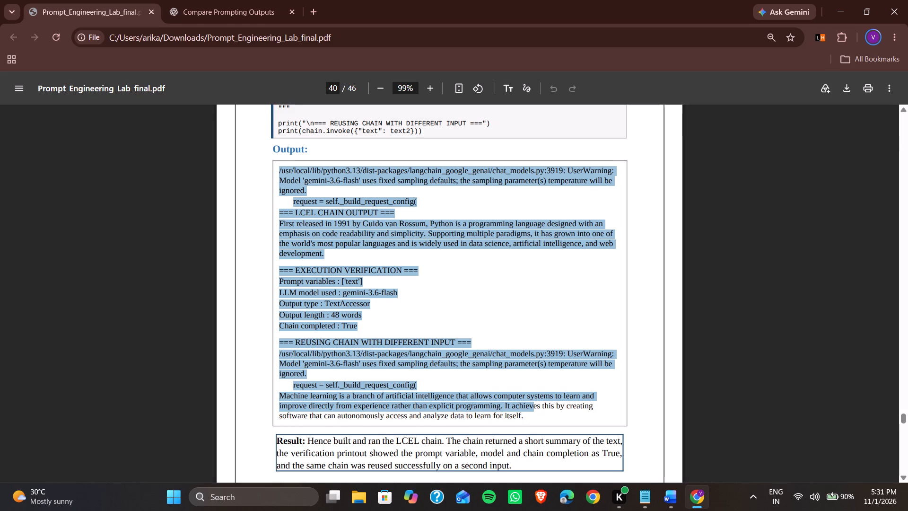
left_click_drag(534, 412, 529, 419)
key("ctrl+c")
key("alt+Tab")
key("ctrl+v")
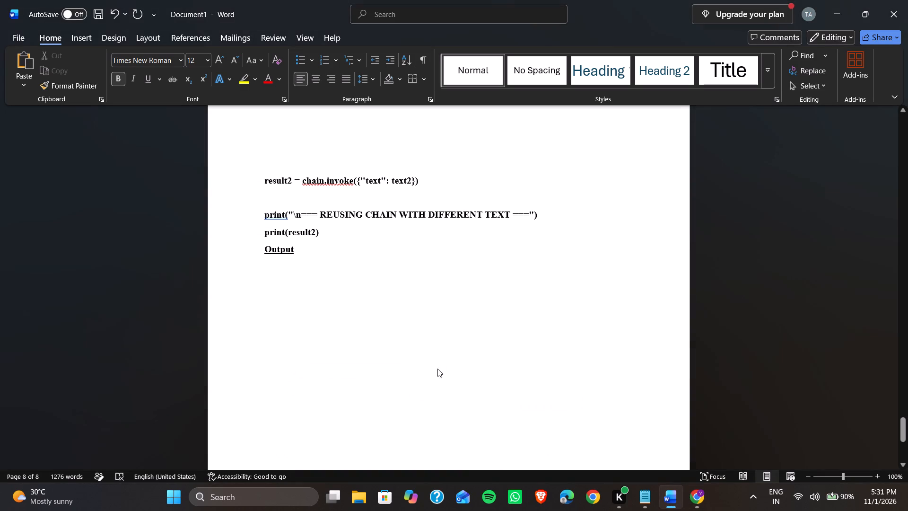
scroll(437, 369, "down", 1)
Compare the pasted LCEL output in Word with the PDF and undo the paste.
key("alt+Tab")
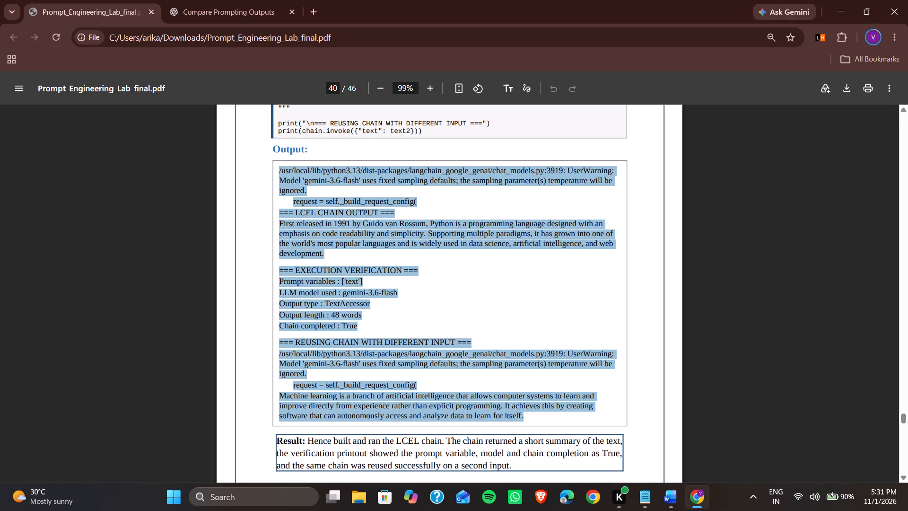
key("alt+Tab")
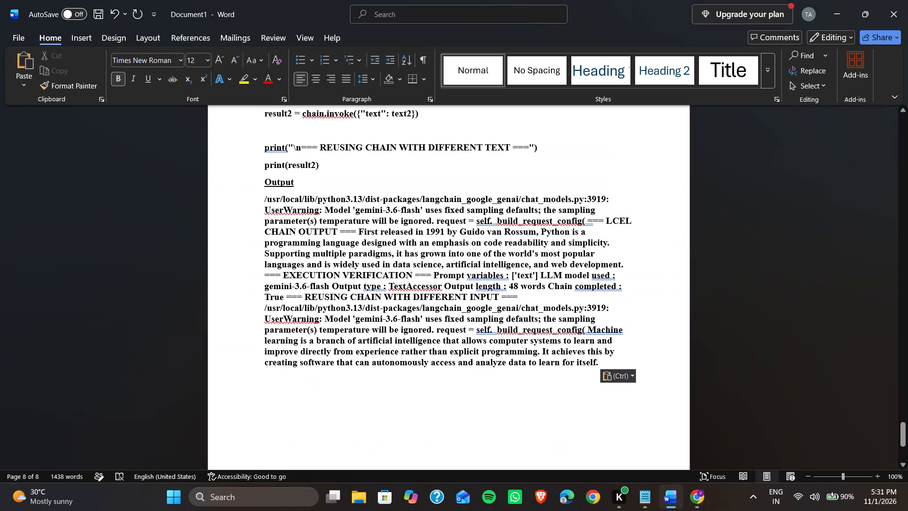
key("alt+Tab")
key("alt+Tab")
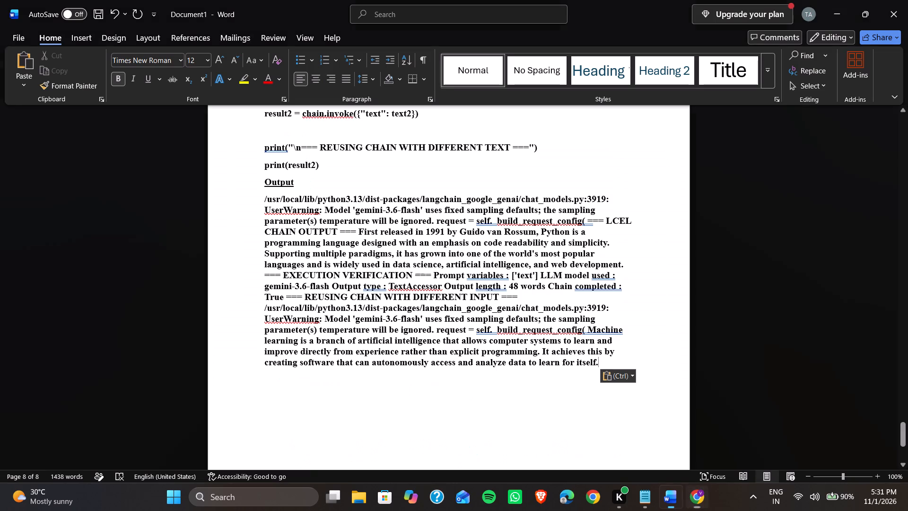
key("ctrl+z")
key("alt+Tab")
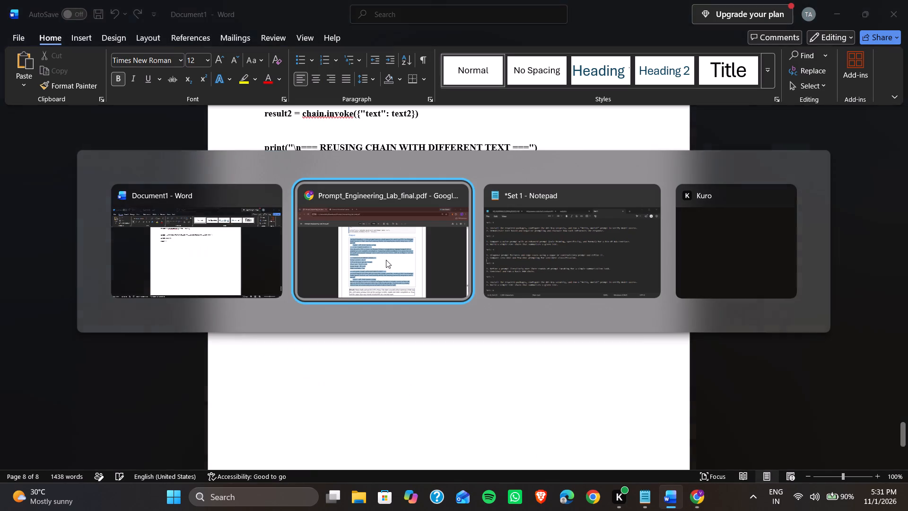
left_click(249, 0)
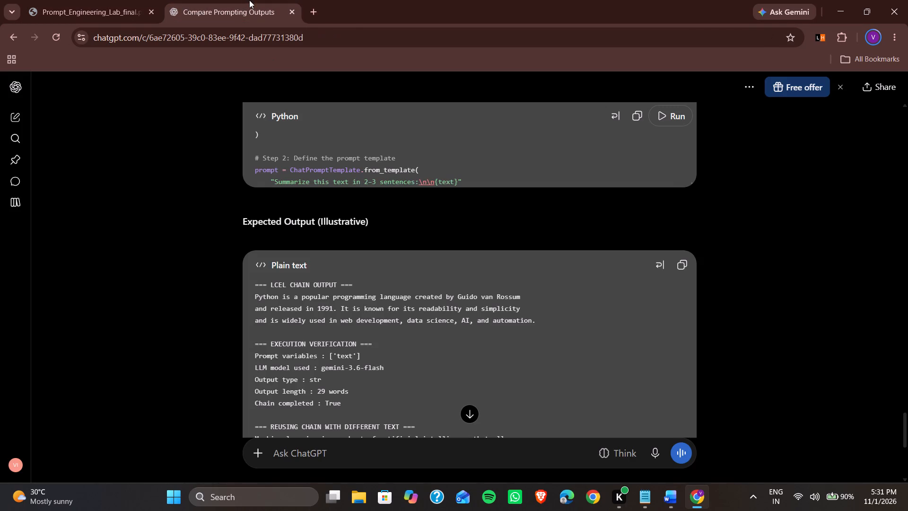
scroll(312, 282, "down", 1)
key("alt+Tab")
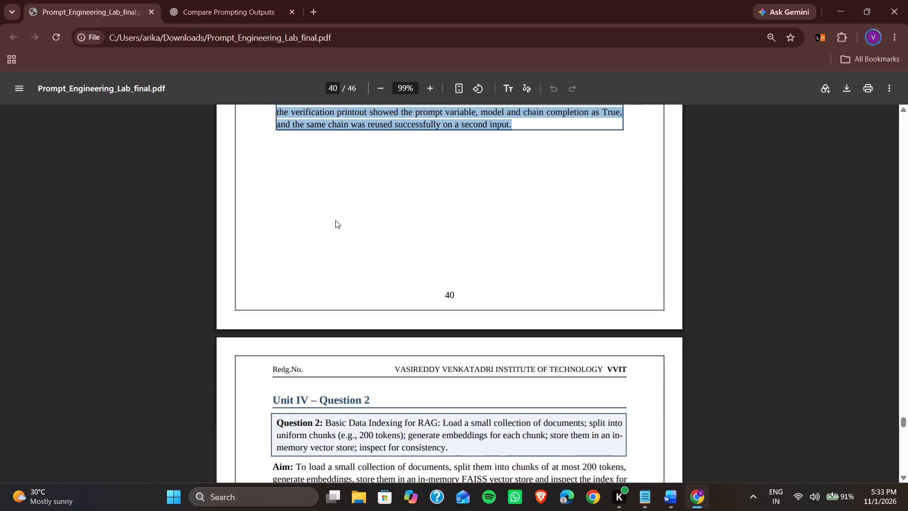
scroll(335, 220, "down", 1)
left_click(336, 247)
scroll(336, 247, "down", 2)
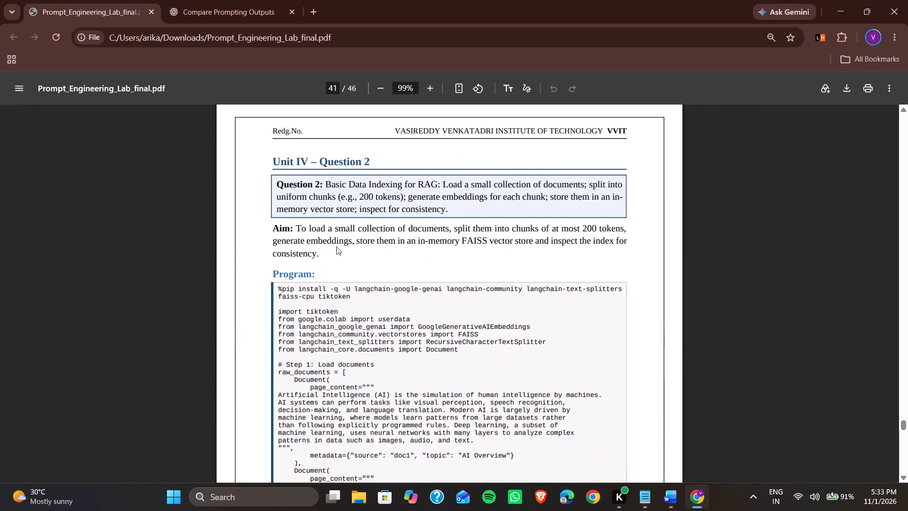
scroll(336, 247, "down", 1)
scroll(336, 247, "up", 2)
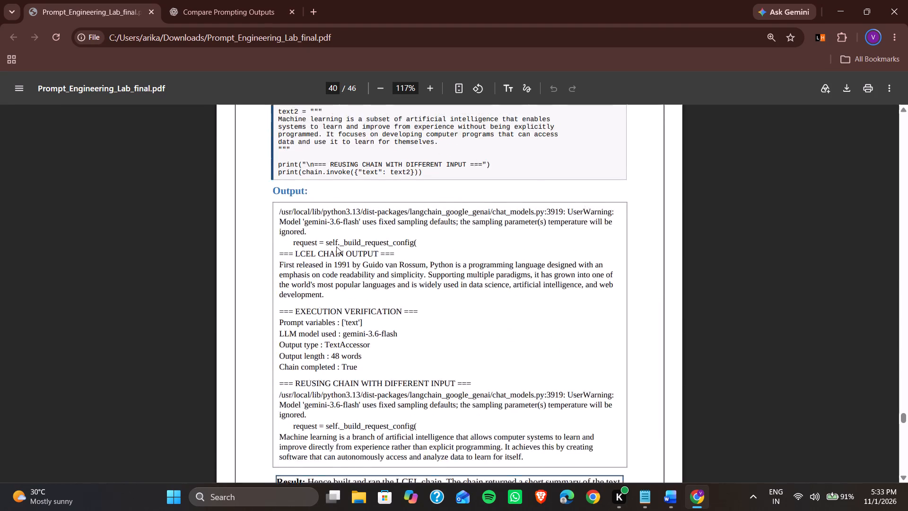
scroll(336, 247, "up", 2)
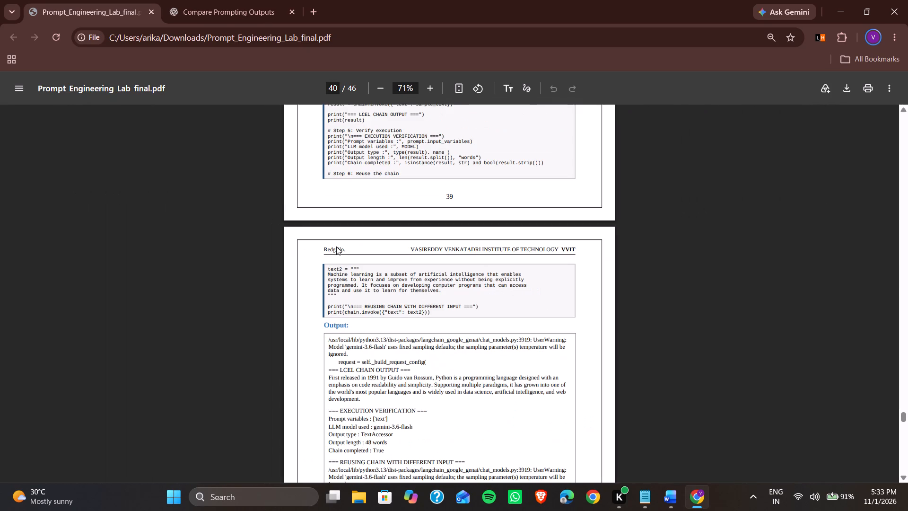
Search the lab PDF for "diagnose".
key("ctrl+f")
type("diagnoe")
key("BackSpace")
type("se")
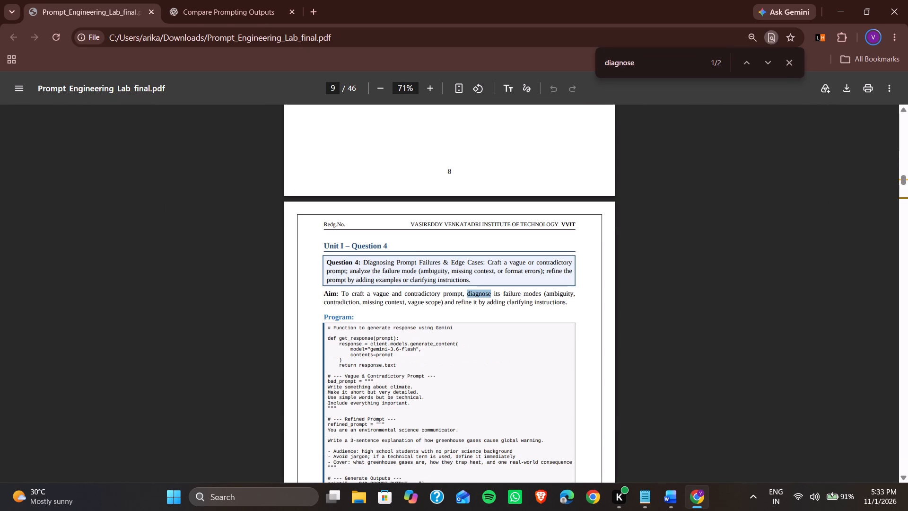
Step through the "diagnose" matches in the lab PDF back to the Unit I Question 4 page, and close the search.
key("Return")
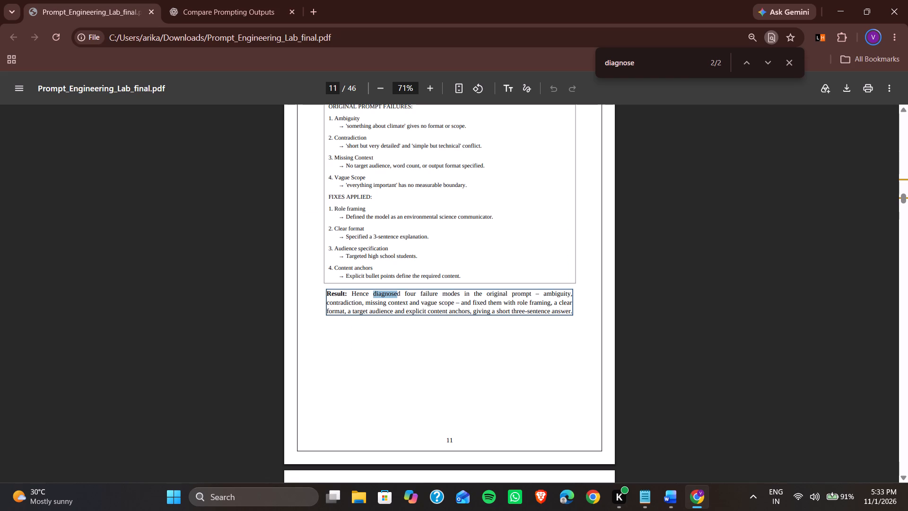
key("Return")
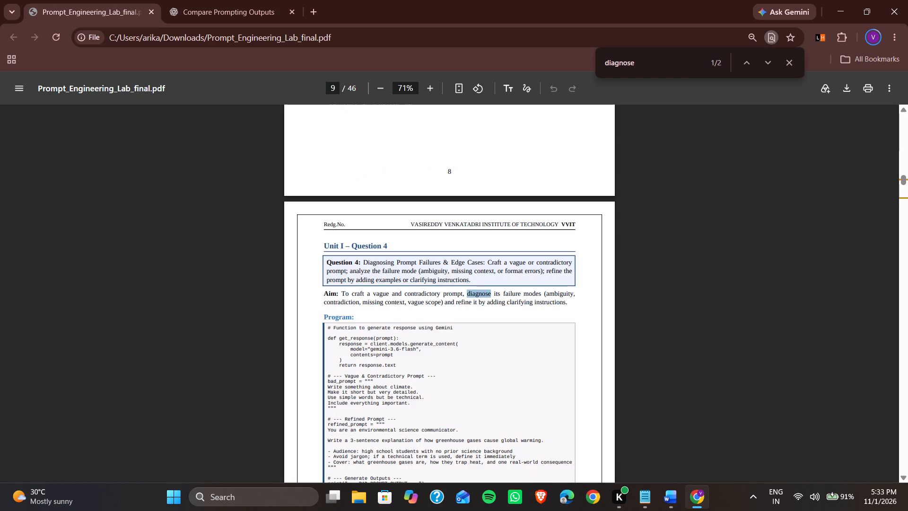
left_click(348, 320)
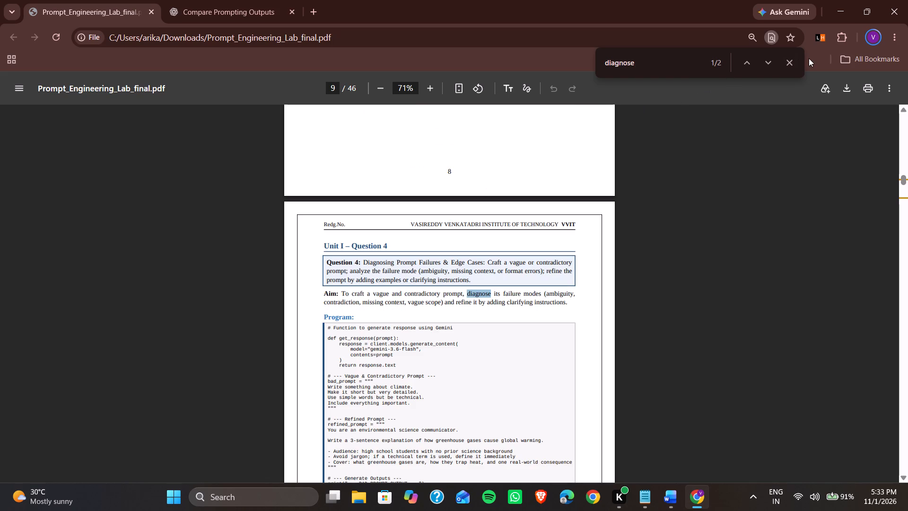
left_click(784, 68)
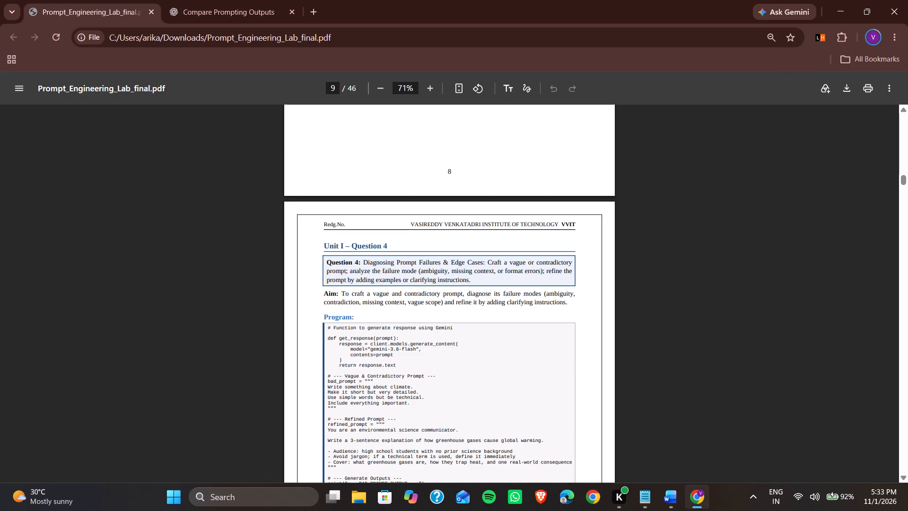
Copy the Unit I Question 4 text and aim from the PDF into Word below "Program:", starting "Aim:" on its own line.
scroll(522, 295, "down", 1)
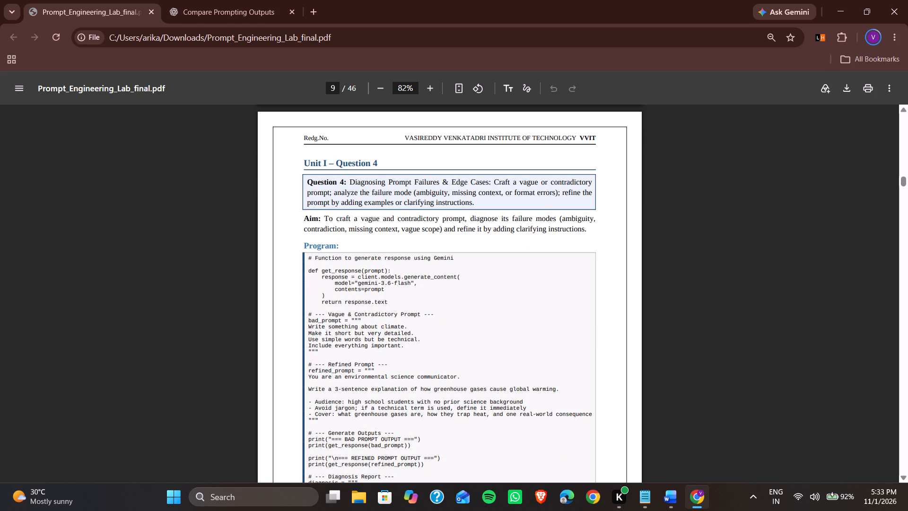
left_click_drag(302, 216, 577, 231)
key("alt+Tab")
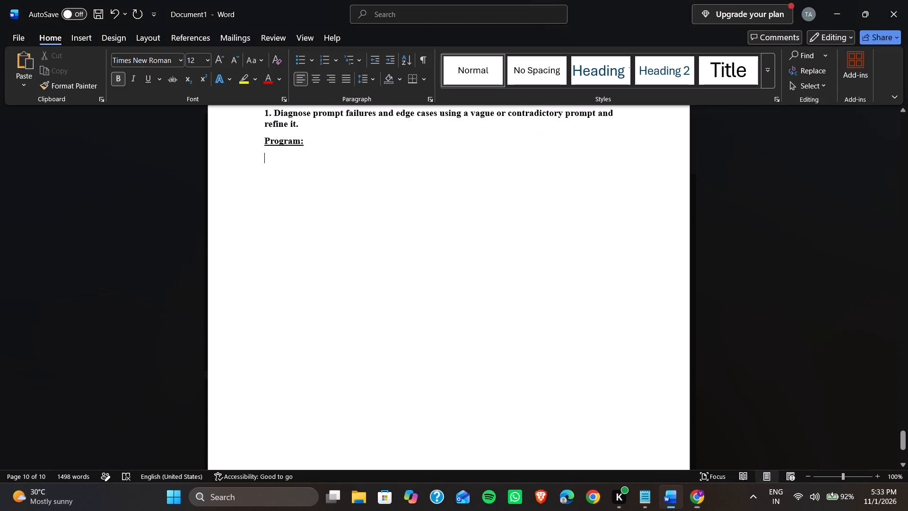
key("alt+Tab")
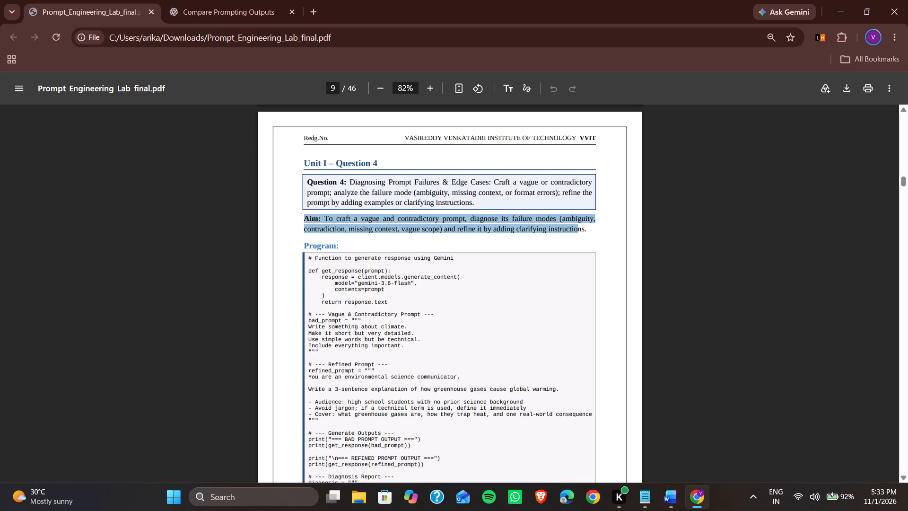
left_click(387, 225)
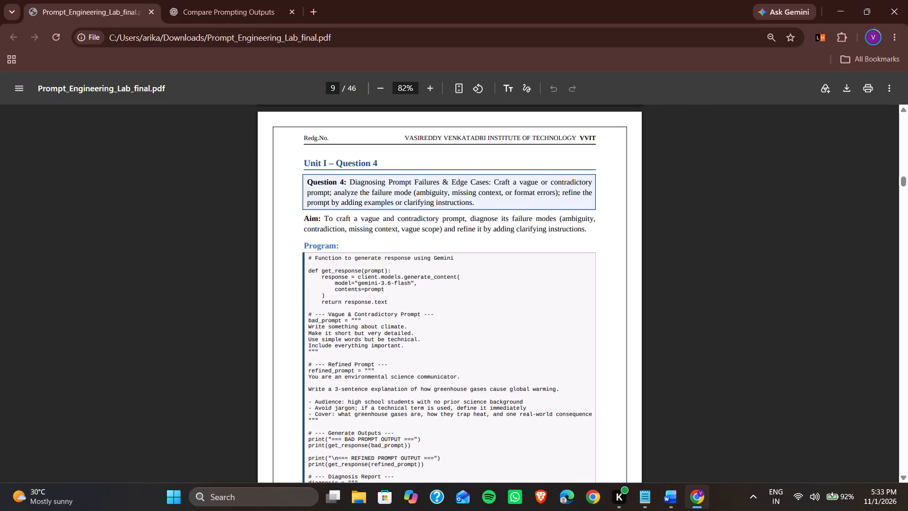
left_click_drag(346, 181, 528, 229)
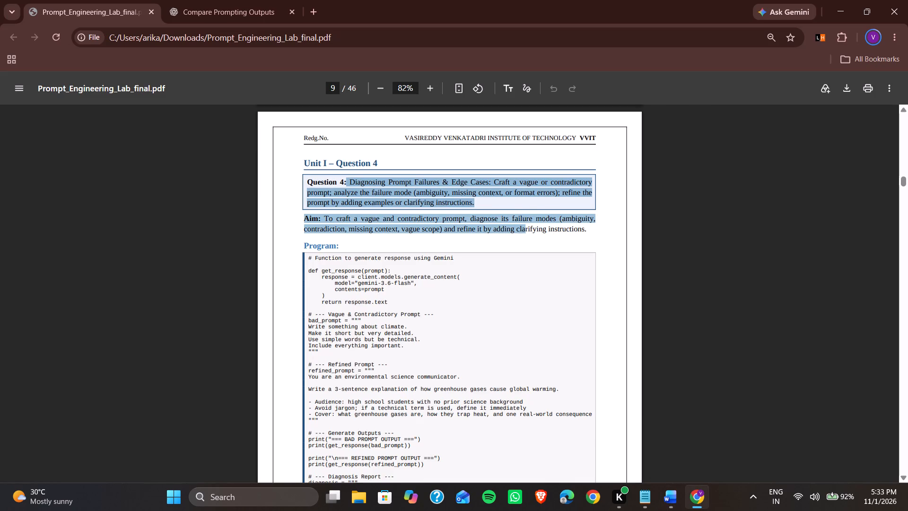
left_click_drag(528, 229, 592, 232)
key("ctrl+c")
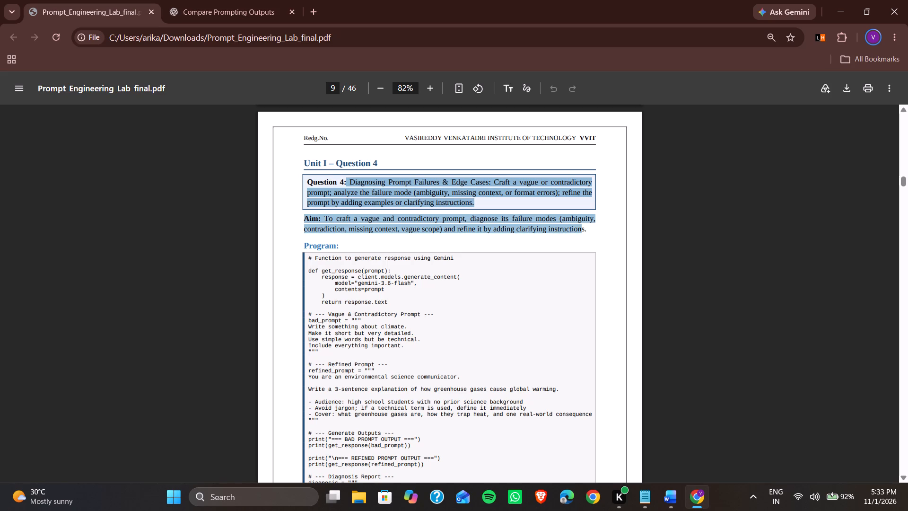
left_click(565, 246, "alt")
key("alt+Tab")
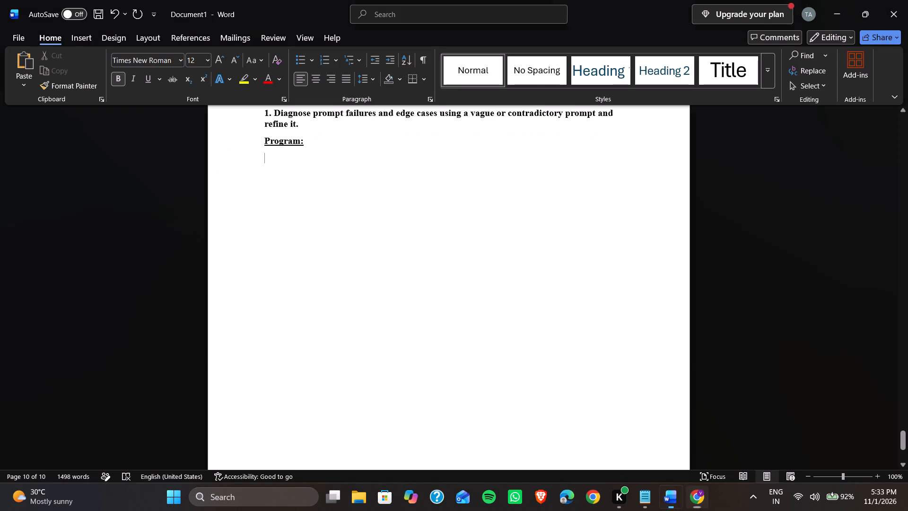
key("ctrl+v")
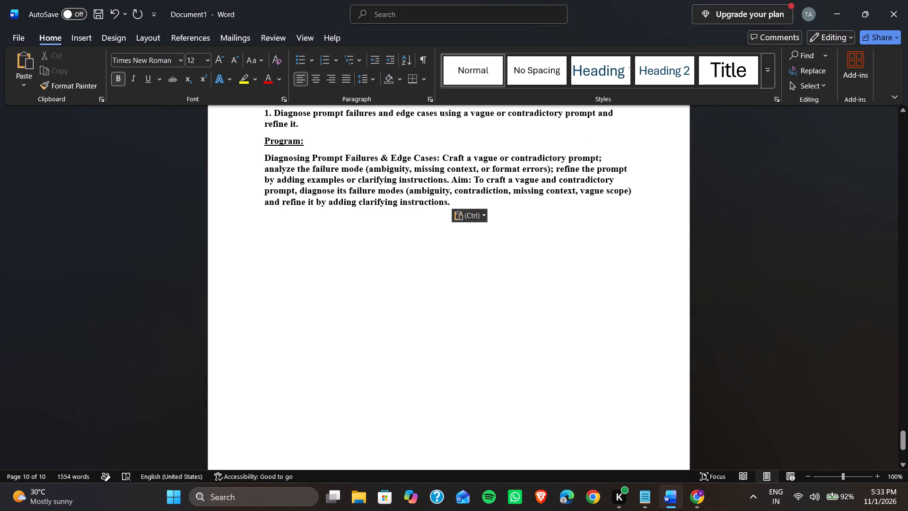
left_click(452, 176)
key("Return")
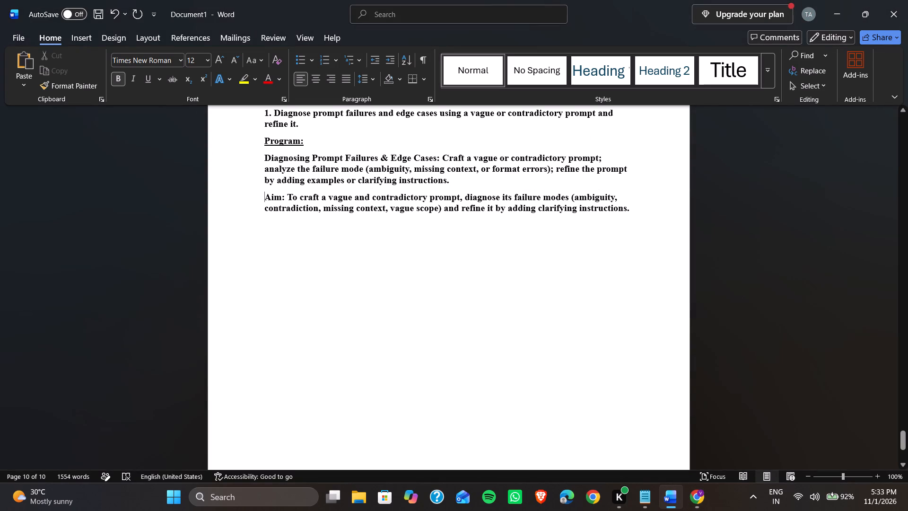
Add a "Program:" line below the aim paragraph, followed by a new empty line.
key("End")
key("Down")
key("End")
key("Return")
type("program:")
key("Return")
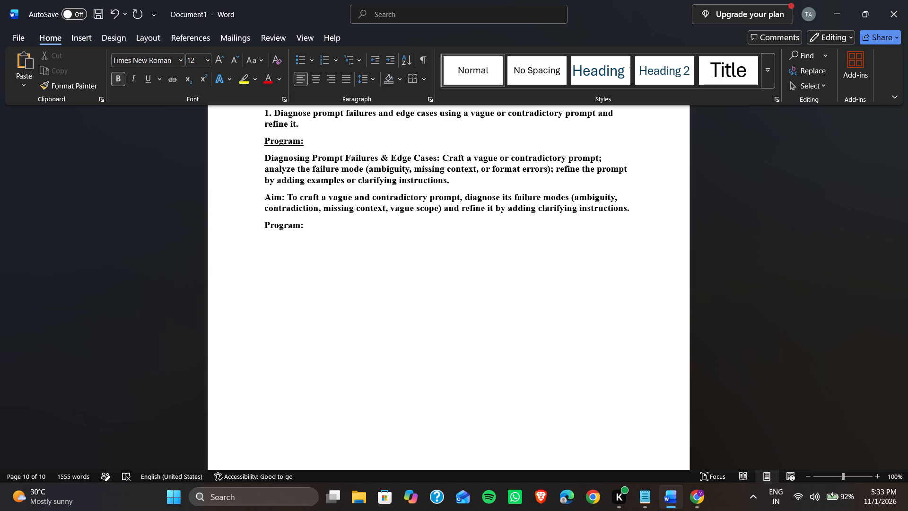
Go through the Question 4 program code on page 9 of the lab PDF.
key("alt+Tab")
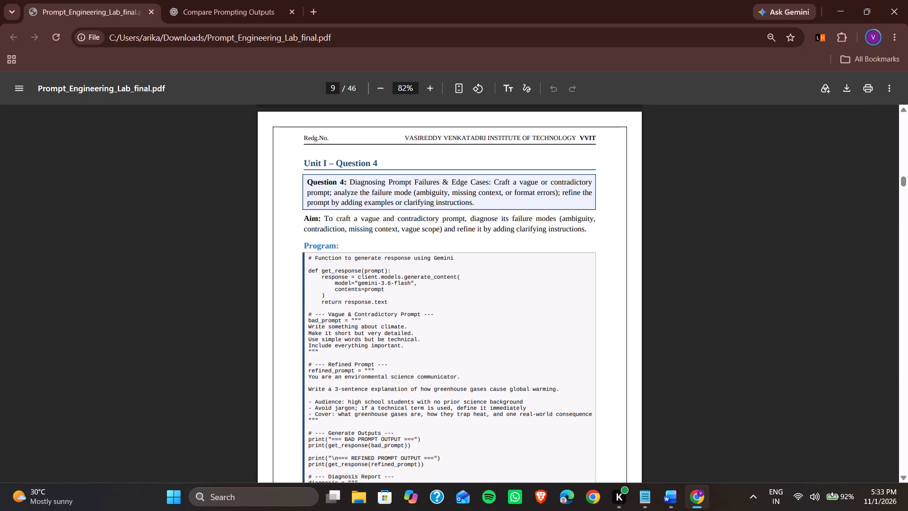
scroll(510, 208, "down", 1)
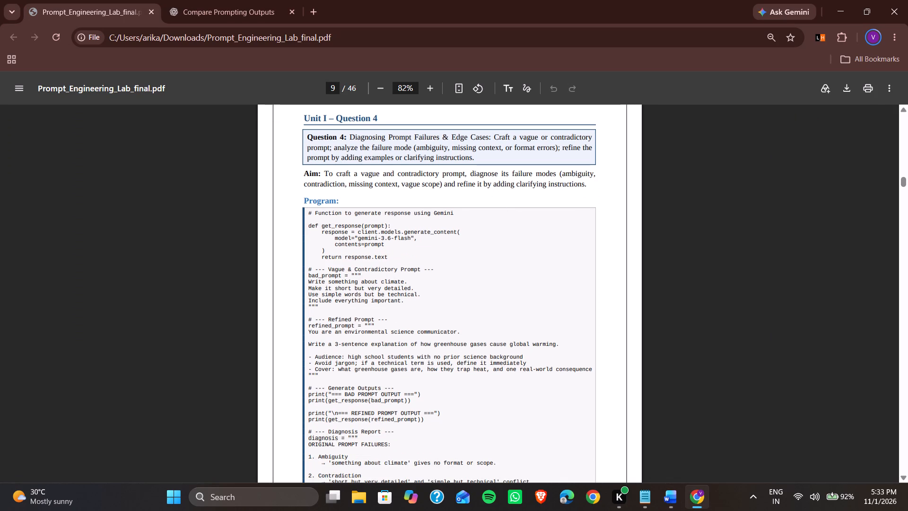
scroll(491, 234, "down", 1)
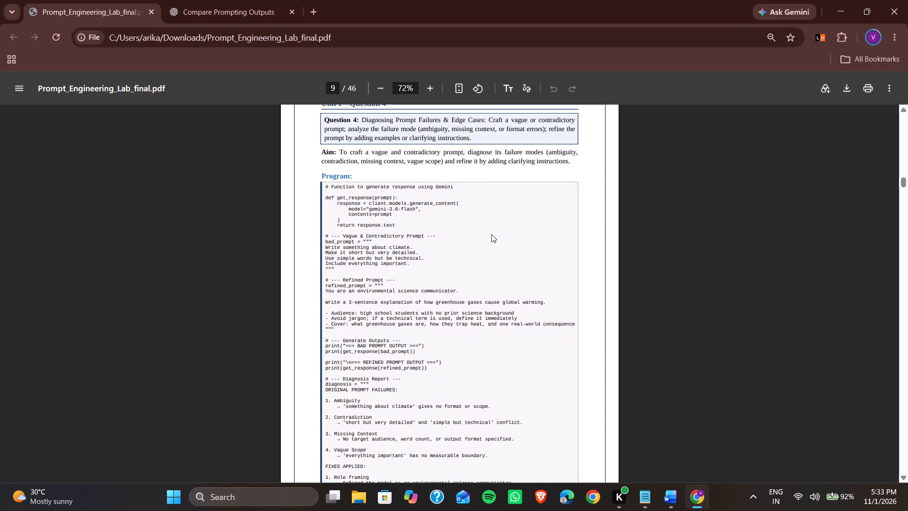
scroll(491, 234, "down", 1)
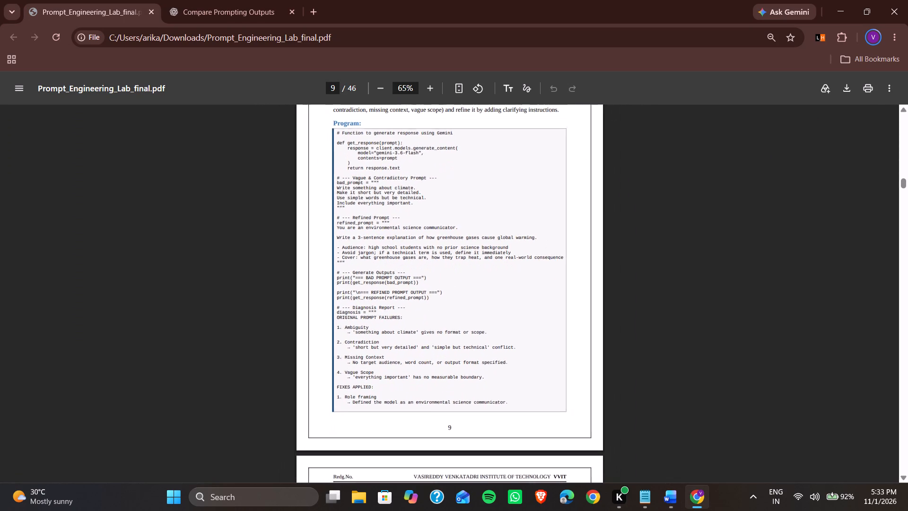
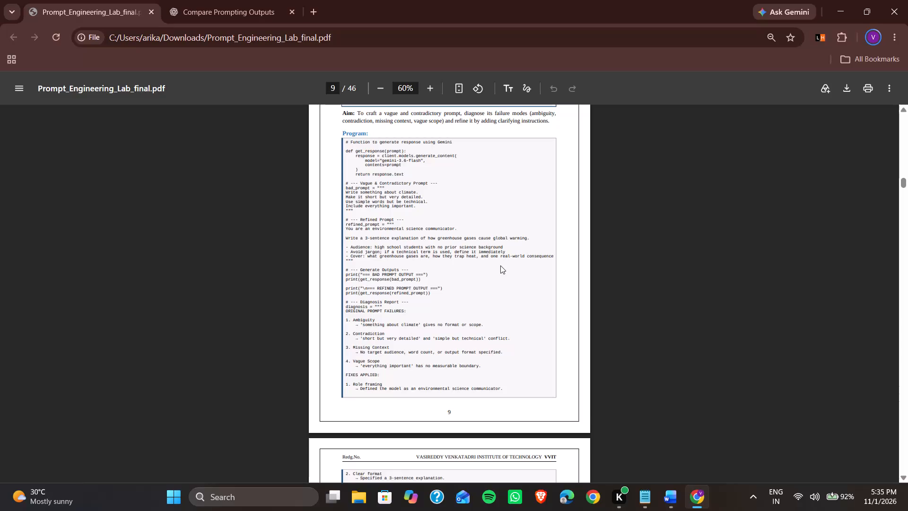
Copy the whole Question 4 program from pages 9 and 10 of the lab PDF and send it to ChatGPT for formatting.
scroll(500, 265, "down", 1)
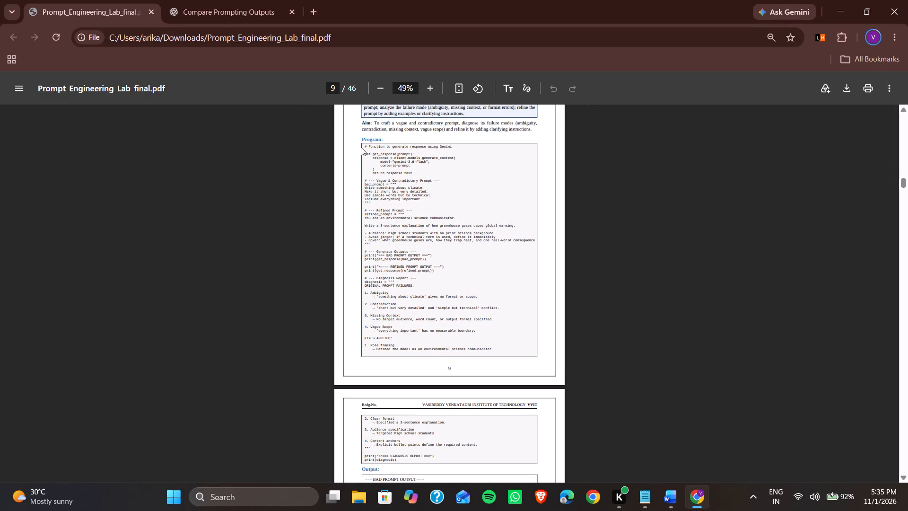
left_click_drag(363, 147, 400, 457)
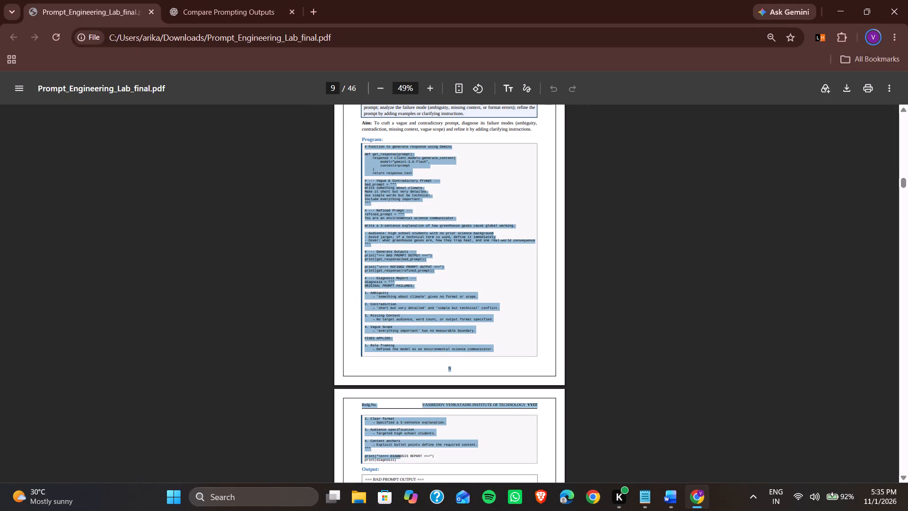
left_click_drag(400, 457, 397, 463)
key("ctrl+c")
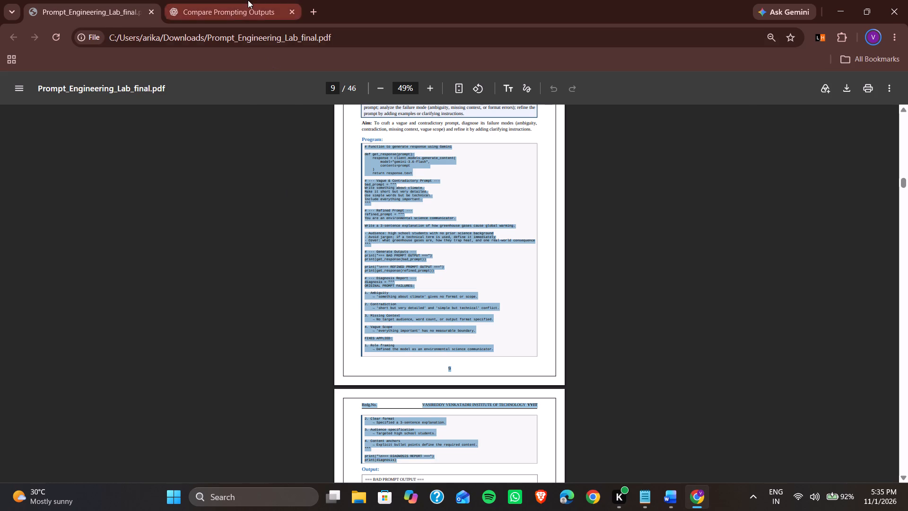
left_click(248, 0)
left_click(384, 462)
key("ctrl+v")
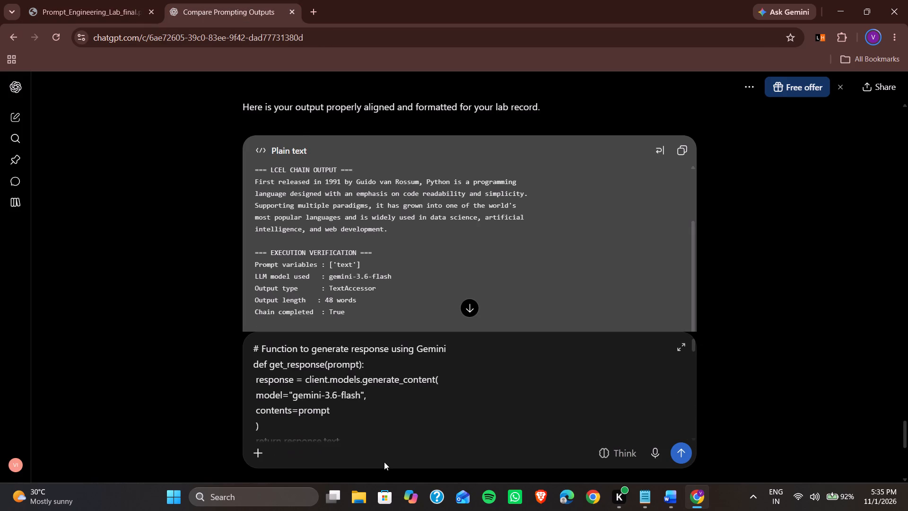
key("Return")
scroll(678, 317, "down", 2)
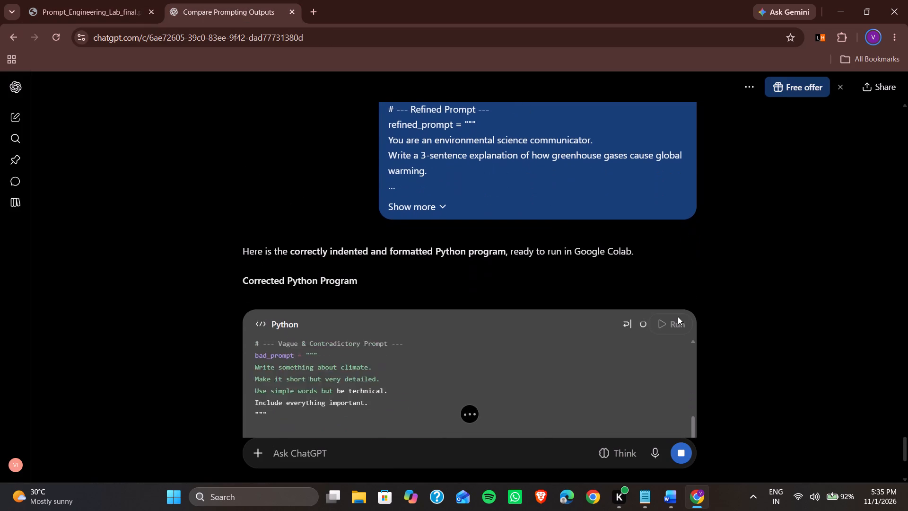
scroll(602, 332, "down", 1)
left_click(761, 274)
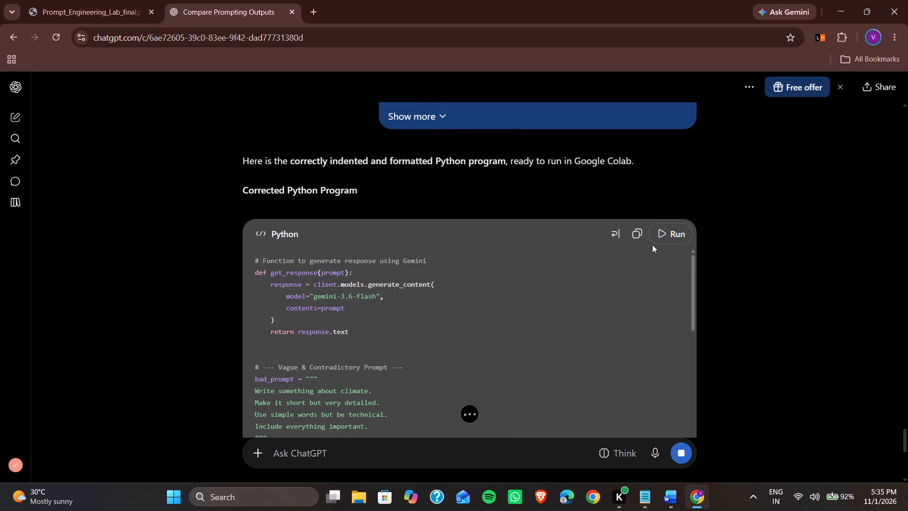
left_click(632, 235)
key("alt+Tab")
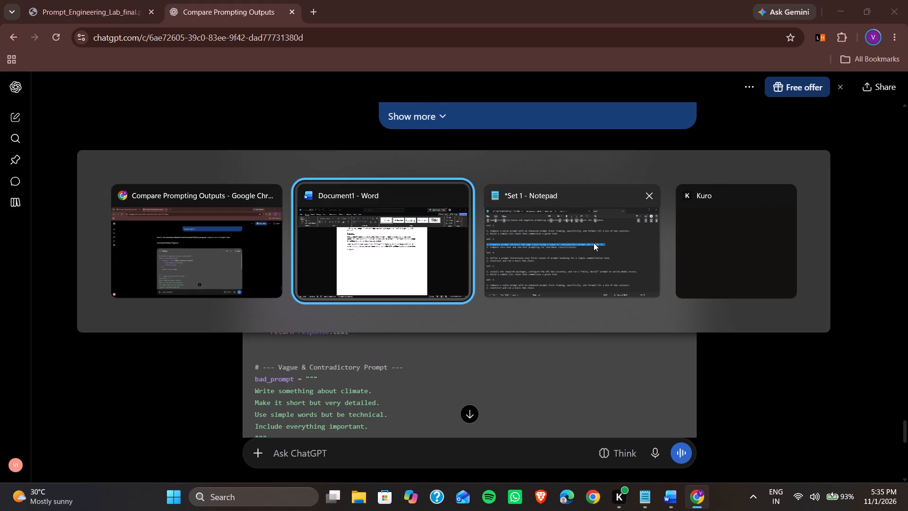
key("ctrl+v")
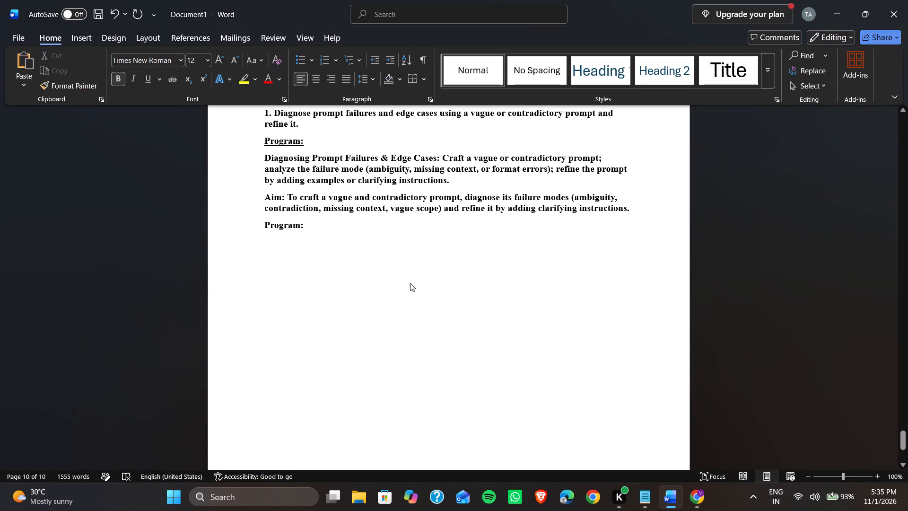
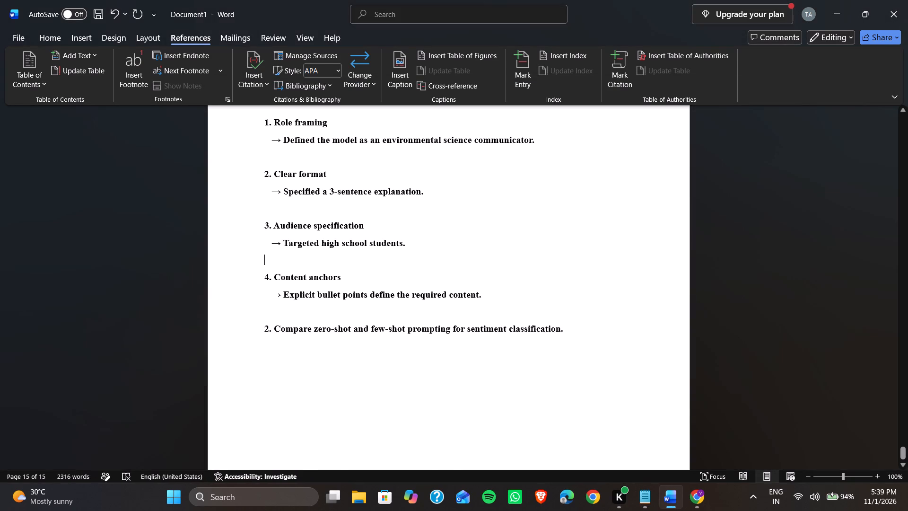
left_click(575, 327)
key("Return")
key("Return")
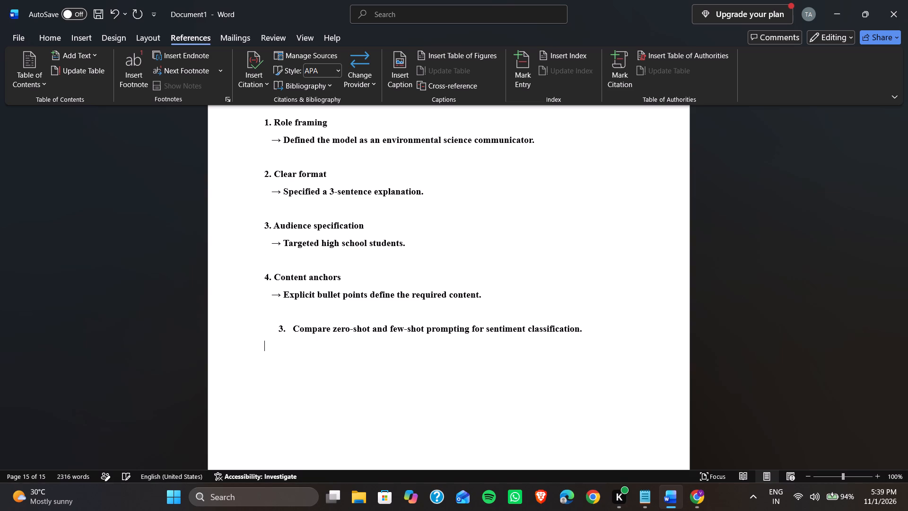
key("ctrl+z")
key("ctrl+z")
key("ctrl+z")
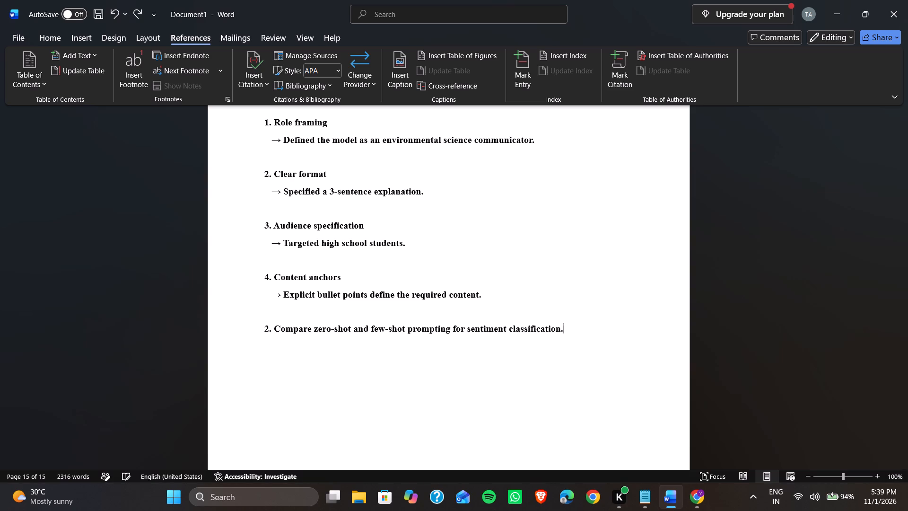
Start a plain, unnumbered line below question 2, undoing the automatic list numbering.
key("Return")
key("BackSpace")
key("Return")
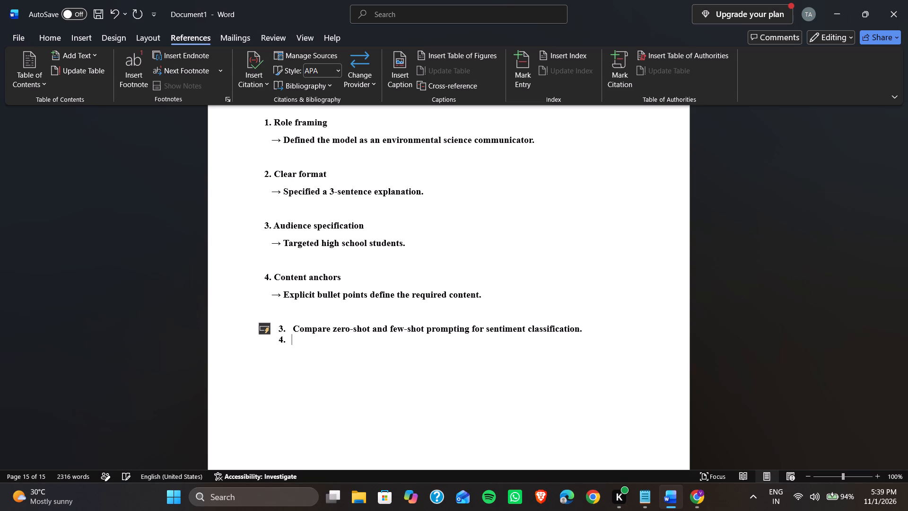
key("BackSpace")
key("Delete")
key("ctrl+z")
key("ctrl+z")
key("ctrl+z")
key("Return")
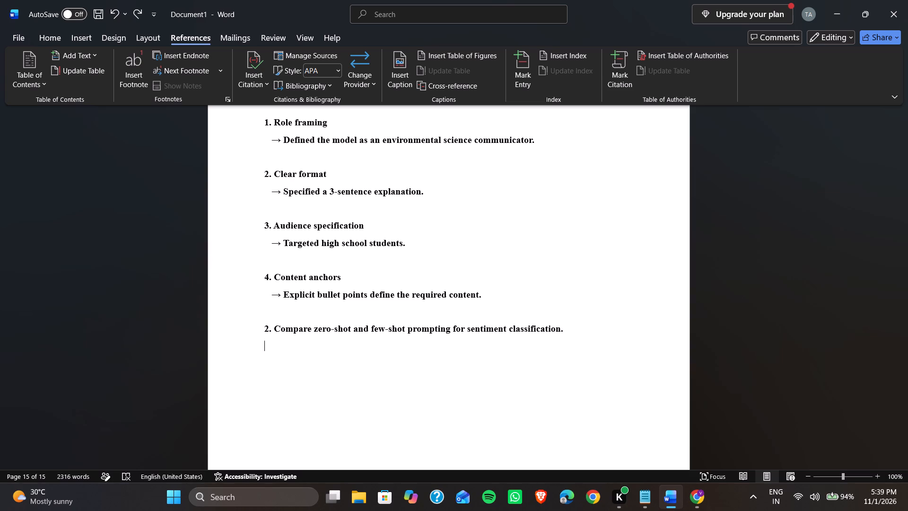
Switch to the lab PDF in Chrome and enlarge the few-shot versus zero-shot comparison program on page 13 for reading.
key("alt+Tab")
key("alt+Tab")
key("alt+Tab")
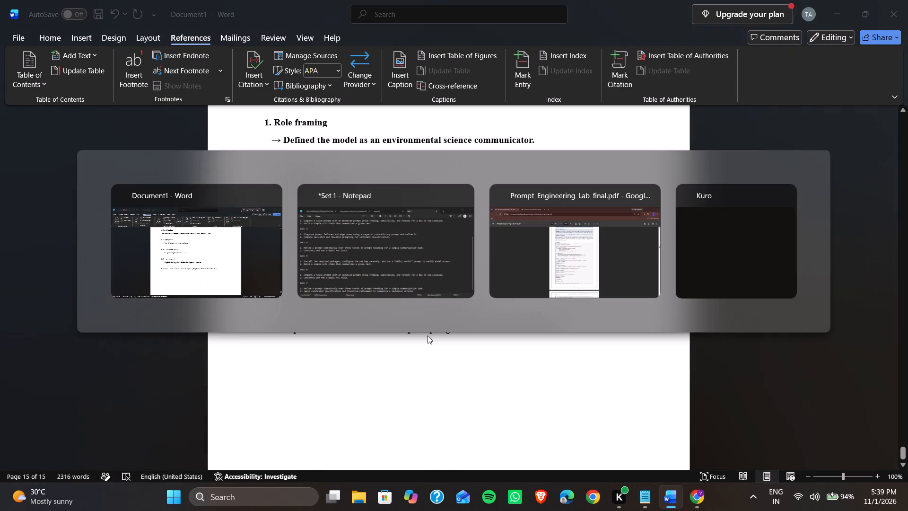
key("alt+Tab")
scroll(420, 327, "down", 1)
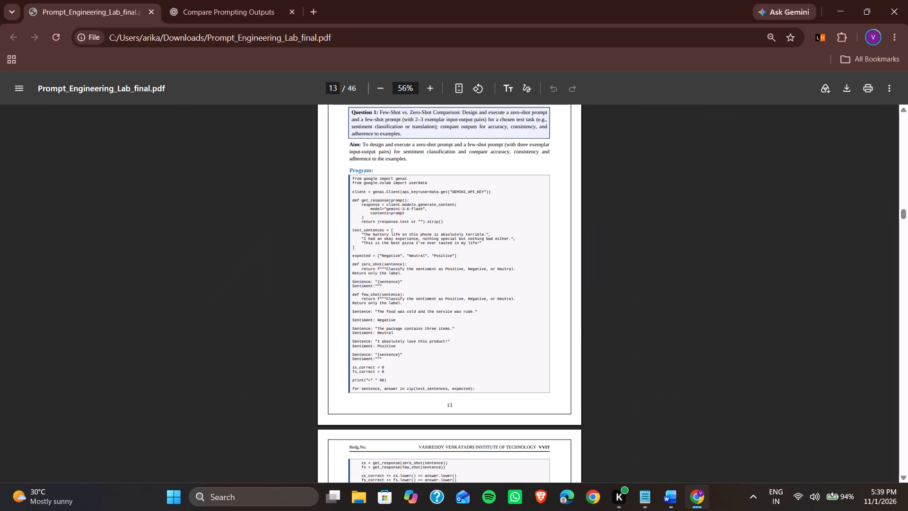
scroll(420, 327, "down", 1)
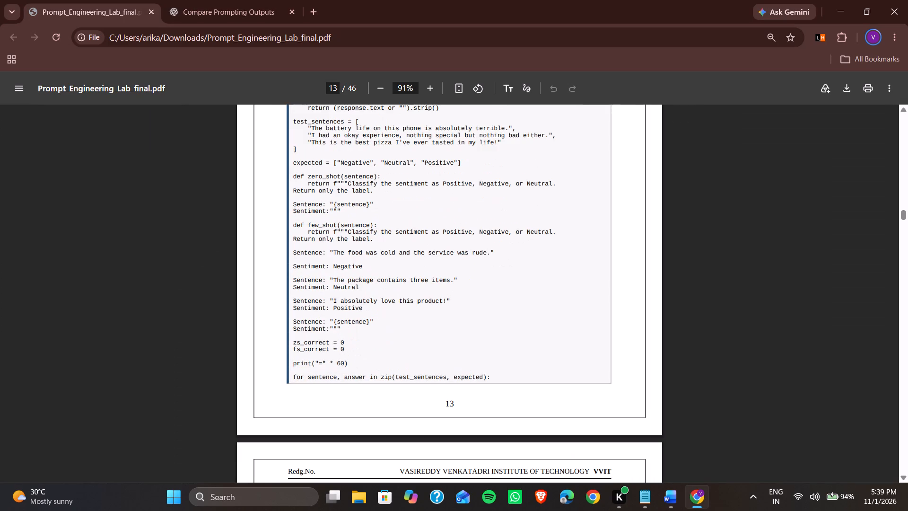
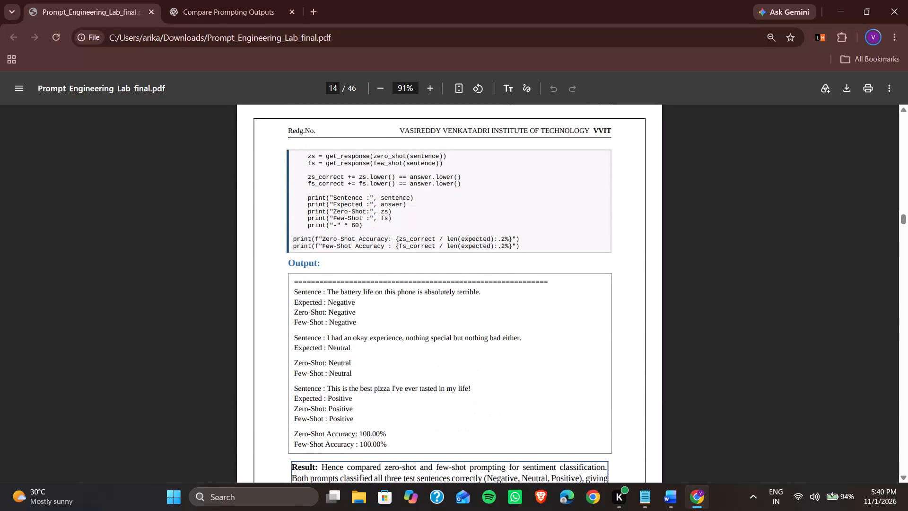
scroll(420, 327, "down", 1)
scroll(420, 327, "up", 1)
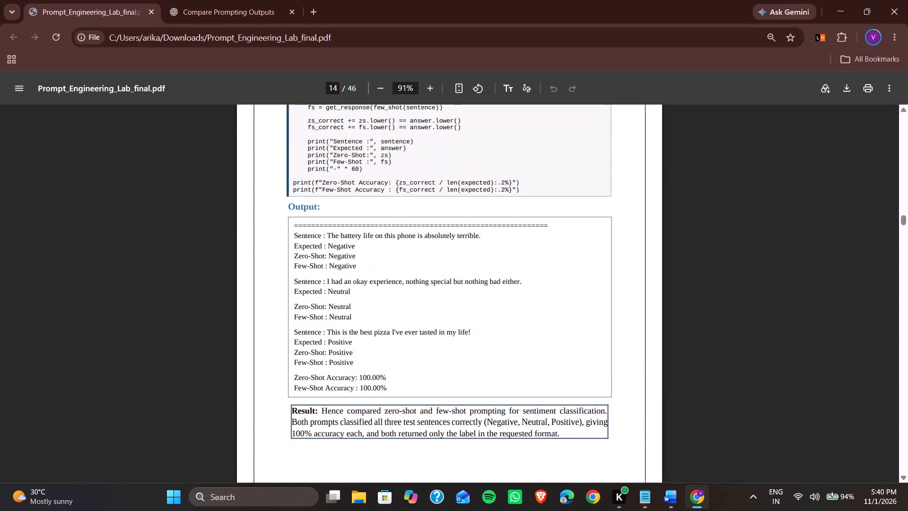
scroll(420, 327, "up", 5)
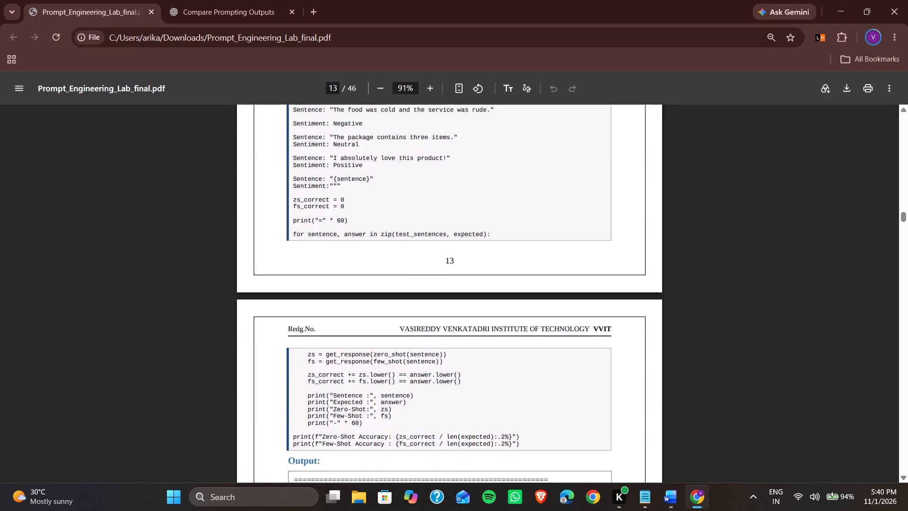
scroll(420, 327, "up", 2)
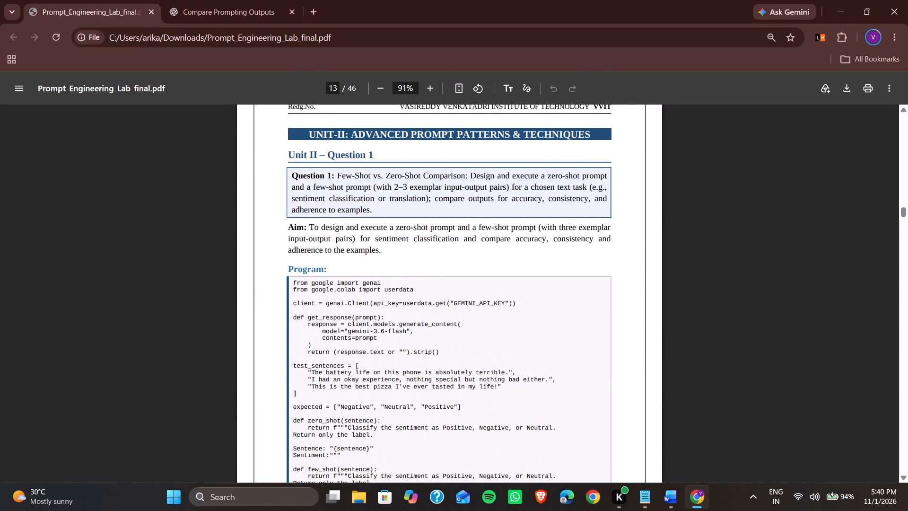
key("alt+Tab")
key("alt+Tab")
scroll(371, 294, "down", 1)
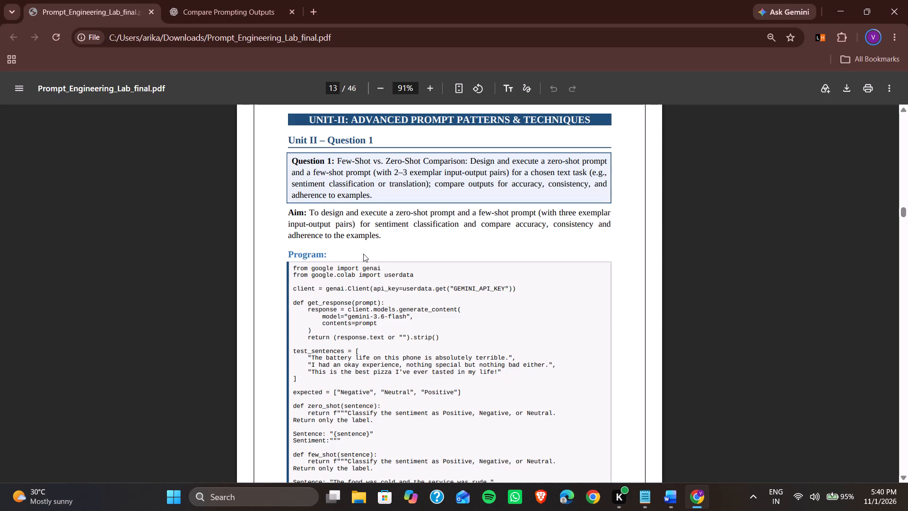
scroll(363, 254, "down", 6)
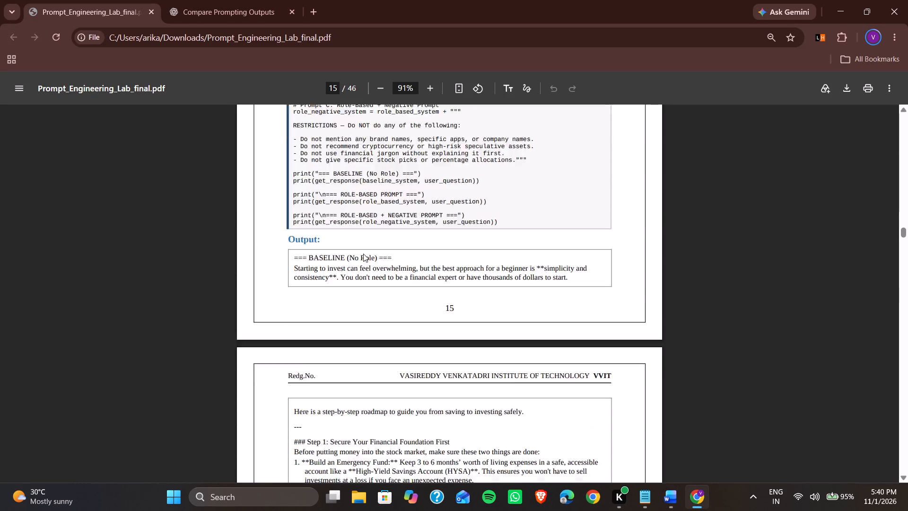
scroll(363, 254, "up", 5)
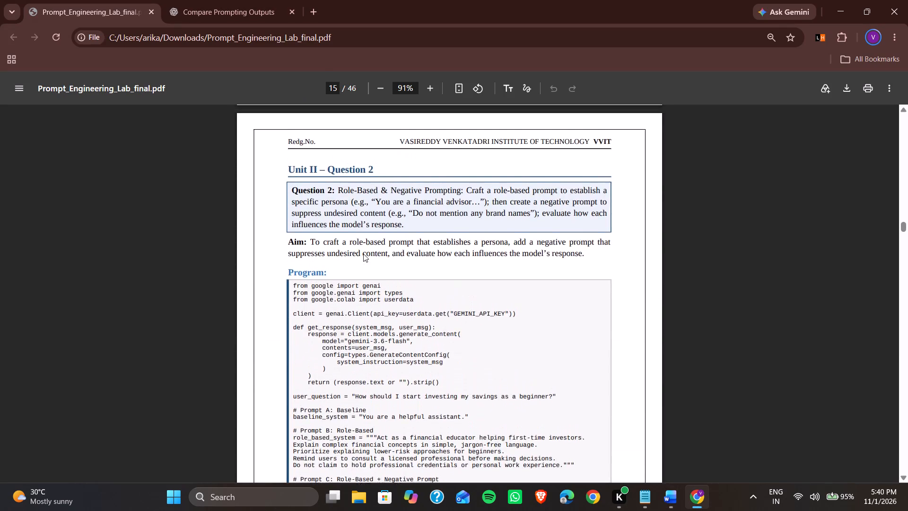
scroll(363, 254, "up", 1)
scroll(363, 254, "down", 3)
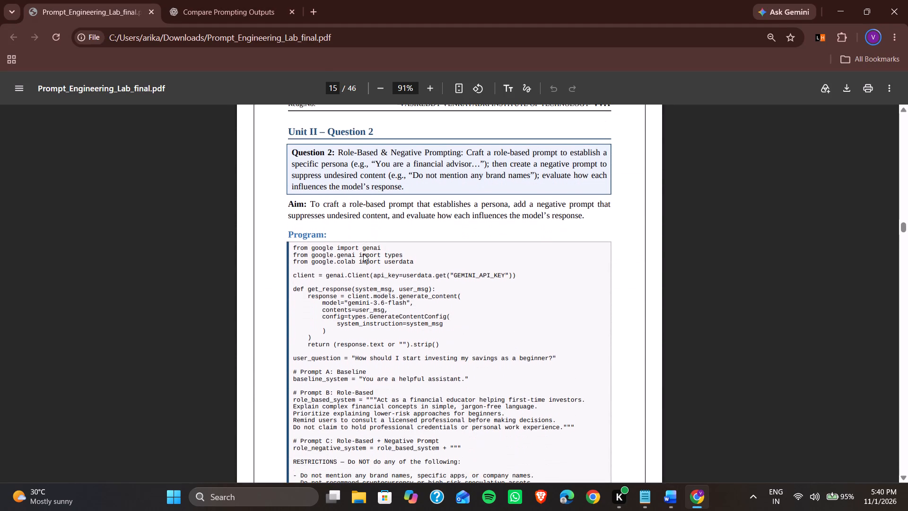
scroll(363, 254, "down", 5)
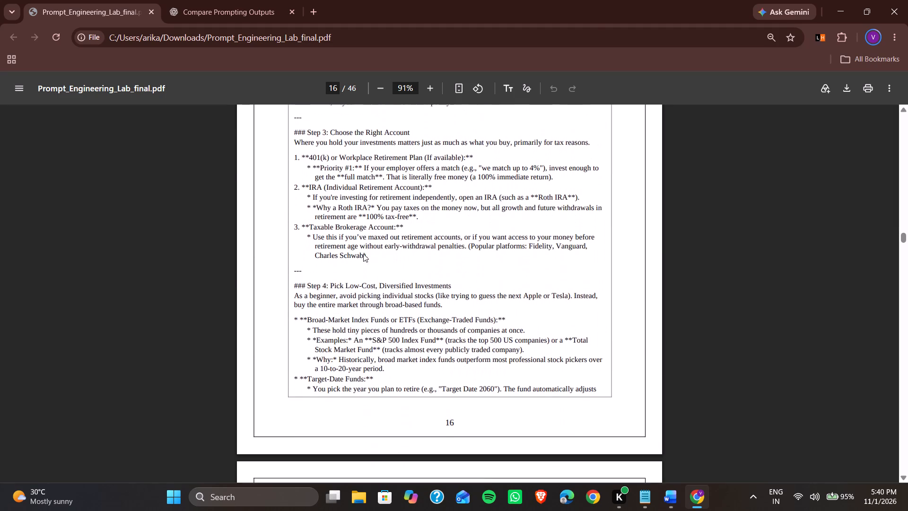
scroll(363, 254, "down", 3)
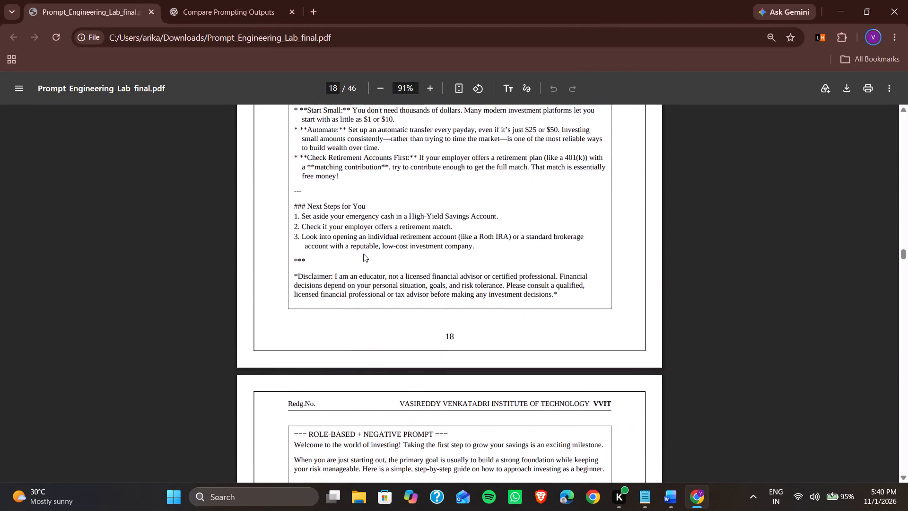
scroll(363, 254, "down", 4)
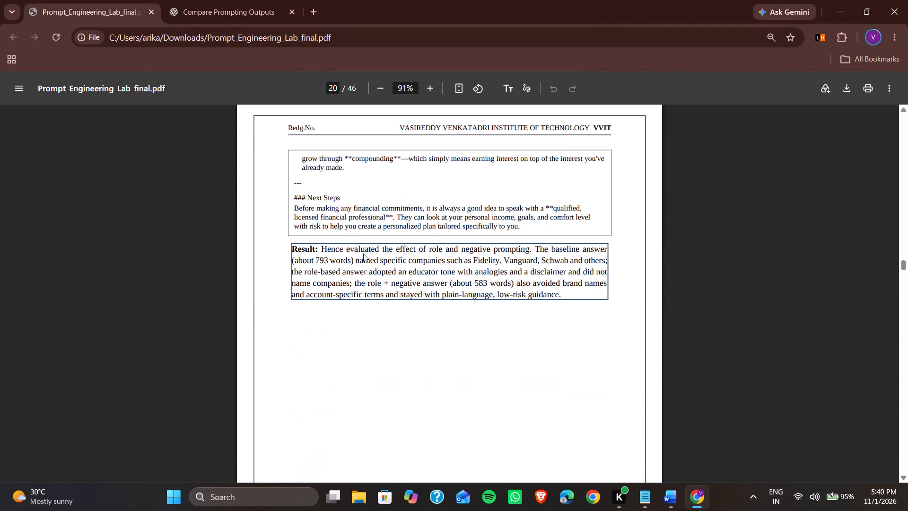
scroll(363, 254, "down", 4)
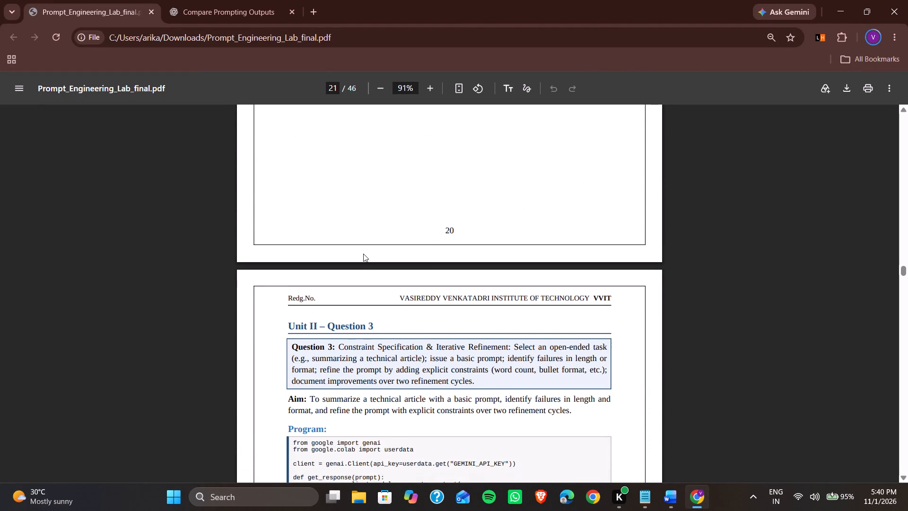
Search the lab PDF for "sentiment clas" and go through the matches.
key("ctrl+f")
type("sentiment")
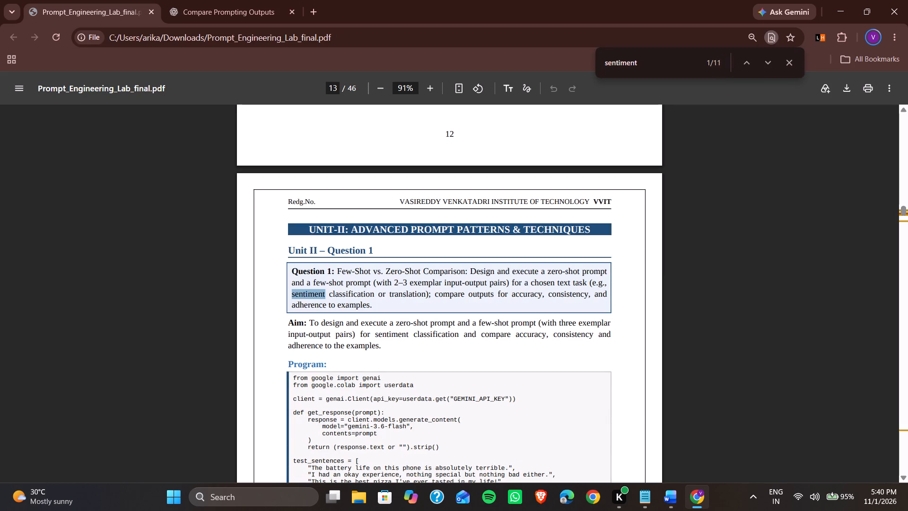
key("space")
type("clas")
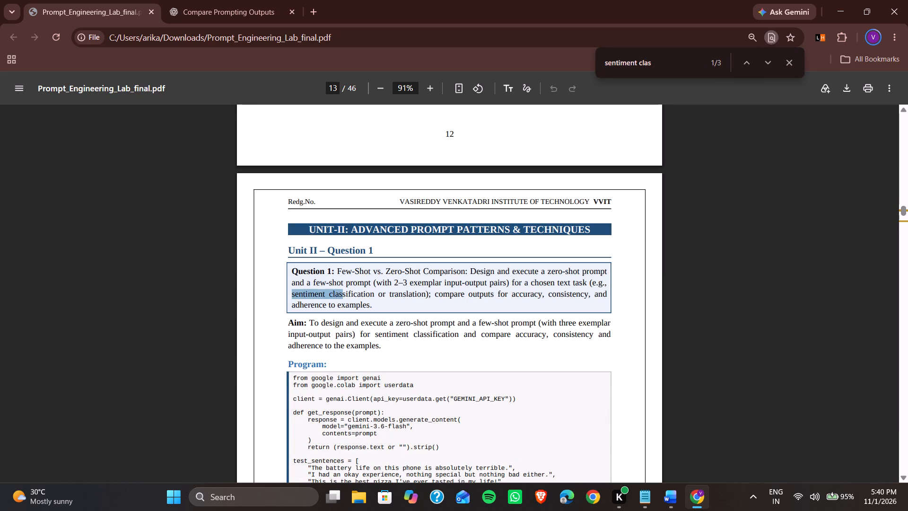
key("Return")
key("Return")
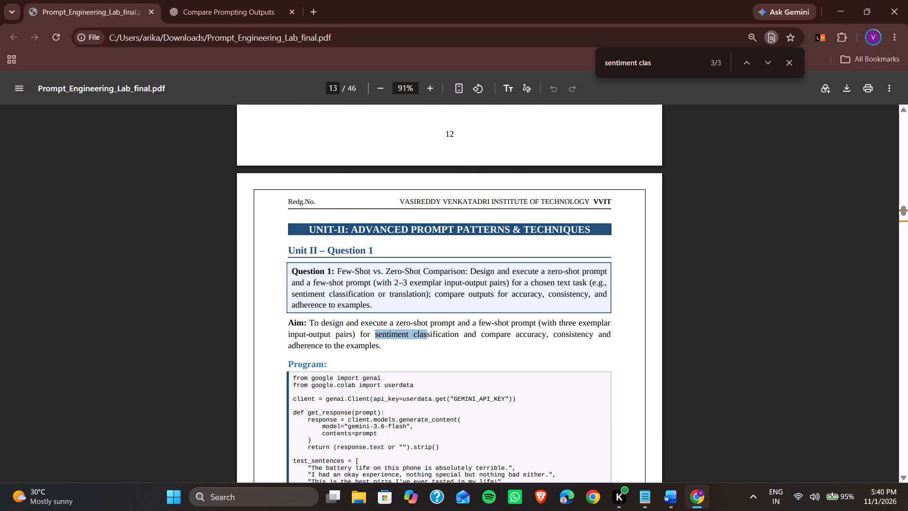
key("Return")
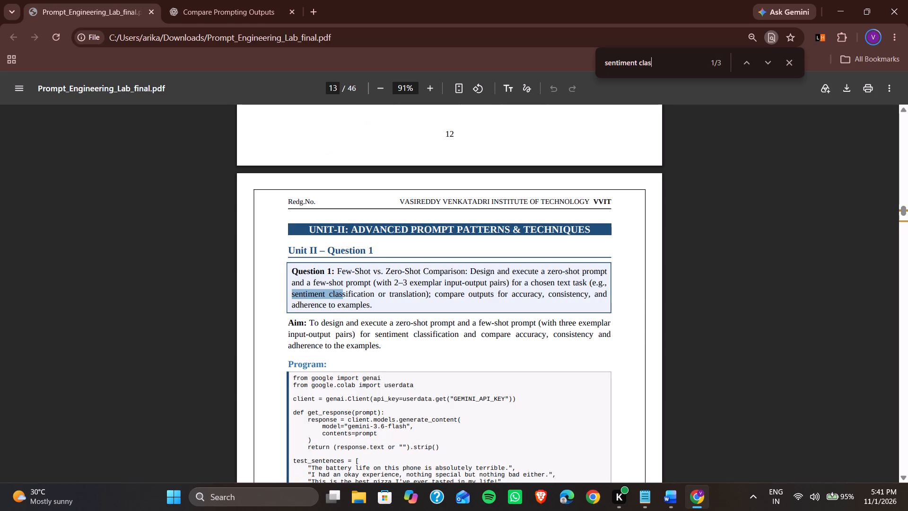
Copy the Aim paragraph of Unit II Question 1 from the PDF and paste it below question 2 in Word.
key("alt+Tab")
key("alt+Tab")
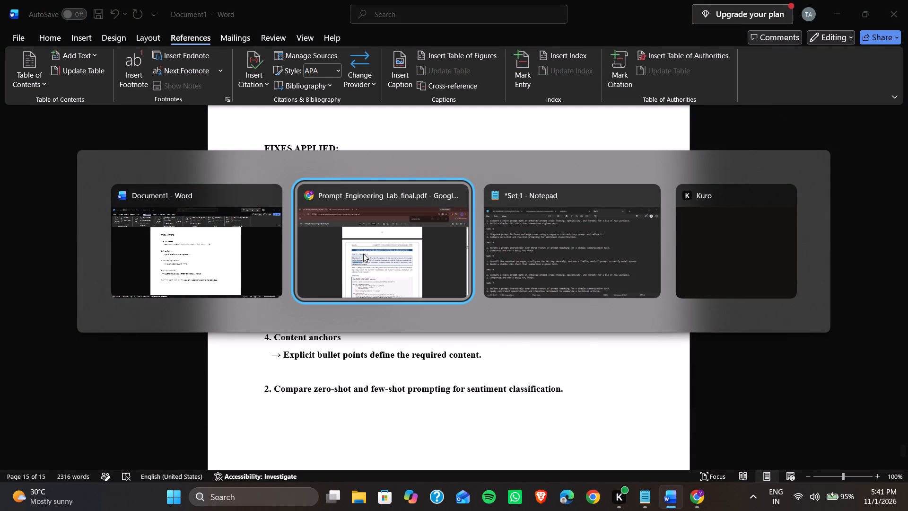
scroll(363, 254, "down", 1)
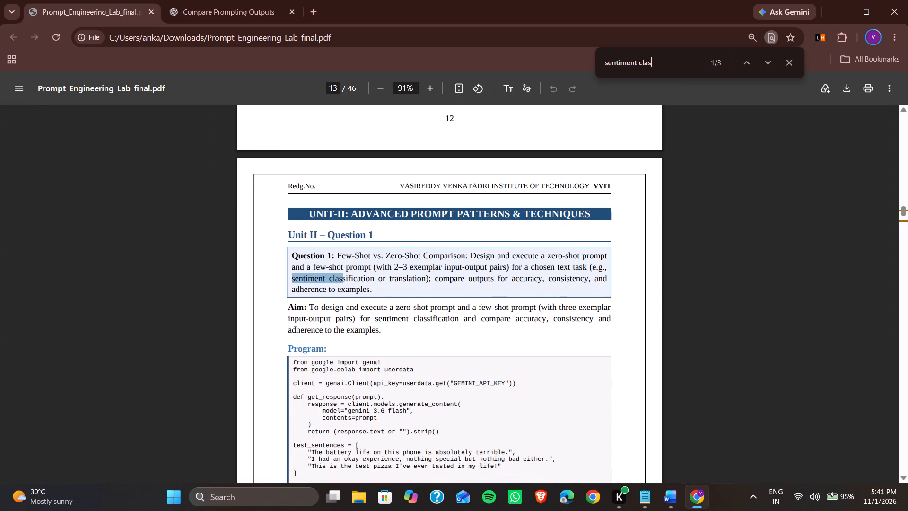
left_click(348, 346)
scroll(348, 346, "down", 1)
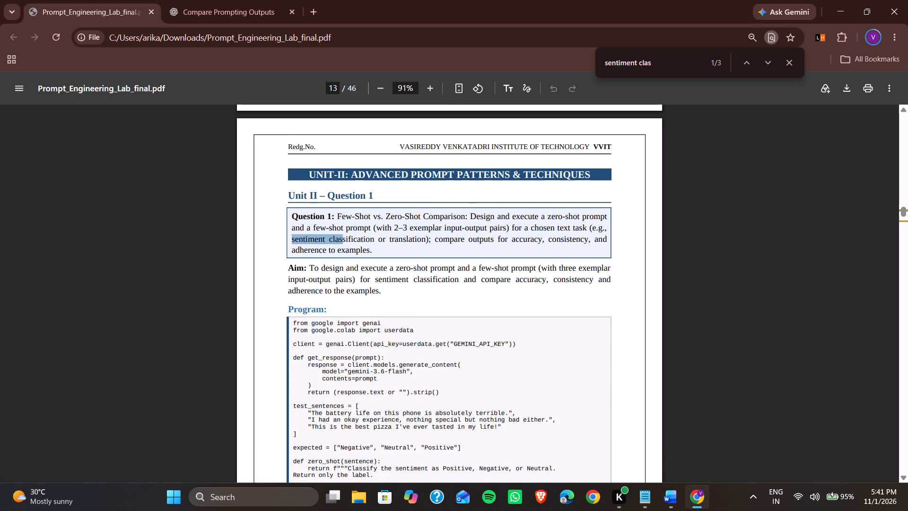
left_click_drag(287, 270, 383, 292)
key("ctrl+c")
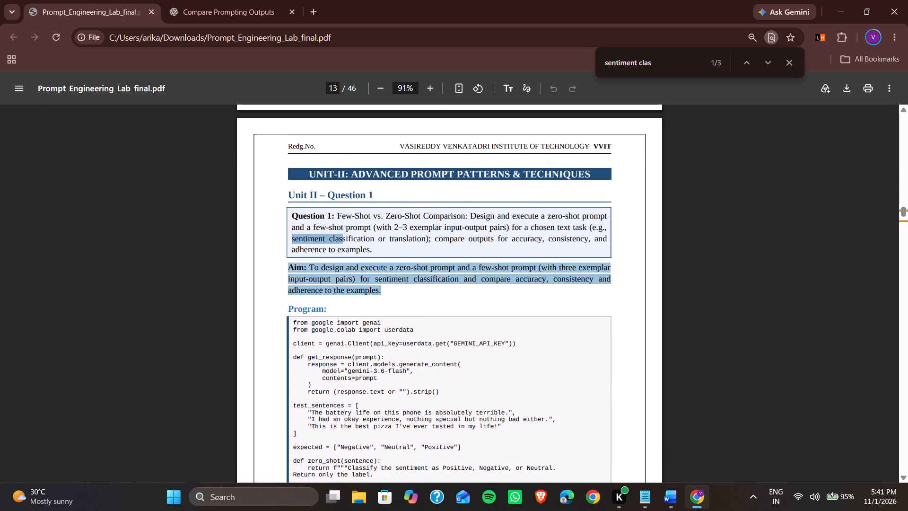
key("alt+Tab")
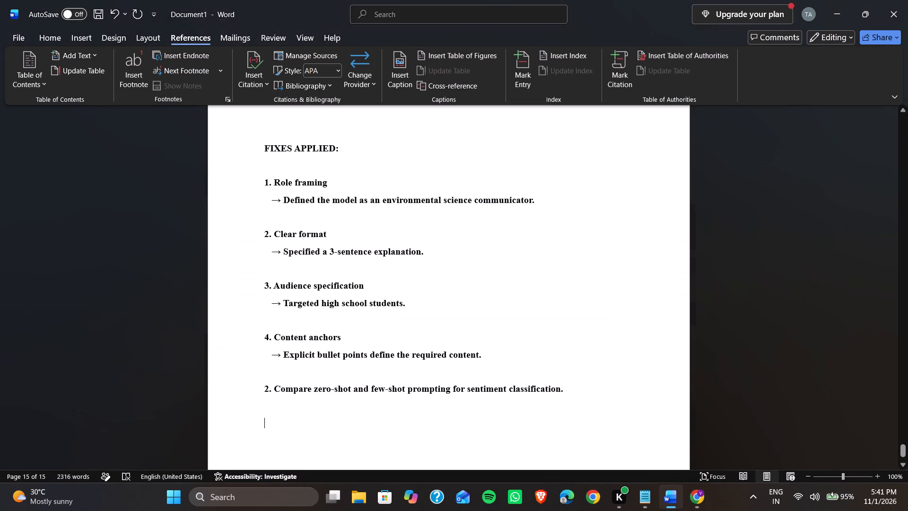
key("ctrl+v")
Insert blank lines before question 2 so that it and its aim start on a new page.
scroll(318, 387, "down", 1)
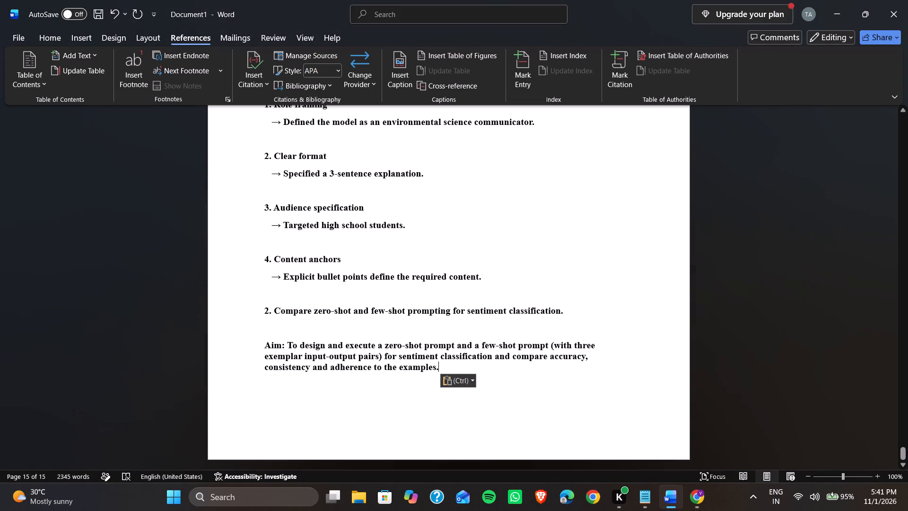
left_click(276, 300)
key("Return")
key("Return")
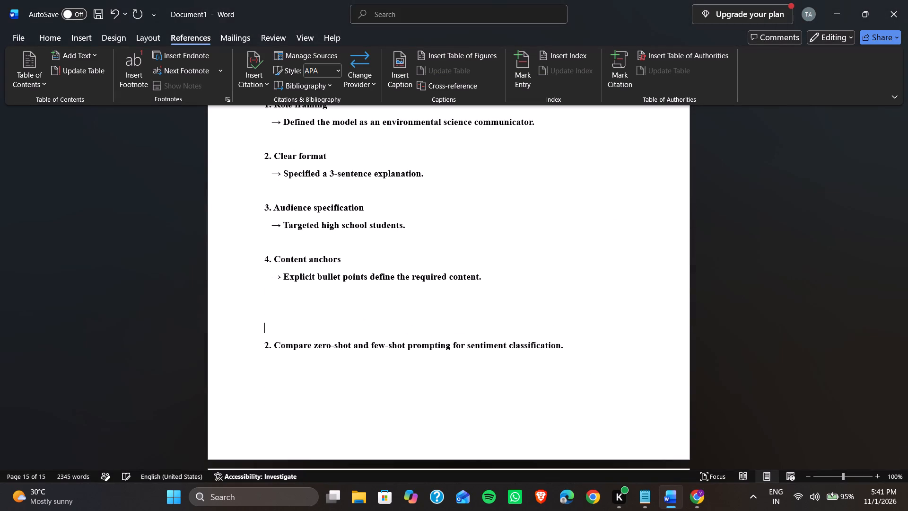
key("Return")
key("Return")
key("Return")
key("Return")
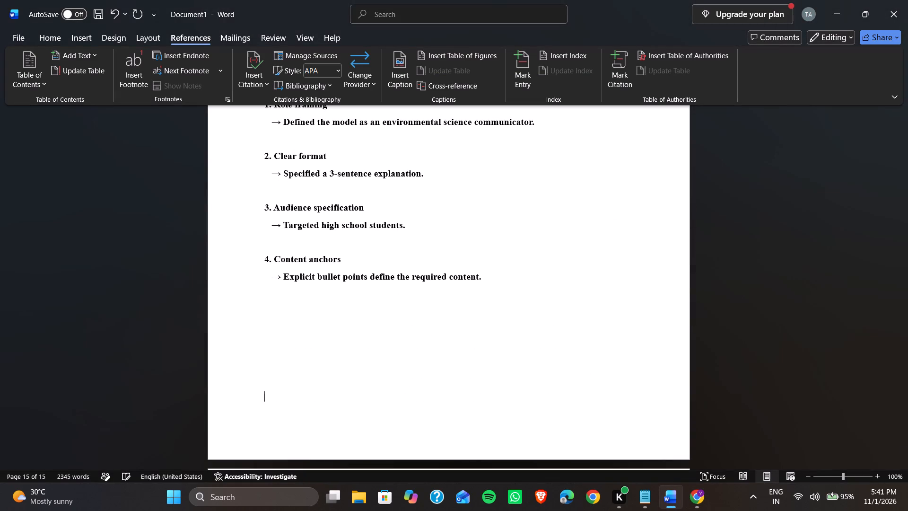
scroll(276, 300, "down", 3)
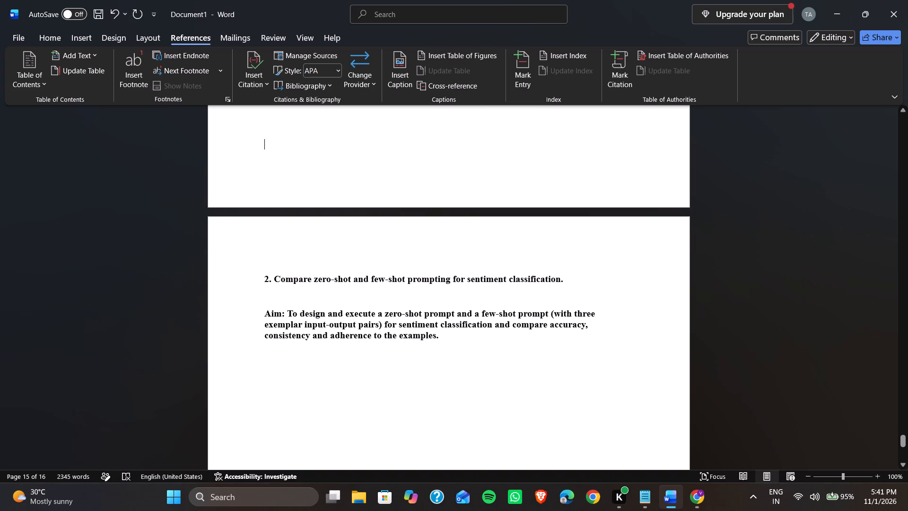
Start a new line below the Aim in Word, then copy the full Unit II Question 1 program from pages 13–14 of the PDF.
left_click(469, 339)
key("Return")
key("alt+Tab")
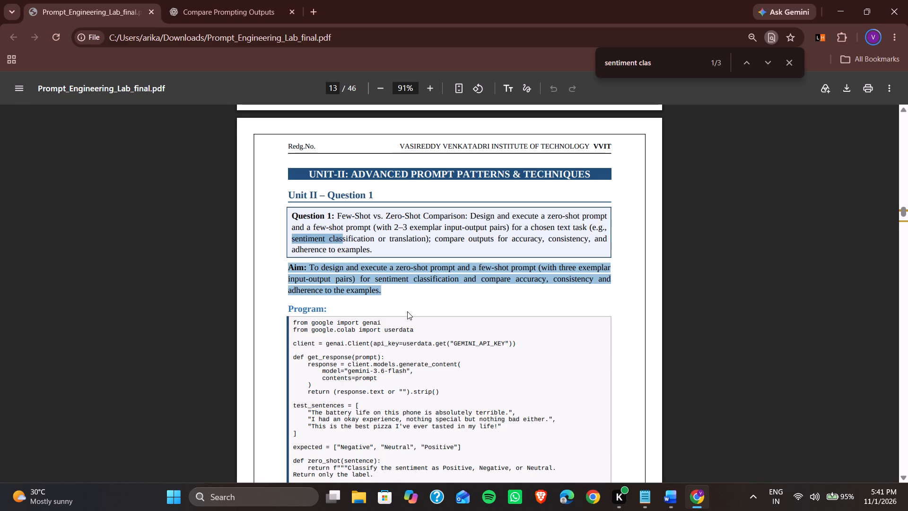
scroll(407, 311, "down", 6)
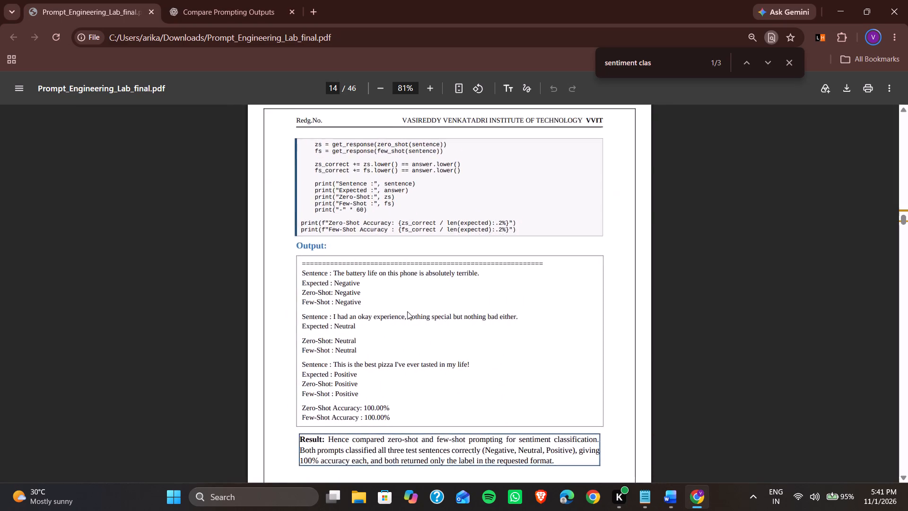
scroll(407, 311, "up", 3)
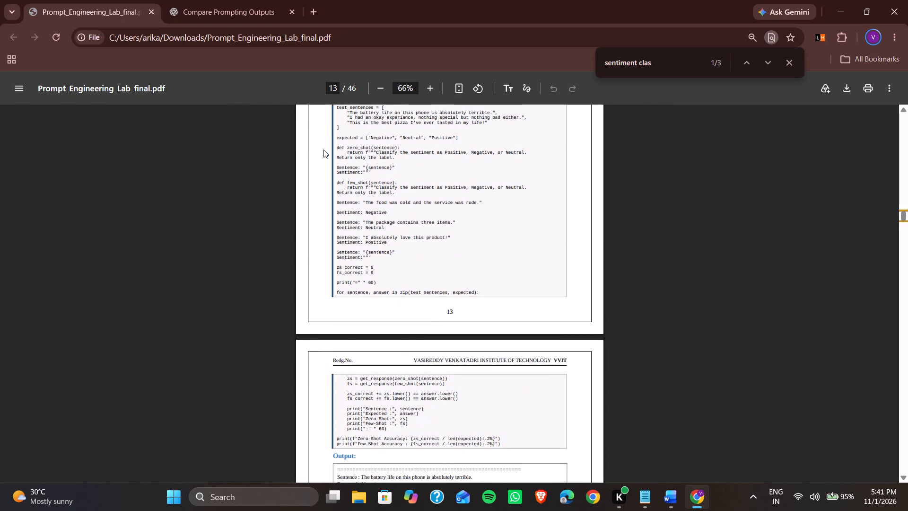
scroll(323, 150, "up", 1)
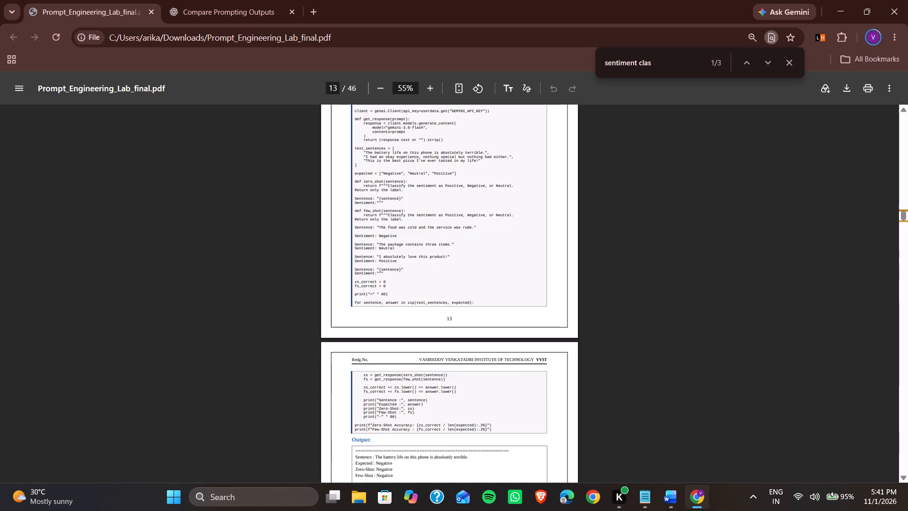
scroll(354, 128, "up", 1)
left_click_drag(354, 119, 384, 157)
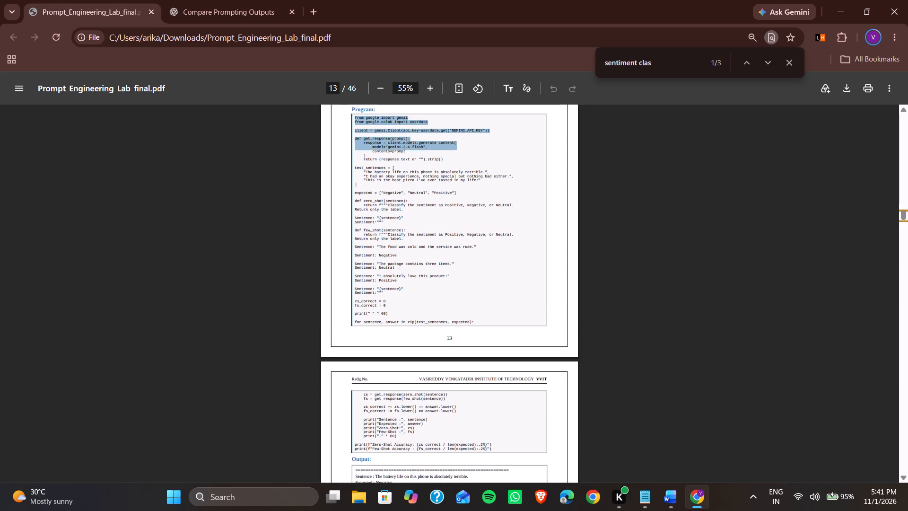
left_click_drag(384, 157, 495, 455)
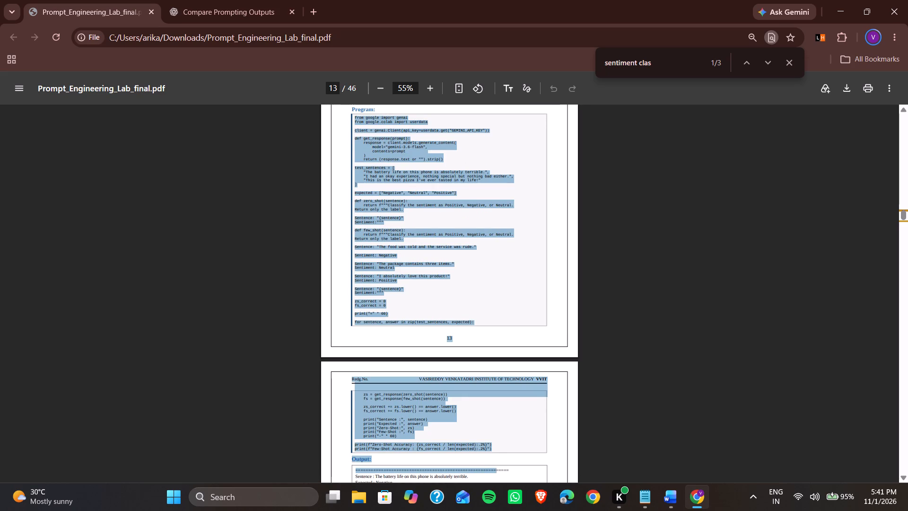
left_click_drag(495, 455, 492, 449)
key("ctrl+c")
Add the heading "Program:" below question 2's Aim in the Word document, followed by a new line.
key("alt+Tab")
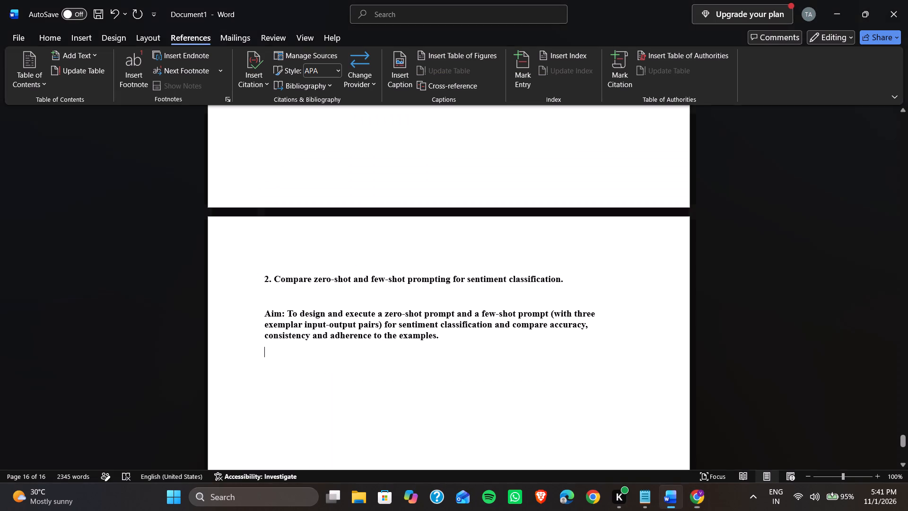
type("Program:")
key("Return")
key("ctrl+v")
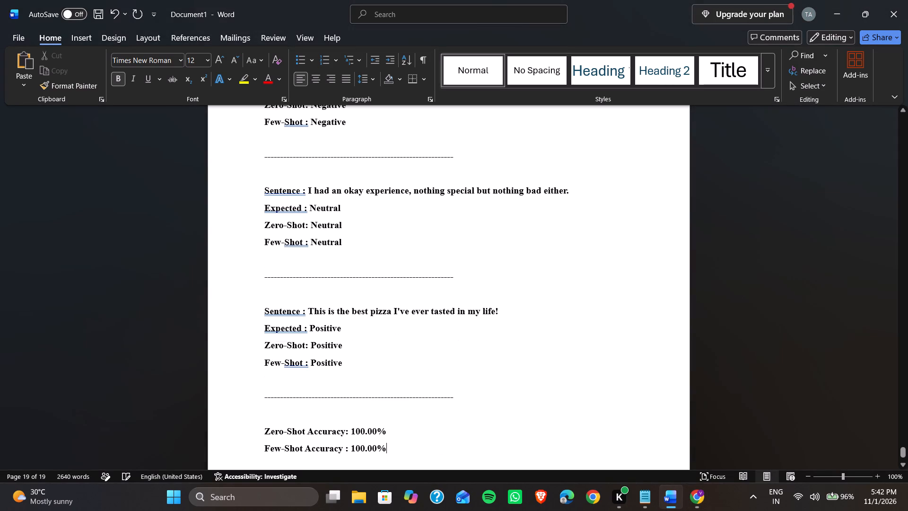
left_click(62, 0)
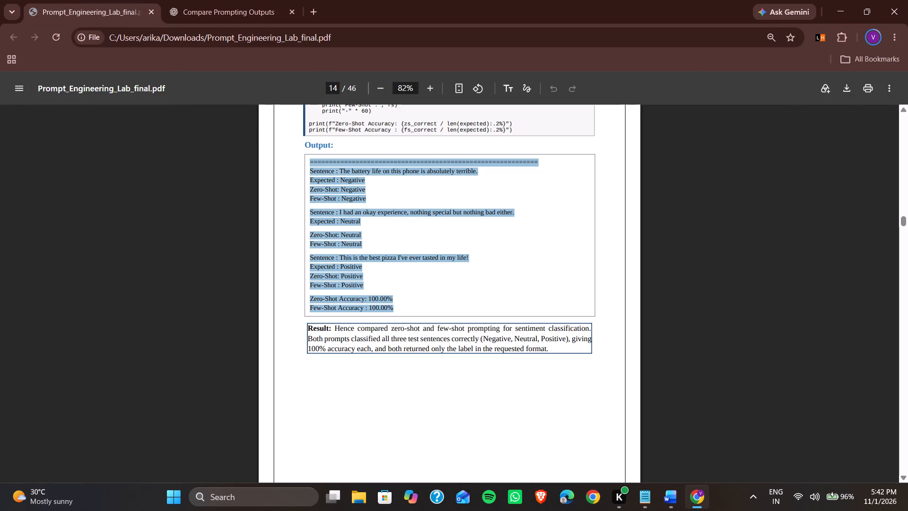
key("alt+Tab")
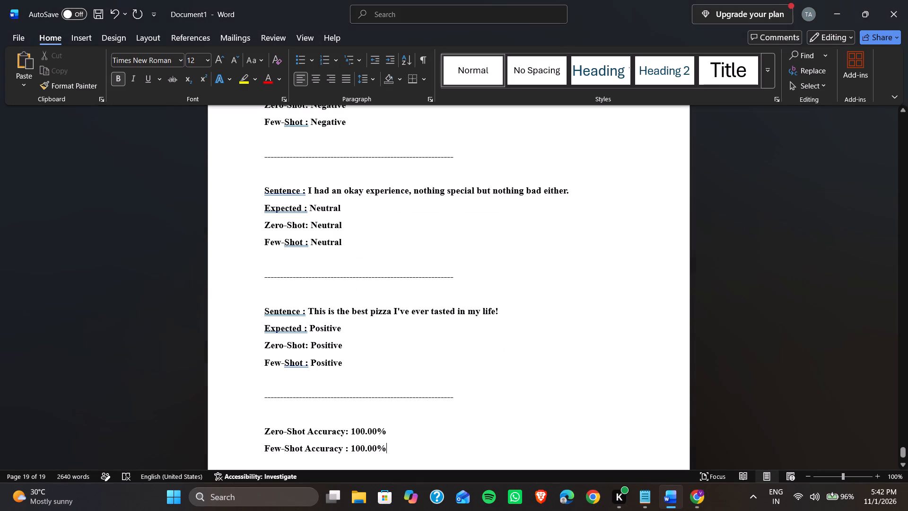
left_click(436, 288)
key("BackSpace")
key("BackSpace")
key("ctrl+BackSpace")
key("ctrl+BackSpace")
key("BackSpace")
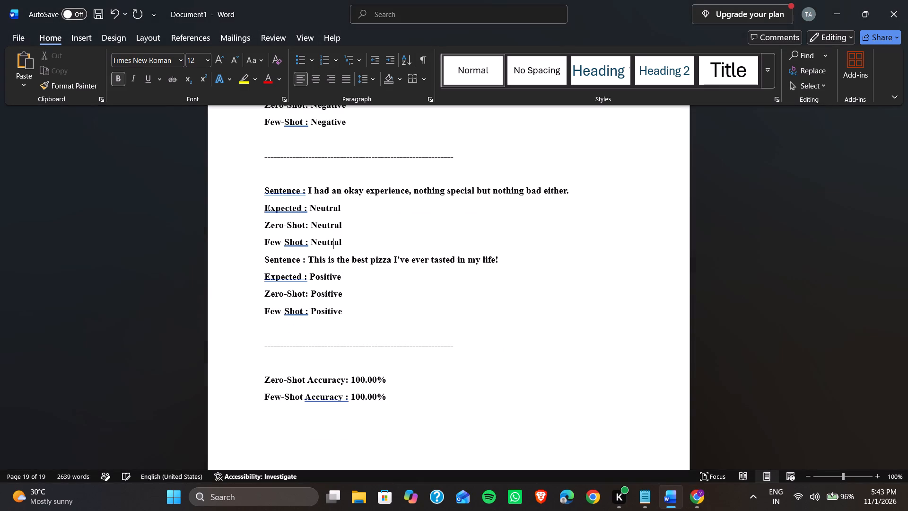
key("alt+Tab")
key("alt+Tab")
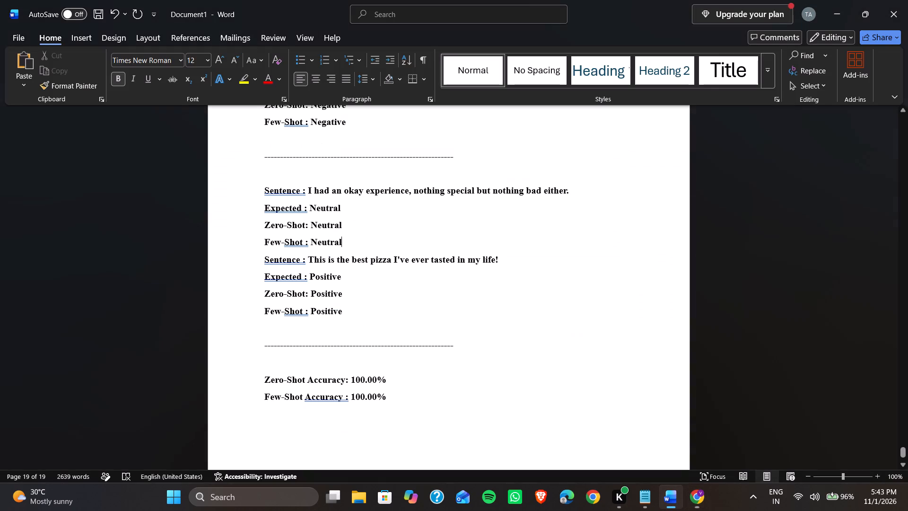
key("Return")
Recheck the PDF's output spacing and insert a blank line between "Expected : Neutral" and "Zero-Shot: Neutral" in Word.
key("alt+Tab")
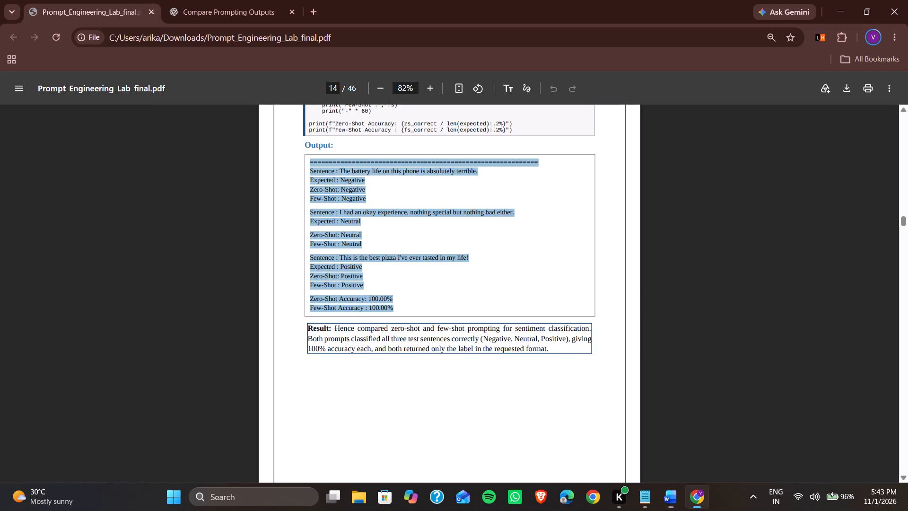
key("alt+Tab")
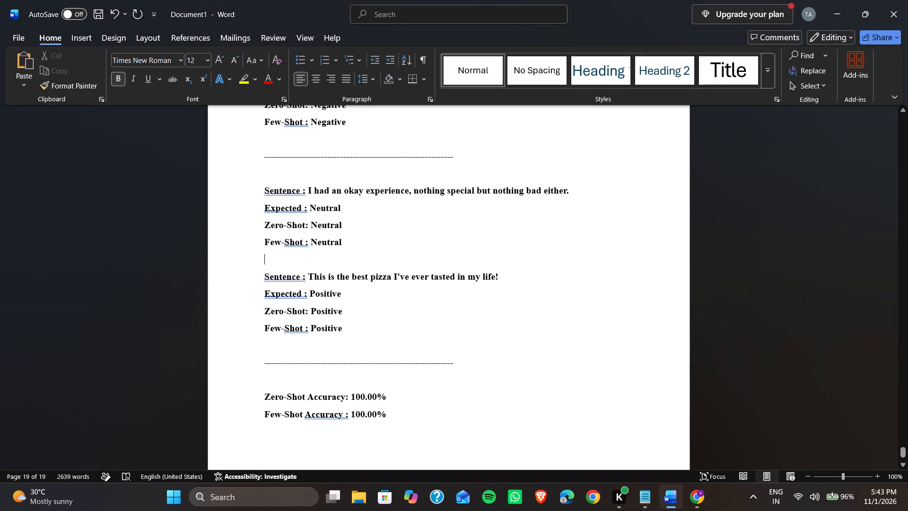
key("alt+Tab")
scroll(335, 213, "up", 1)
key("alt+Tab")
left_click(349, 213)
key("Return")
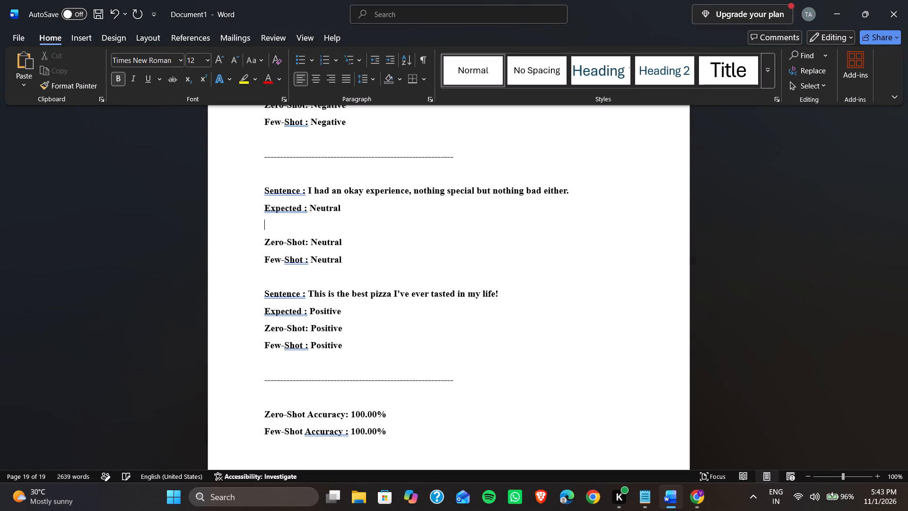
Remove the dashed separator and its surrounding blank lines above the "I had an okay experience" sentence.
left_click(338, 183)
key("BackSpace")
key("BackSpace")
key("ctrl+BackSpace")
key("BackSpace")
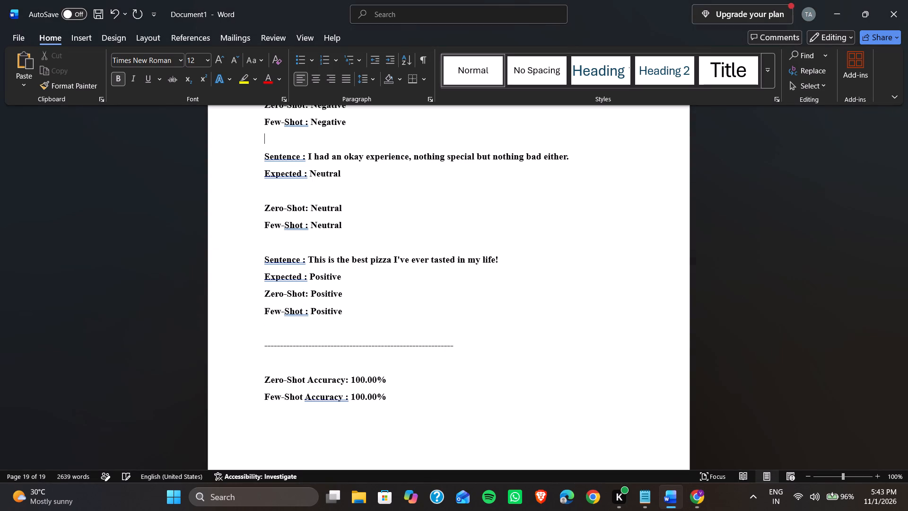
key("BackSpace")
Remove the row of equals signs and the blank line between the "output:" heading and the first sentence.
scroll(338, 183, "up", 1)
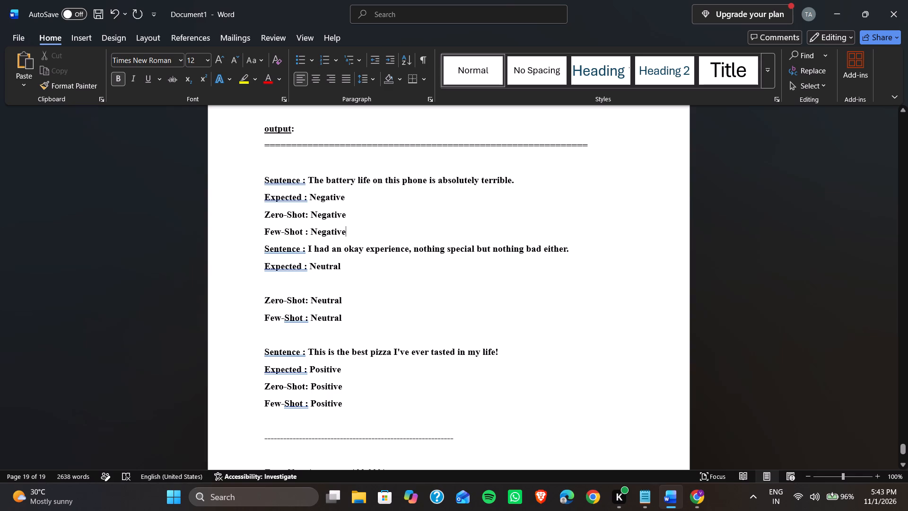
left_click(393, 148)
key("Up")
key("Down")
key("Down")
key("BackSpace")
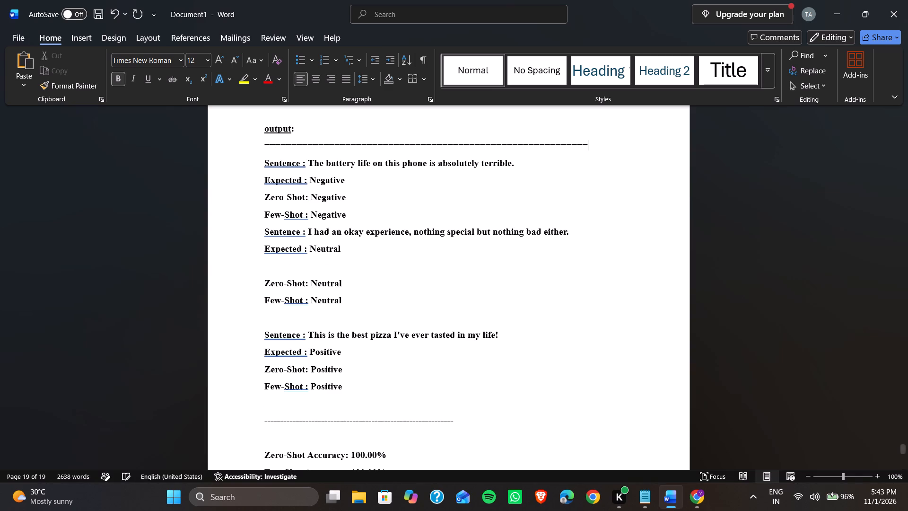
key("ctrl+BackSpace")
key("BackSpace")
Remove the last dashed separator and its surrounding blank lines above "Zero-Shot Accuracy: 100.00%".
scroll(393, 148, "down", 1)
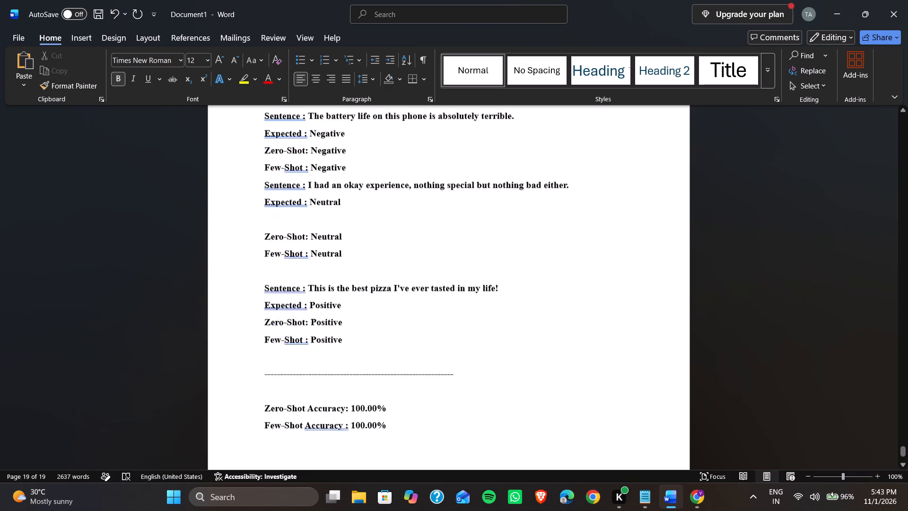
scroll(393, 148, "down", 1)
scroll(392, 263, "down", 1)
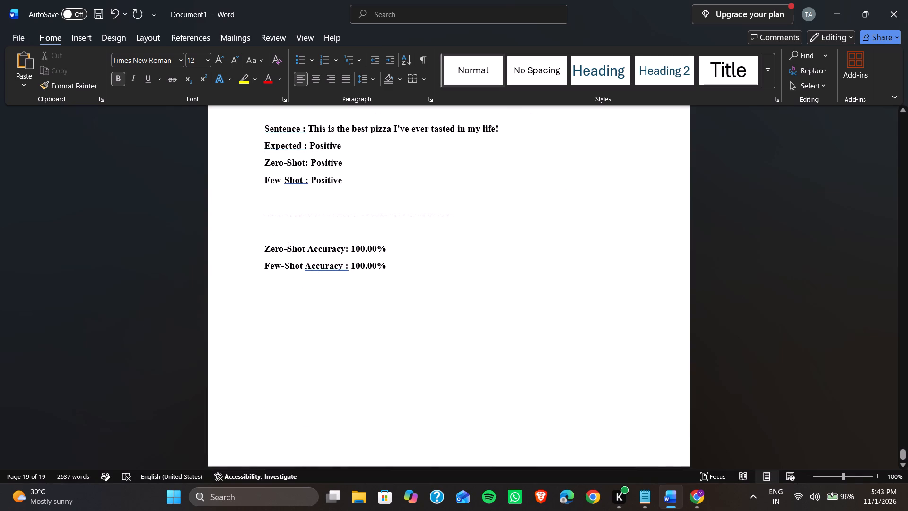
left_click(476, 210)
key("ctrl+BackSpace")
key("BackSpace")
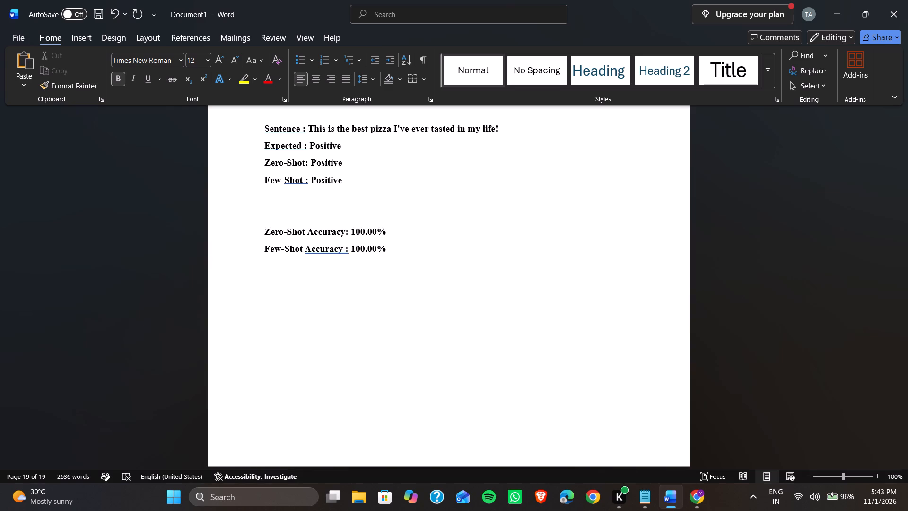
key("BackSpace")
key("Delete")
scroll(476, 210, "up", 2)
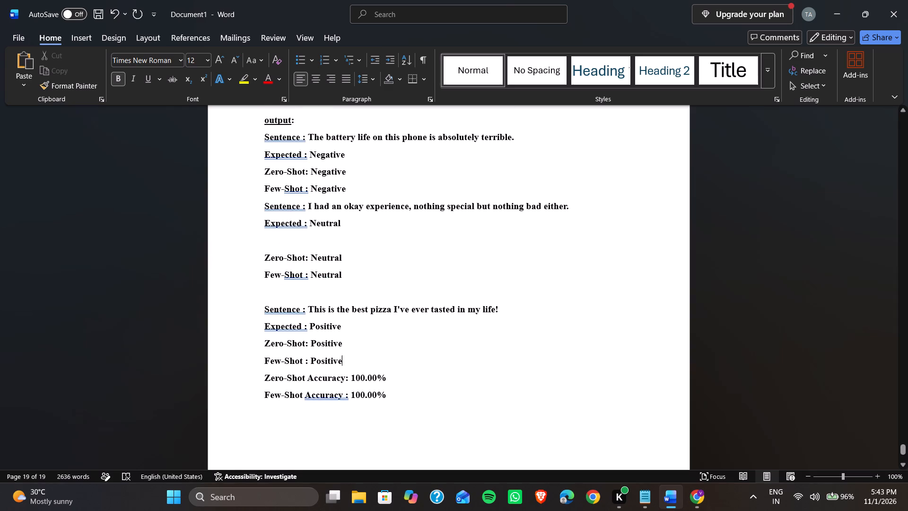
Switch to the lab PDF in Chrome and copy the whole Result paragraph on page 14.
key("alt+Tab")
scroll(456, 237, "down", 2)
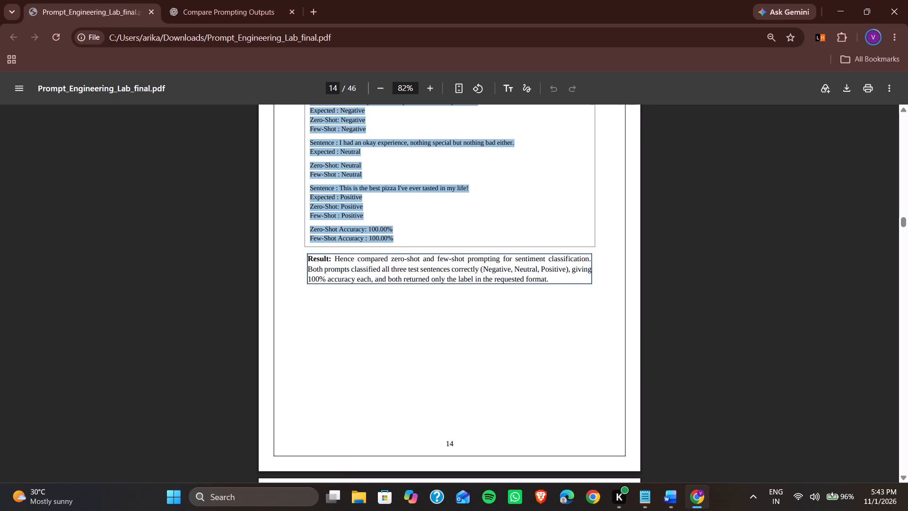
double_click(543, 276)
left_click(550, 277)
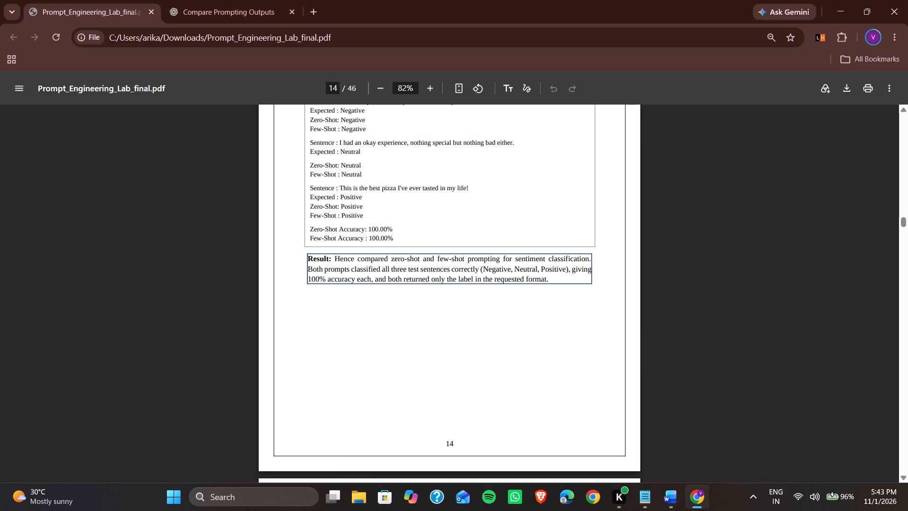
left_click_drag(550, 277, 309, 259)
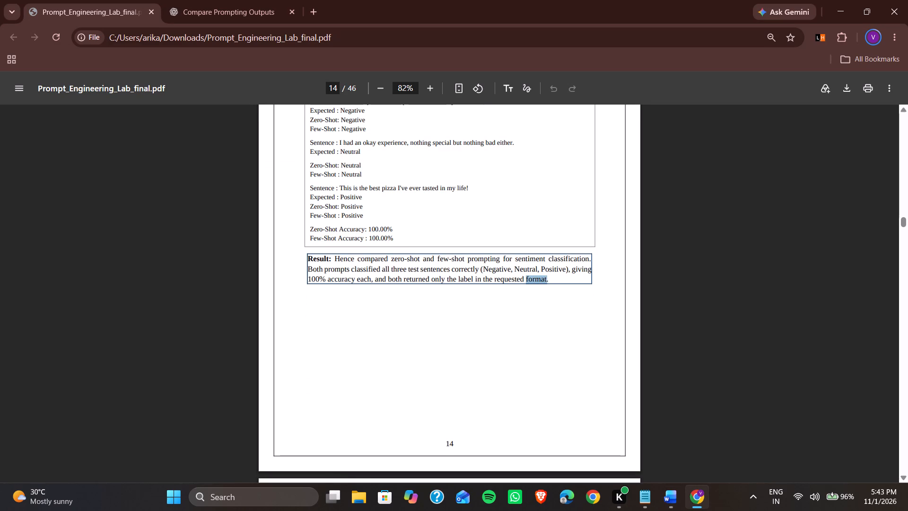
left_click_drag(309, 259, 308, 259)
left_click_drag(308, 259, 562, 278)
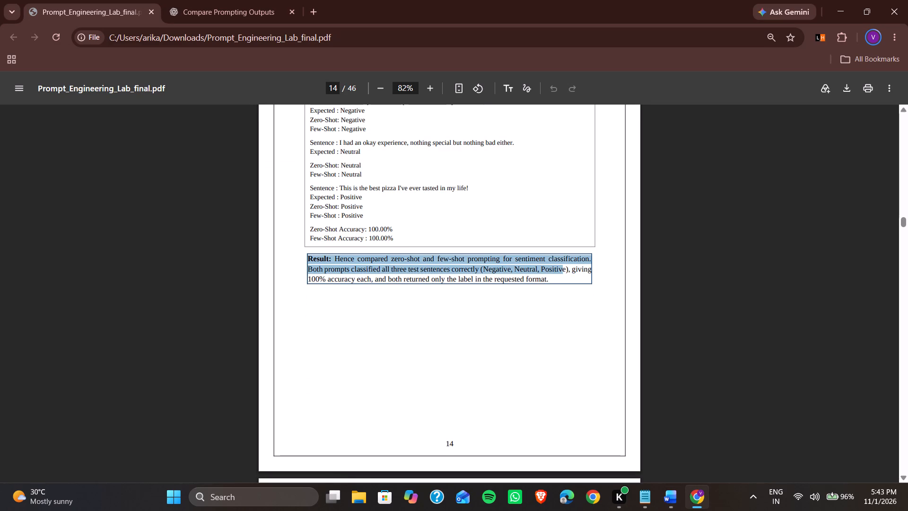
left_click_drag(562, 278, 550, 280)
key("ctrl+c")
key("Tab")
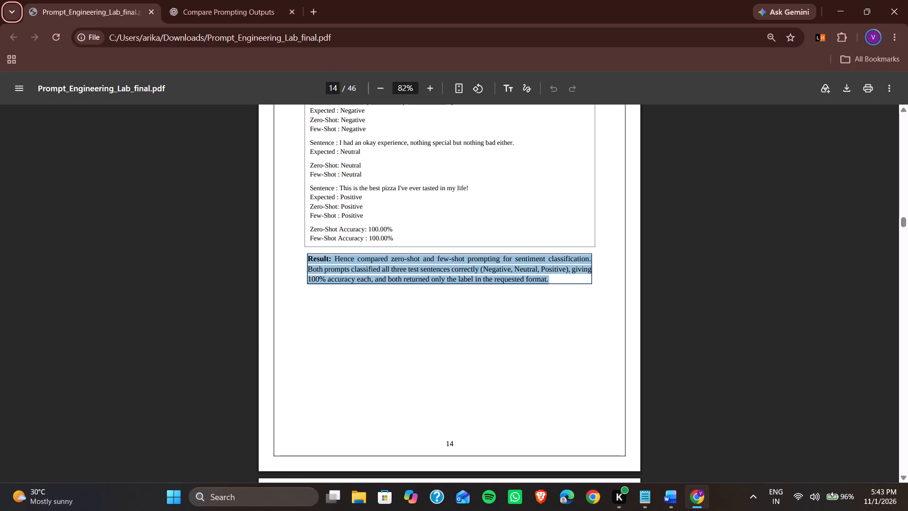
Return to Word and paste the Result paragraph below the "Few-Shot Accuracy" line, leaving one blank line between them.
key("alt+Tab")
scroll(428, 310, "down", 1)
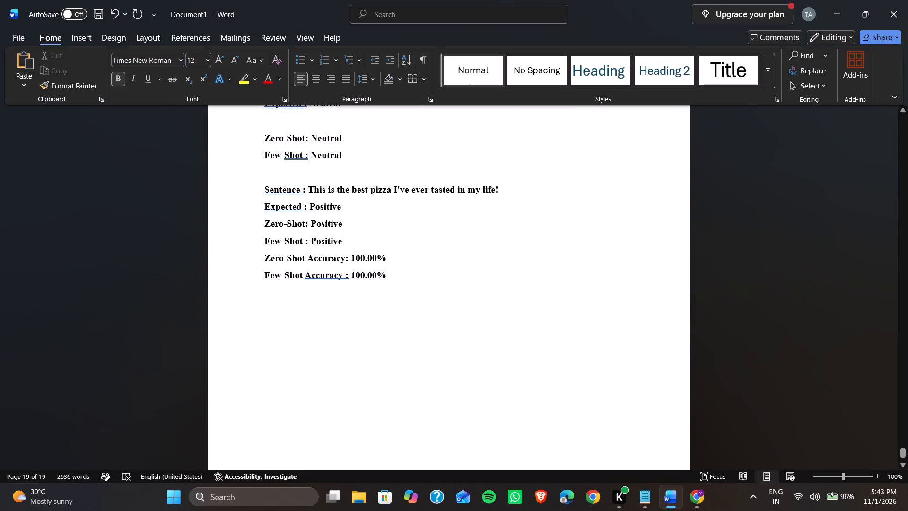
left_click(427, 285)
key("Return")
key("Return")
key("ctrl+v")
Add blank lines after the Result paragraph at the document's end until the insertion point sits at the top of a new page.
left_click(269, 308)
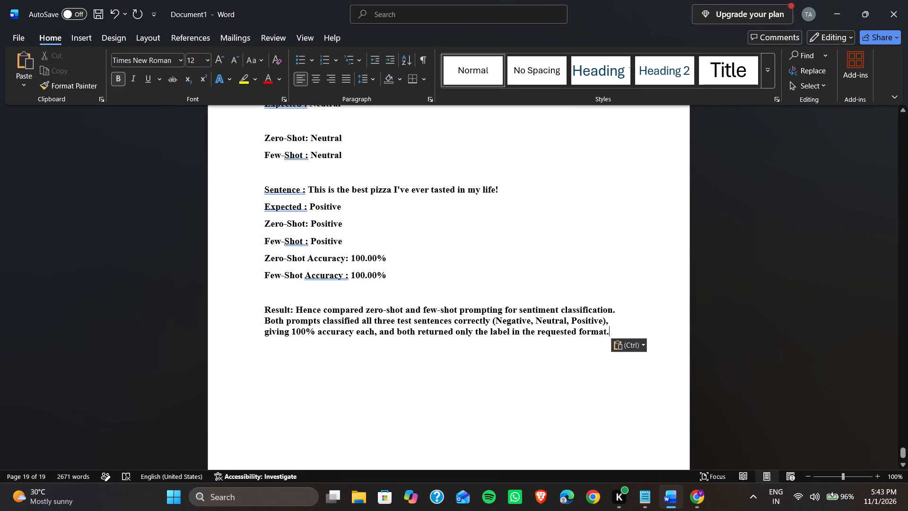
left_click(266, 298)
scroll(266, 298, "down", 2)
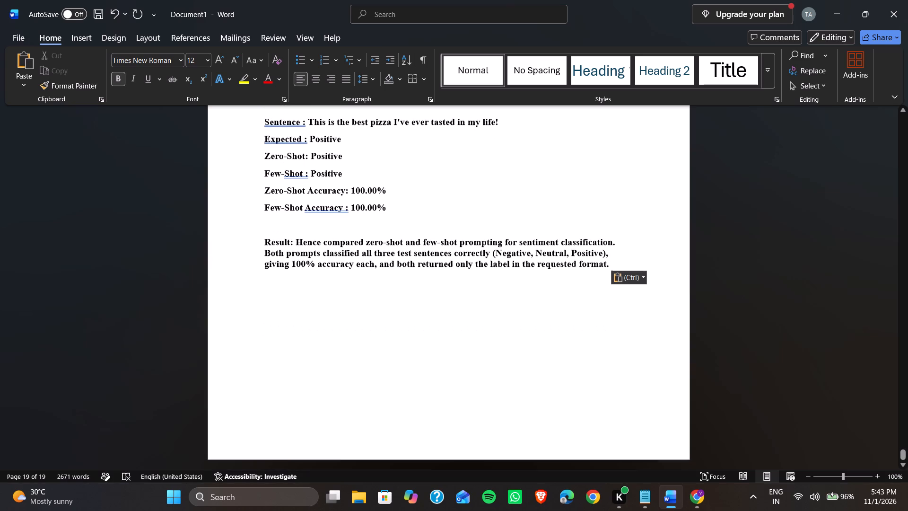
scroll(289, 316, "down", 1)
left_click(289, 316)
key("ctrl+End")
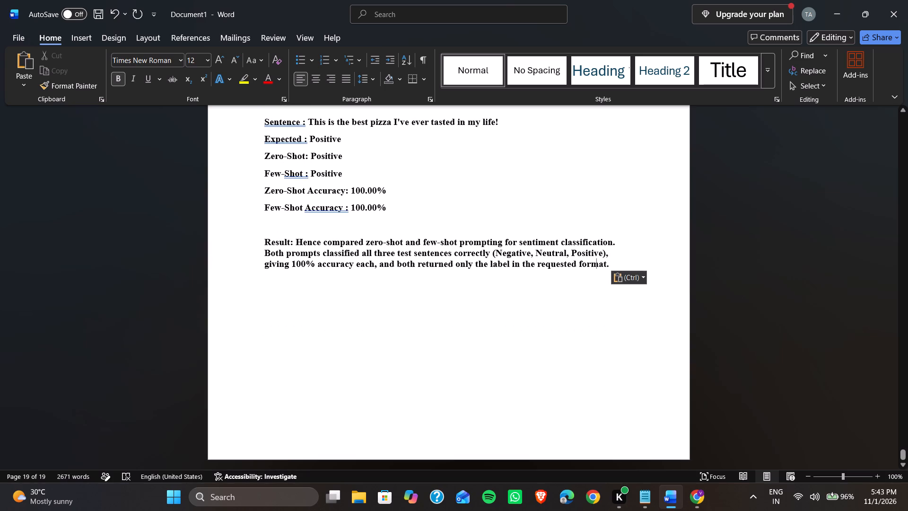
key("Return")
key("Return")
key("Return")
key("Return")
key("Return")
key("Return")
key("Return")
key("Return")
key("Return")
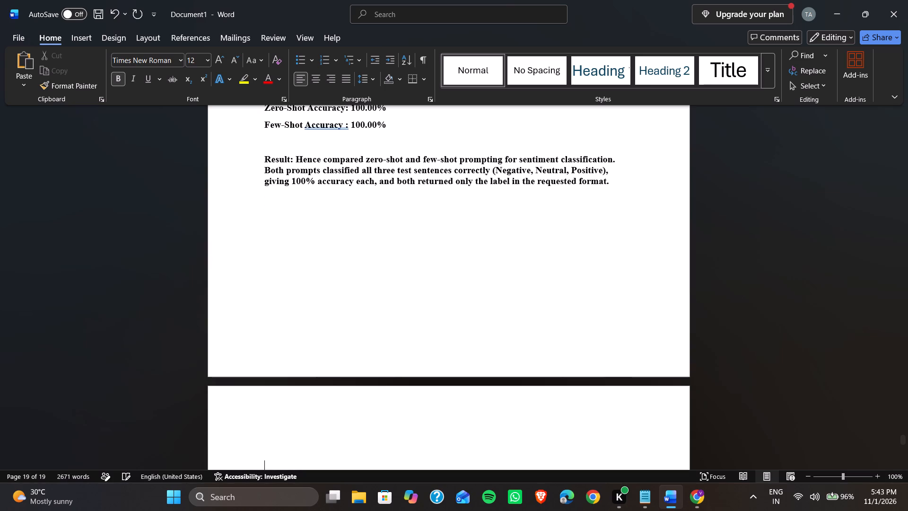
key("BackSpace")
key("BackSpace")
key("Return")
scroll(289, 316, "down", 3)
key("BackSpace")
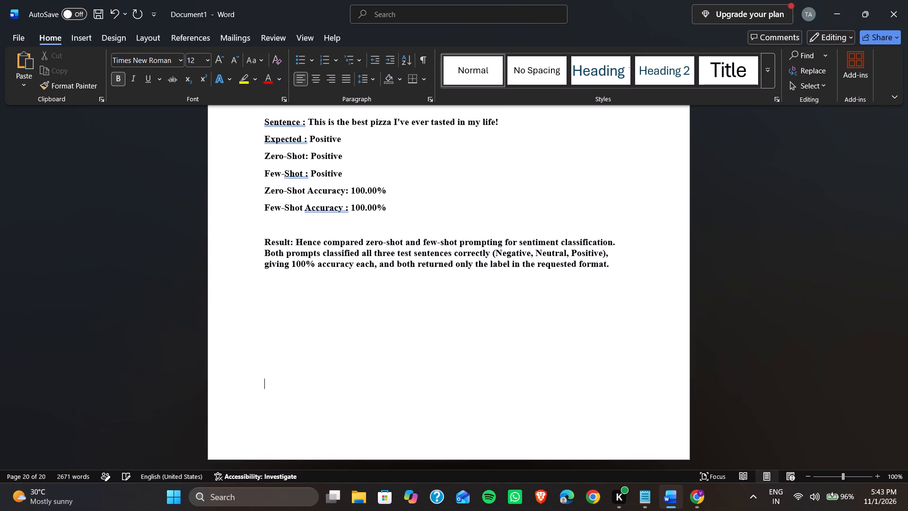
key("Return")
key("alt+Tab")
left_click(342, 223)
scroll(342, 223, "down", 2)
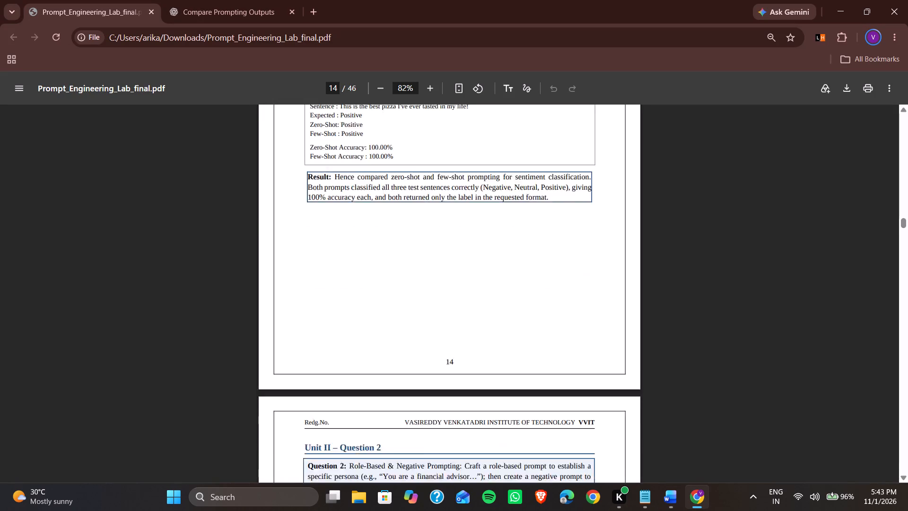
scroll(342, 223, "down", 1)
key("ctrl+Tab")
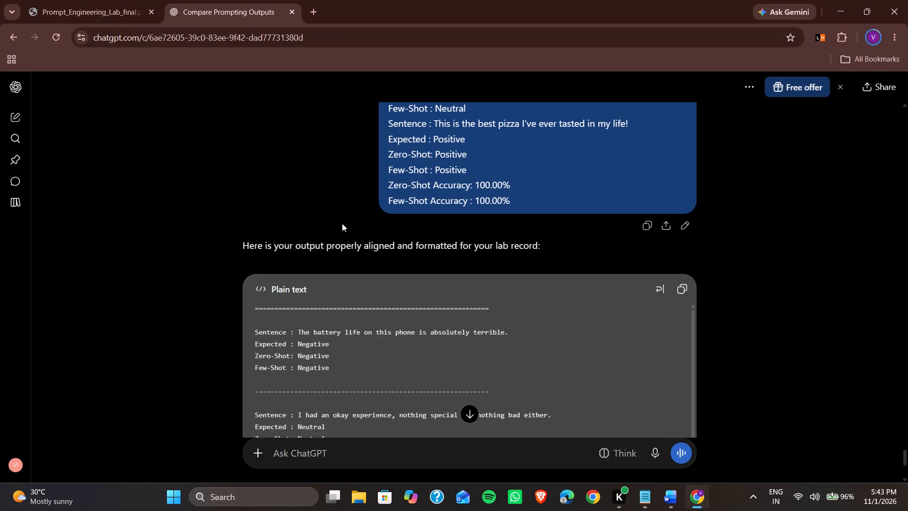
key("ctrl+Tab")
key("alt+Tab")
key("alt+Tab")
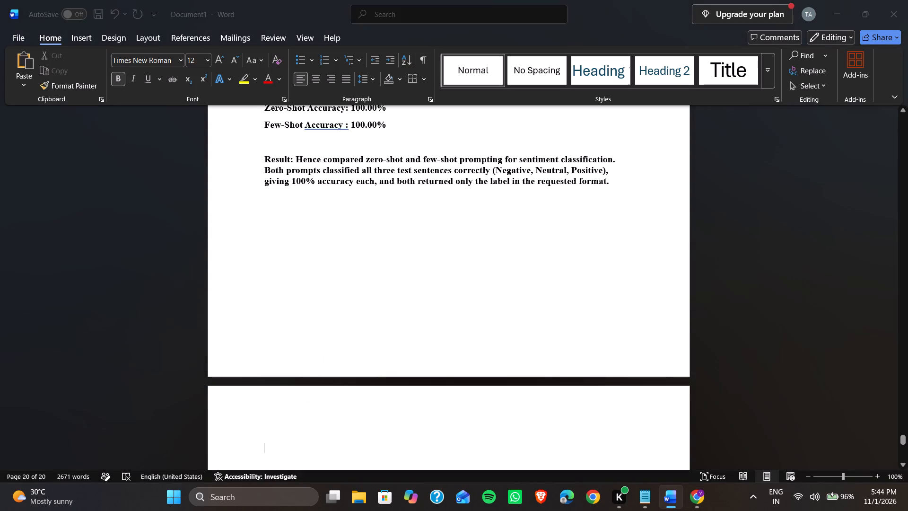
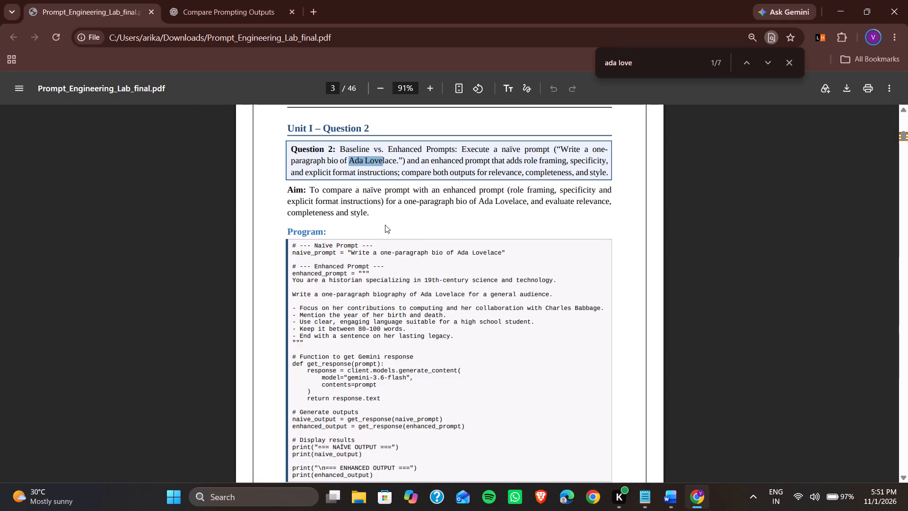
Copy the Aim paragraph of the PDF's Unit I Question 2 and paste it below question 2 in the Word document.
left_click_drag(374, 216, 292, 182)
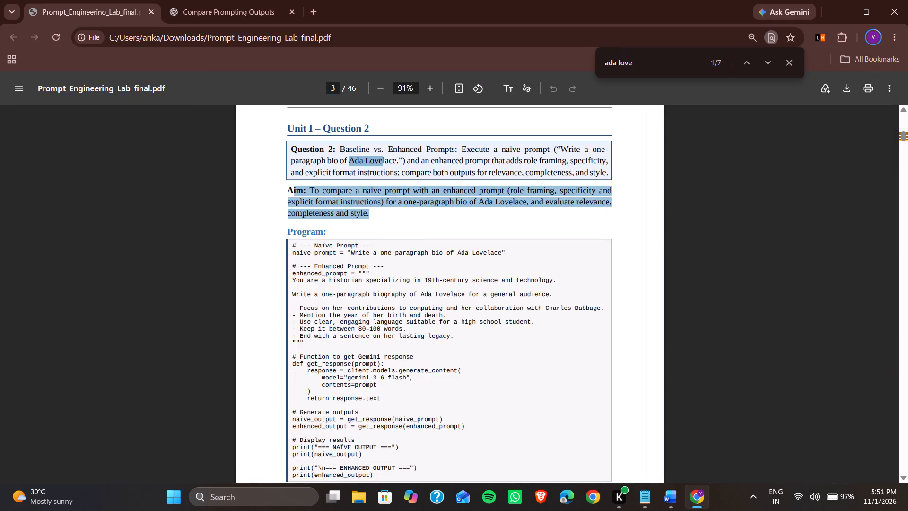
left_click_drag(292, 182, 282, 190)
key("ctrl+c")
key("alt+Tab")
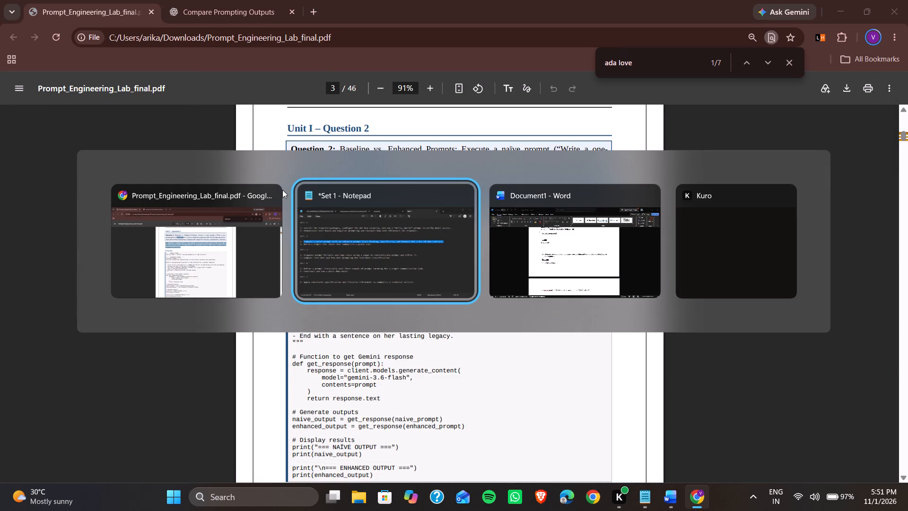
key("alt+Tab")
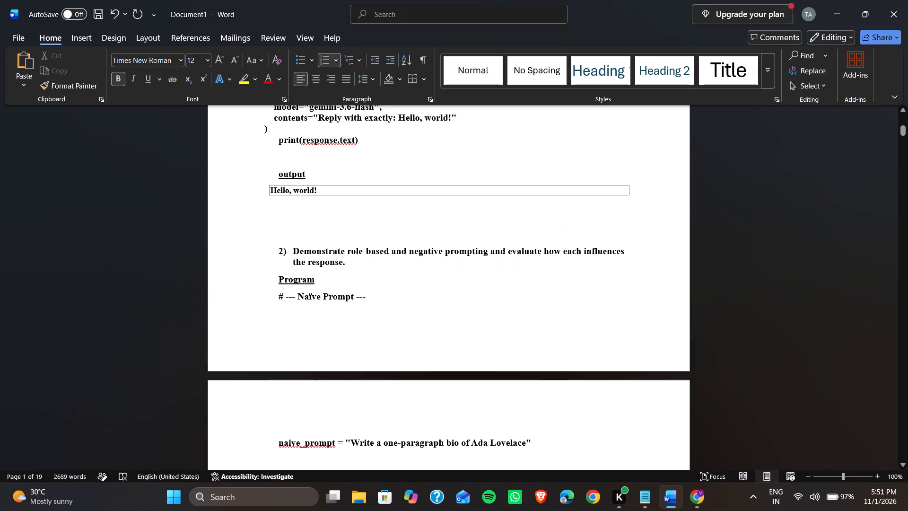
left_click(350, 263)
key("Return")
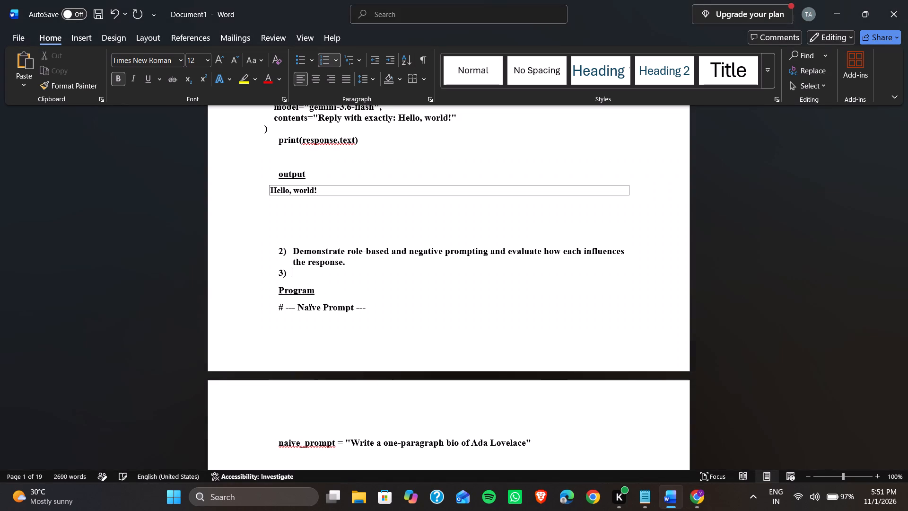
key("BackSpace")
key("ctrl+v")
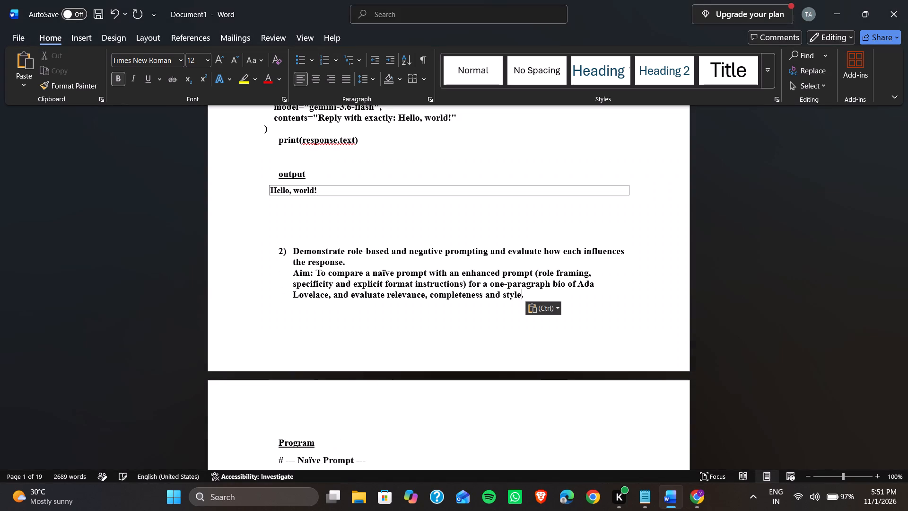
Insert three blank lines above question 2 in the Word document, moving it onto the second page.
left_click(293, 241)
key("Return")
key("Return")
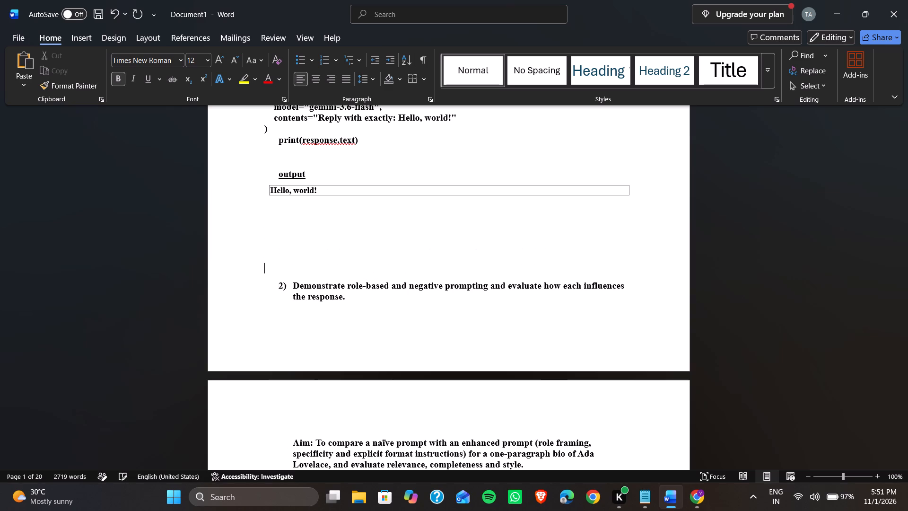
key("Return")
Delete the "Set-1" heading and its line of equals signs from the start of the document.
scroll(293, 241, "up", 7)
scroll(293, 241, "down", 4)
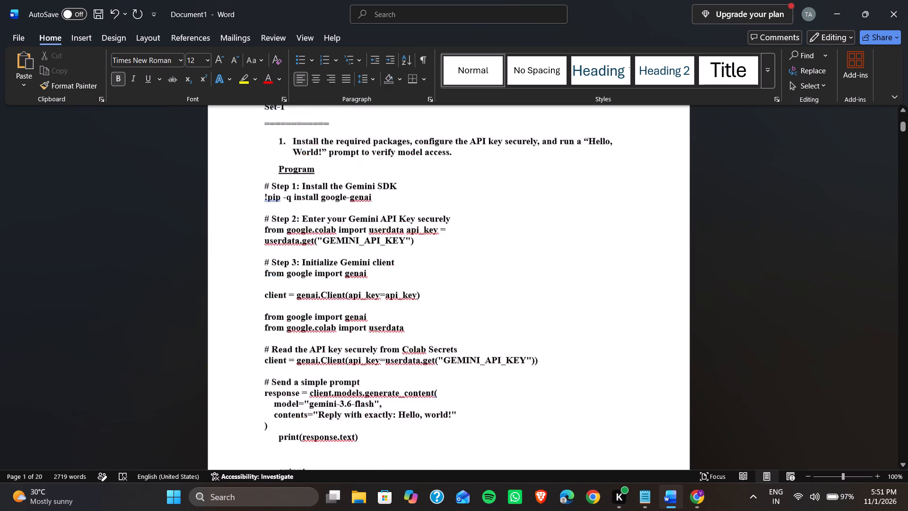
scroll(293, 241, "down", 4)
scroll(293, 241, "up", 20)
scroll(293, 241, "up", 7)
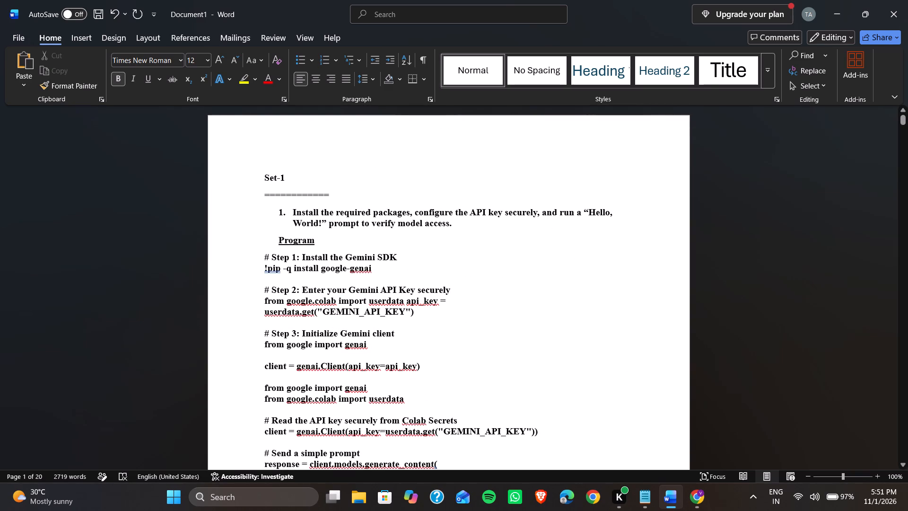
left_click(337, 193)
key("ctrl+BackSpace")
key("ctrl+BackSpace")
key("ctrl+BackSpace")
key("BackSpace")
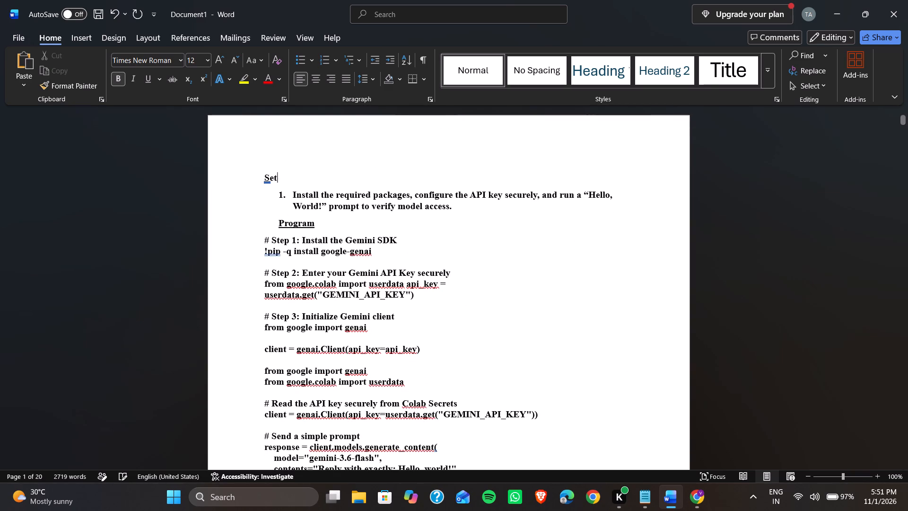
key("BackSpace")
key("BackSpace")
key("BackSpace")
key("BackSpace")
key("BackSpace")
key("BackSpace")
key("Delete")
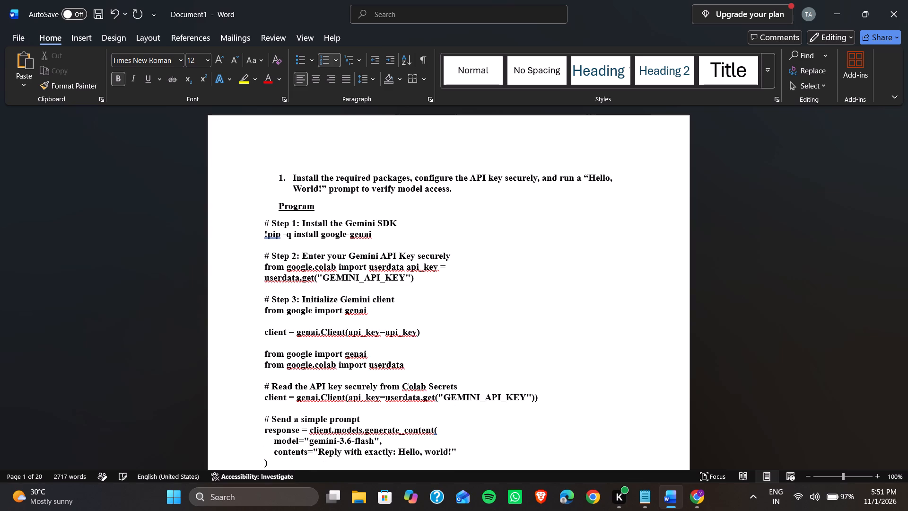
left_click(475, 186)
key("Return")
key("BackSpace")
key("BackSpace")
key("alt+Tab")
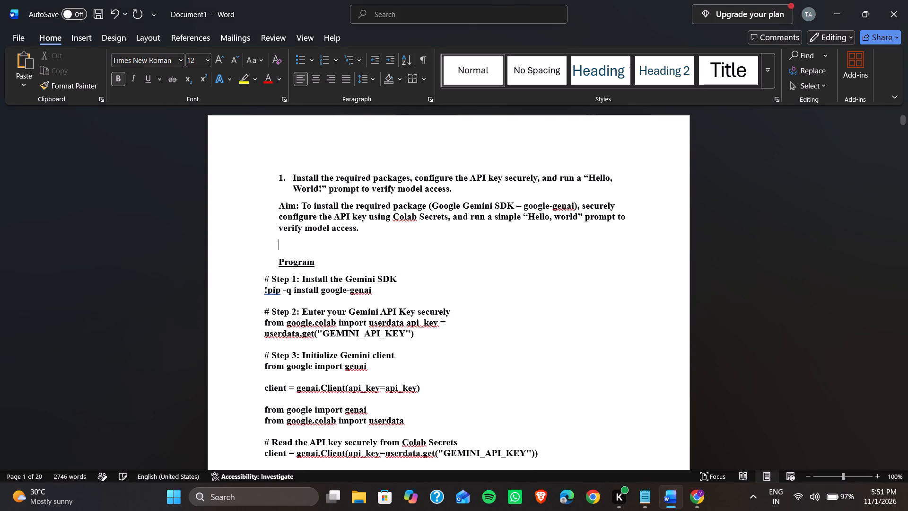
Replace question 2's automatic list number with plain-text "2)" and a space, undoing the automatic list formatting and removing the blank line above.
scroll(359, 233, "down", 4)
scroll(359, 233, "up", 1)
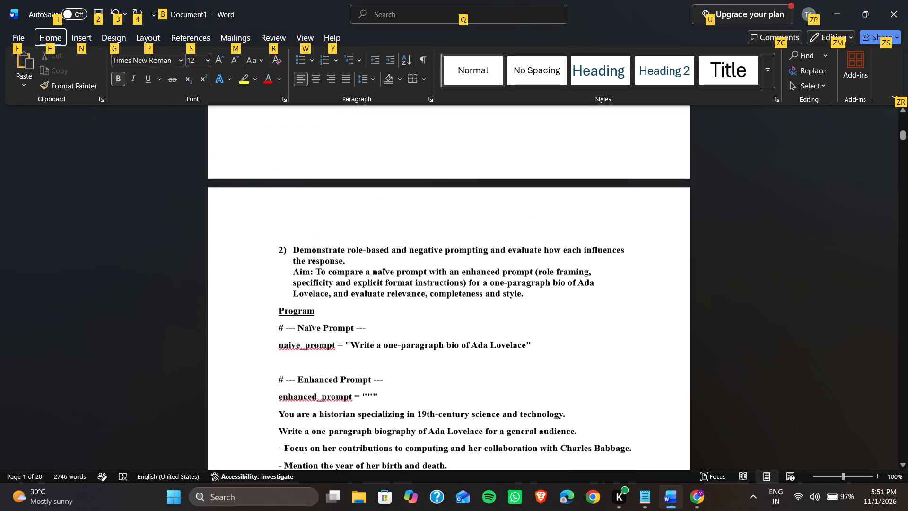
left_click(316, 221)
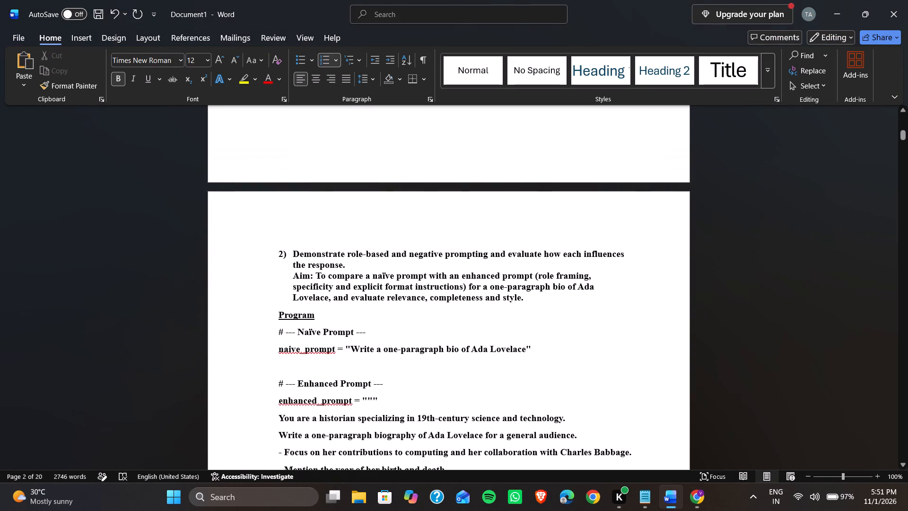
left_click(283, 165)
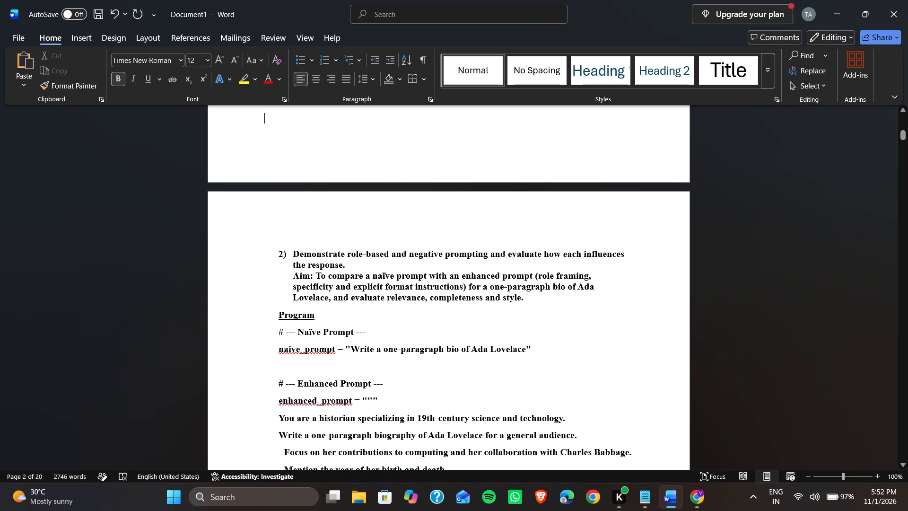
key("Delete")
key("BackSpace")
key("BackSpace")
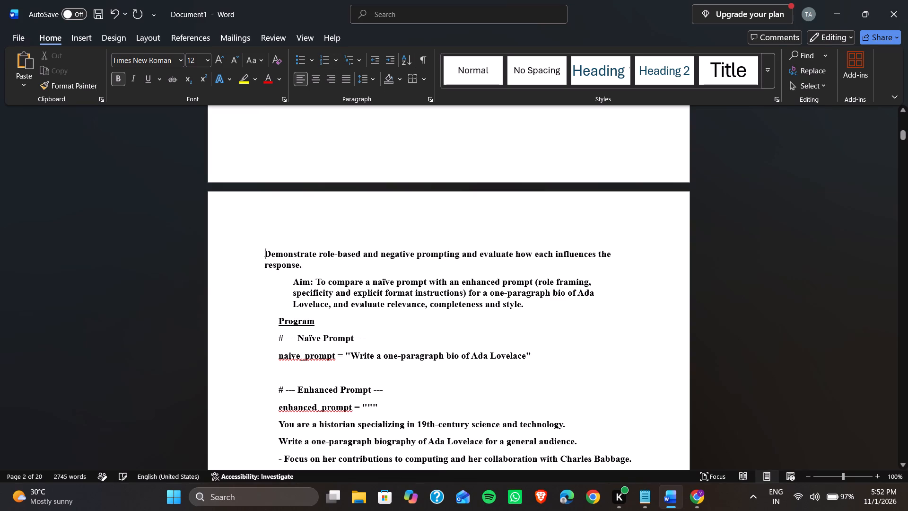
type("2)")
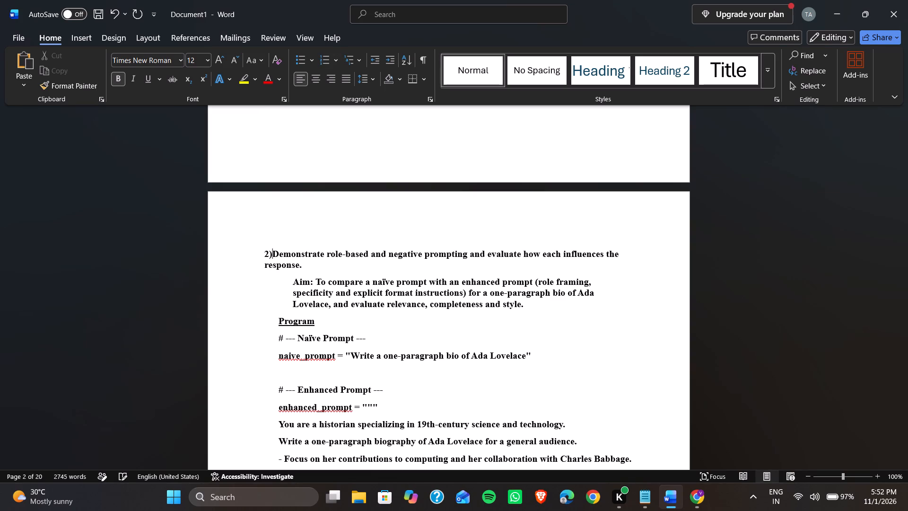
key("space")
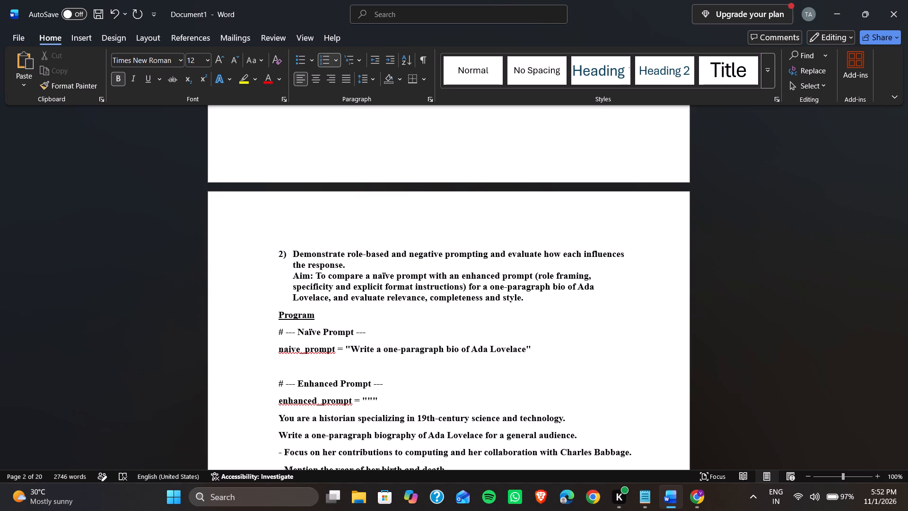
key("ctrl+z")
scroll(379, 292, "down", 1)
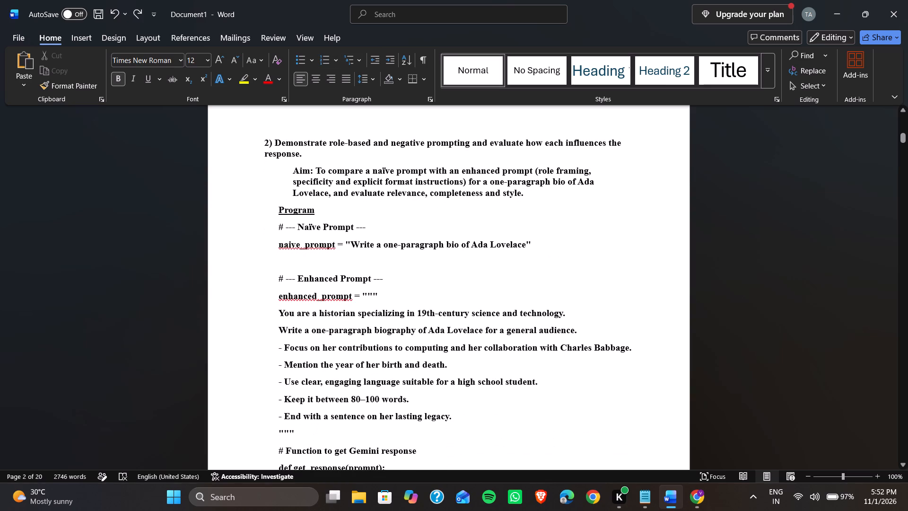
Remove the indent from question 2's Aim paragraph so it lines up with the question text.
left_click(290, 172)
key("ctrl+BackSpace")
key("Return")
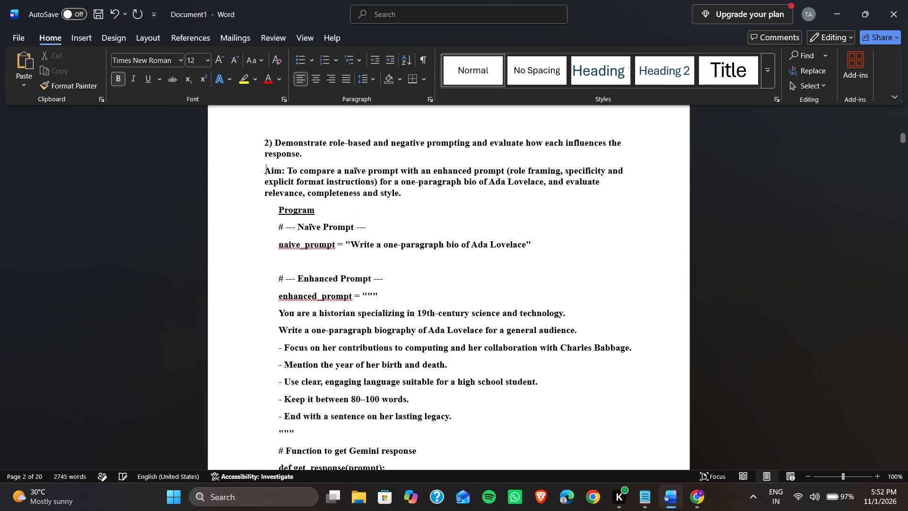
Delete the blank lines above the "Compare a naïve prompt with an enhanced prompt" question so it starts at the top of its page.
scroll(403, 206, "down", 2)
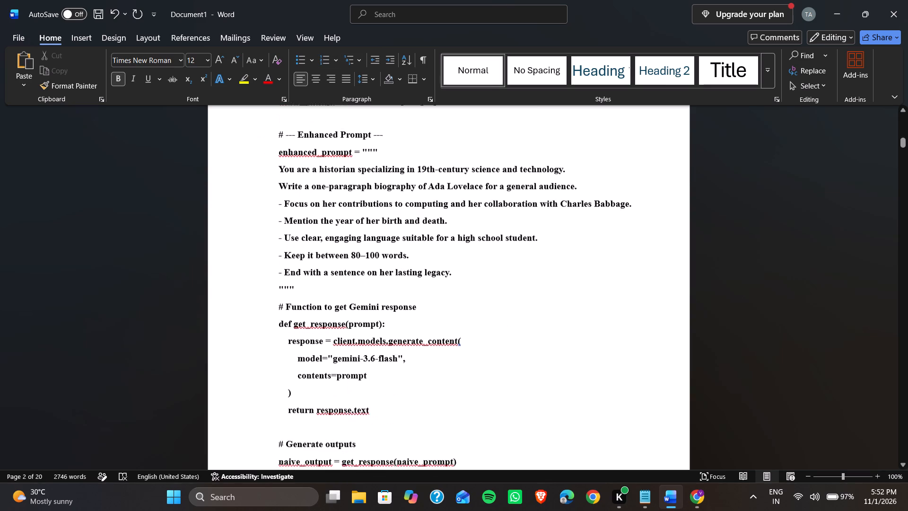
scroll(403, 206, "down", 2)
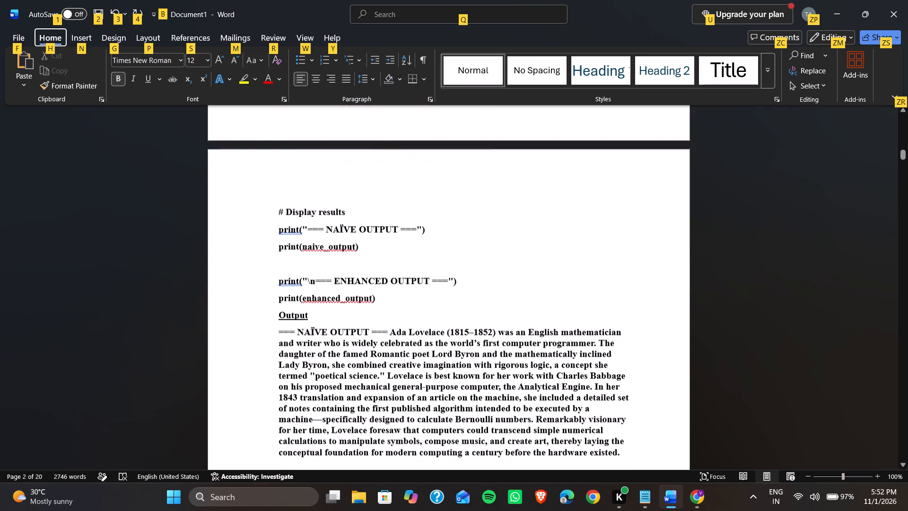
scroll(403, 206, "down", 3)
scroll(403, 206, "up", 3)
scroll(363, 202, "up", 1)
scroll(363, 202, "down", 1)
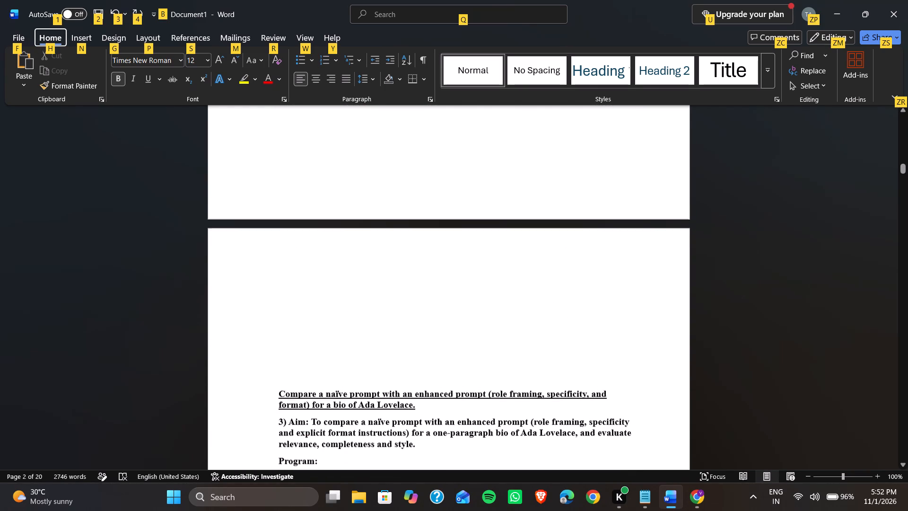
scroll(363, 202, "down", 1)
left_click(286, 251)
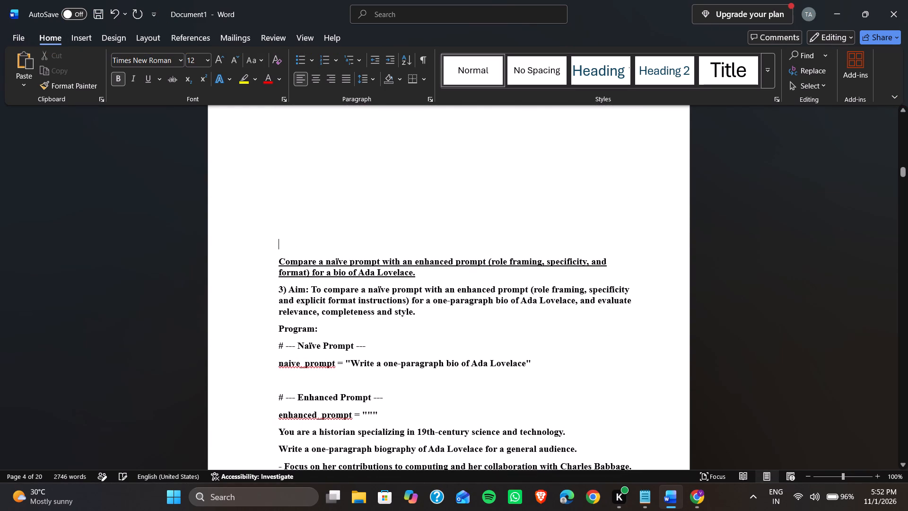
key("BackSpace")
key("BackSpace")
key("BackSpace")
key("BackSpace")
key("BackSpace")
key("BackSpace")
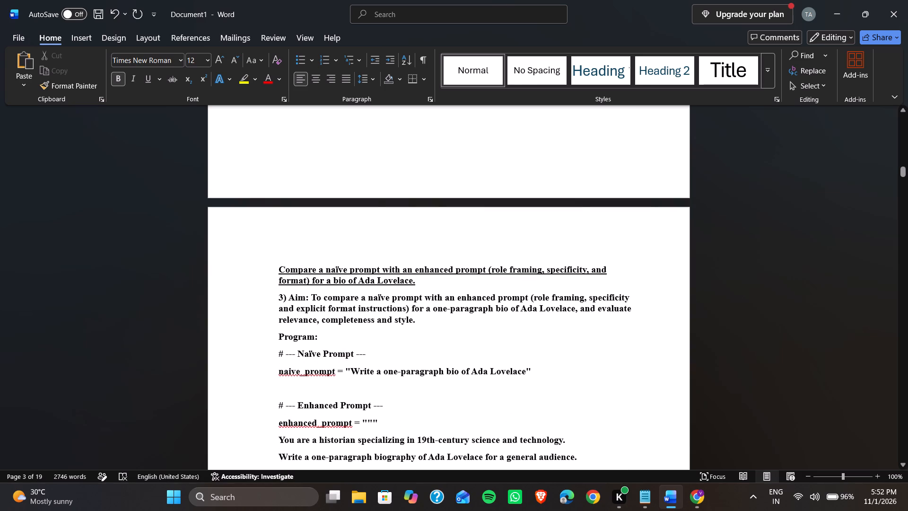
Underline the full question text of question 2 and question 1.
scroll(286, 251, "up", 6)
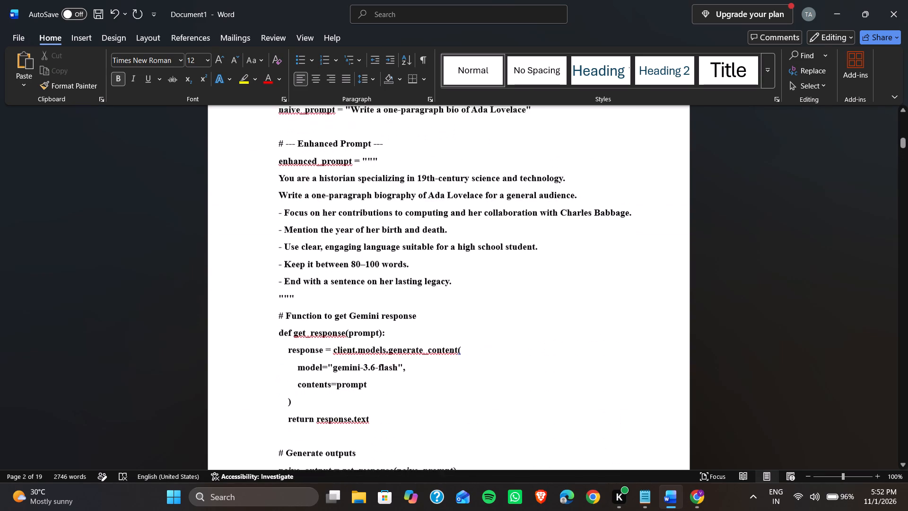
scroll(286, 251, "up", 1)
scroll(243, 375, "down", 1)
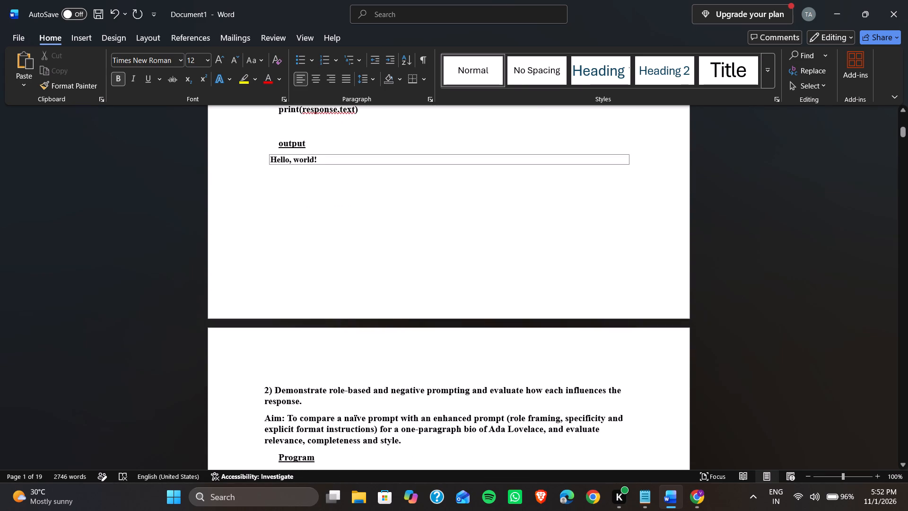
triple_click(297, 395)
key("ctrl+u")
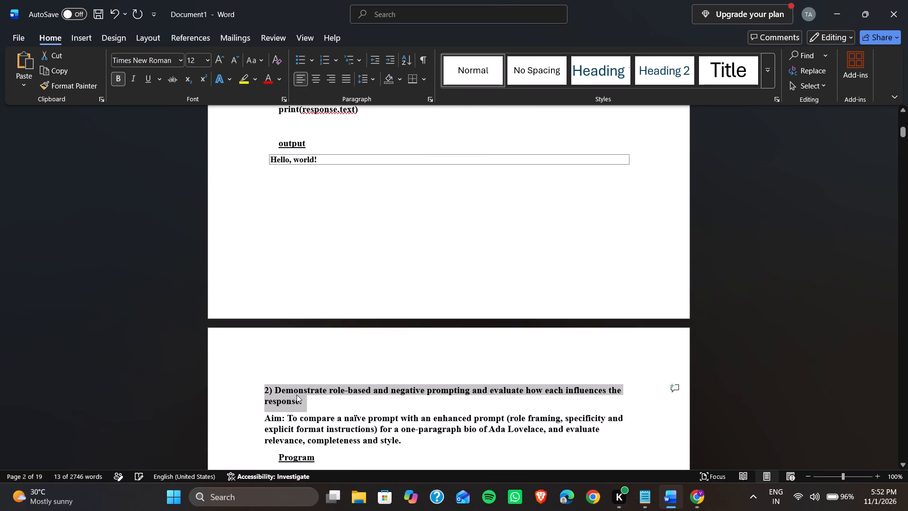
scroll(297, 395, "up", 3)
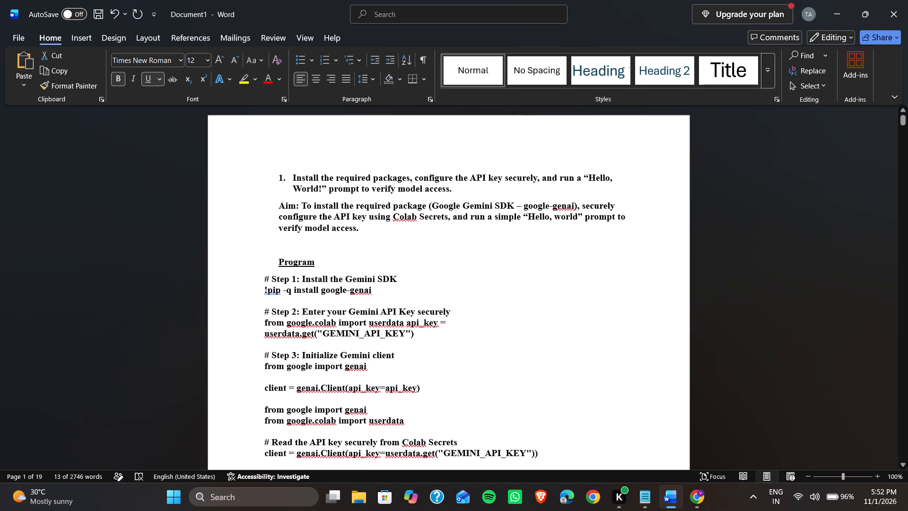
triple_click(377, 189)
key("ctrl+u")
left_click(456, 257)
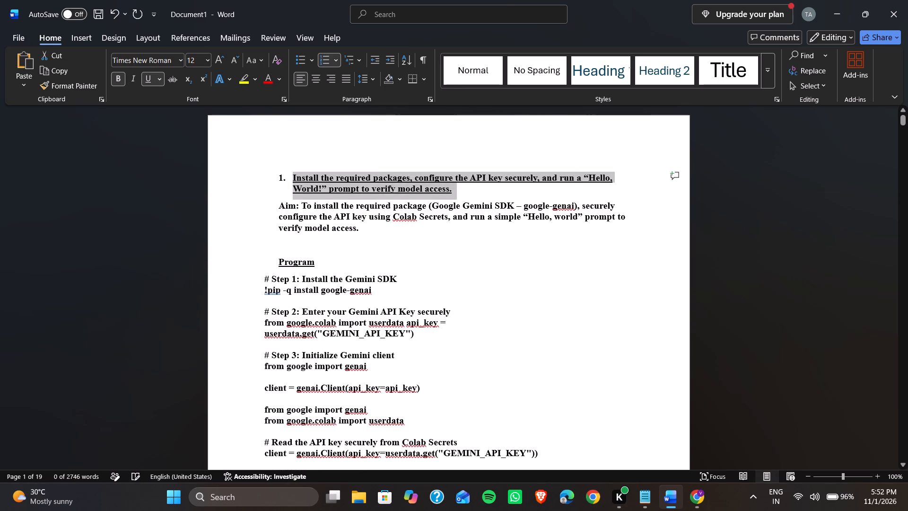
scroll(456, 257, "down", 8)
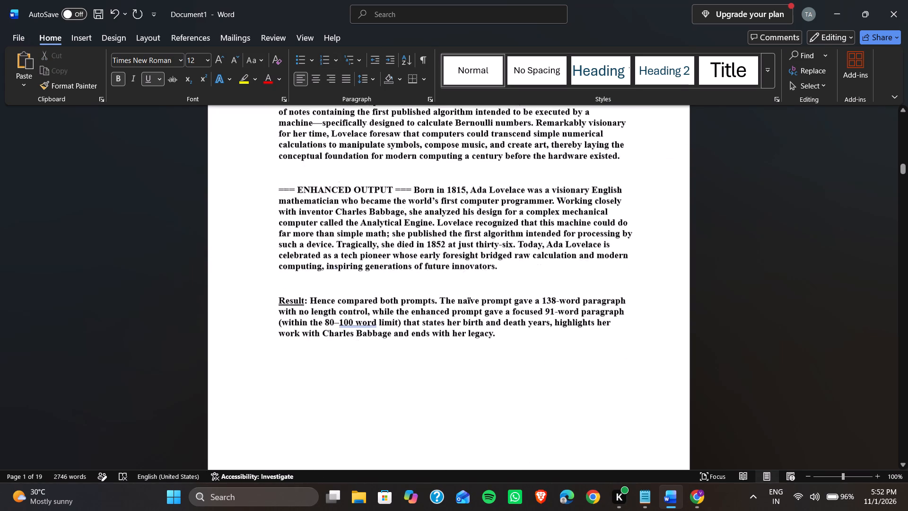
scroll(456, 257, "down", 2)
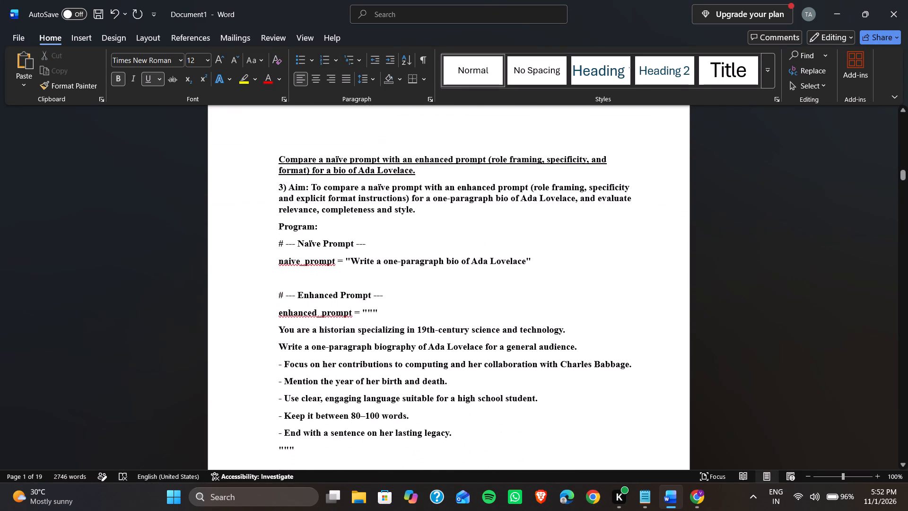
scroll(462, 322, "down", 1)
key("alt+Tab")
key("alt+Tab")
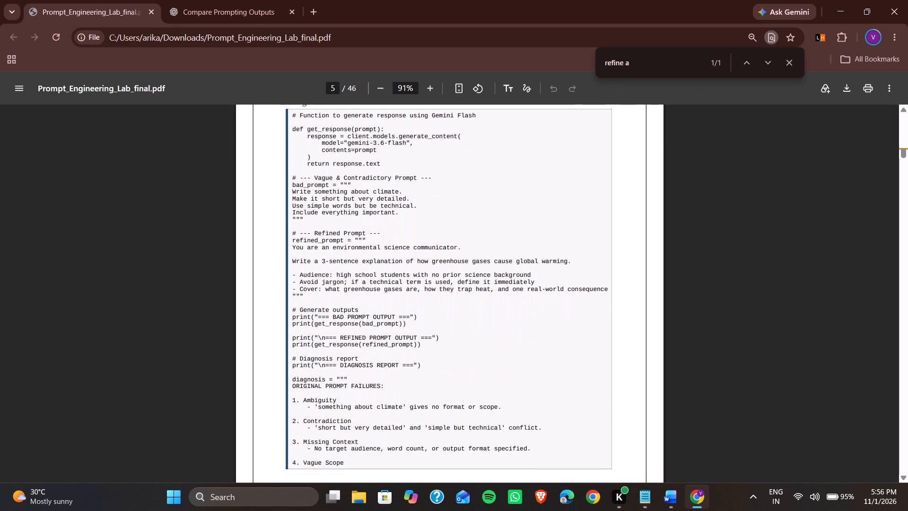
scroll(393, 363, "down", 3)
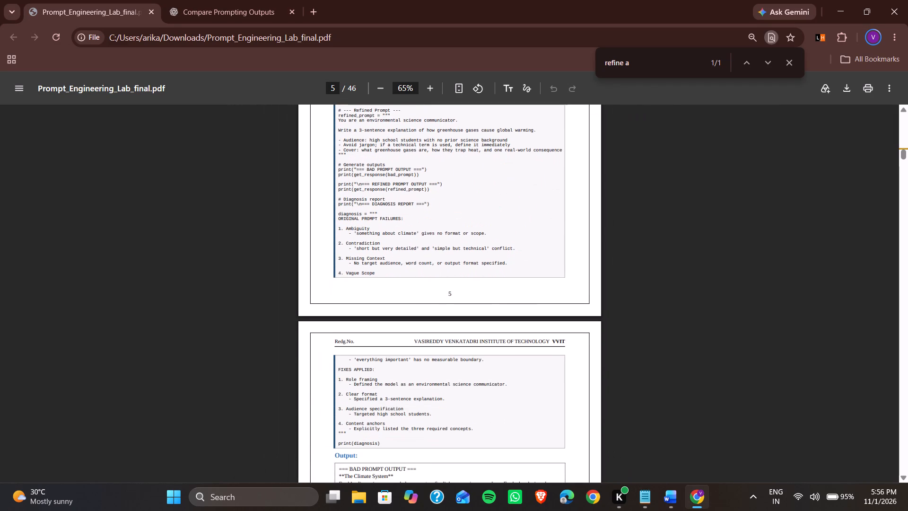
scroll(383, 132, "up", 1)
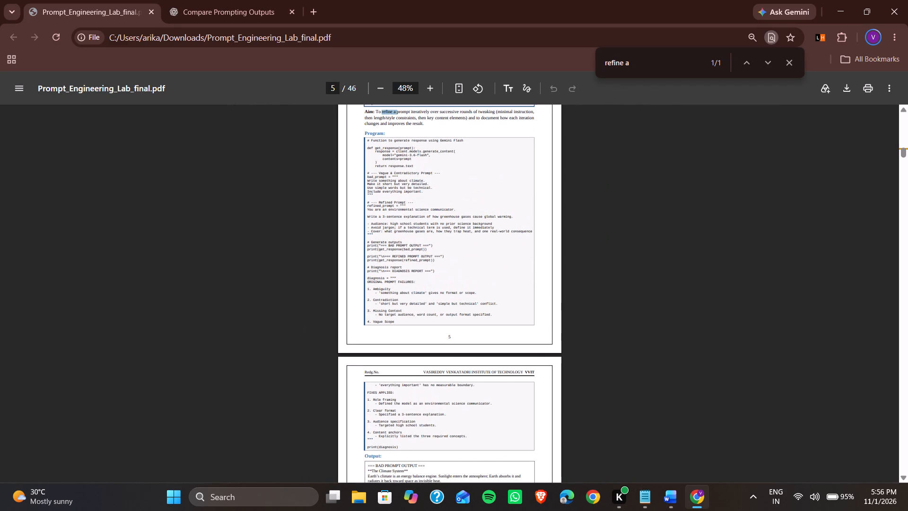
left_click_drag(366, 137, 409, 451)
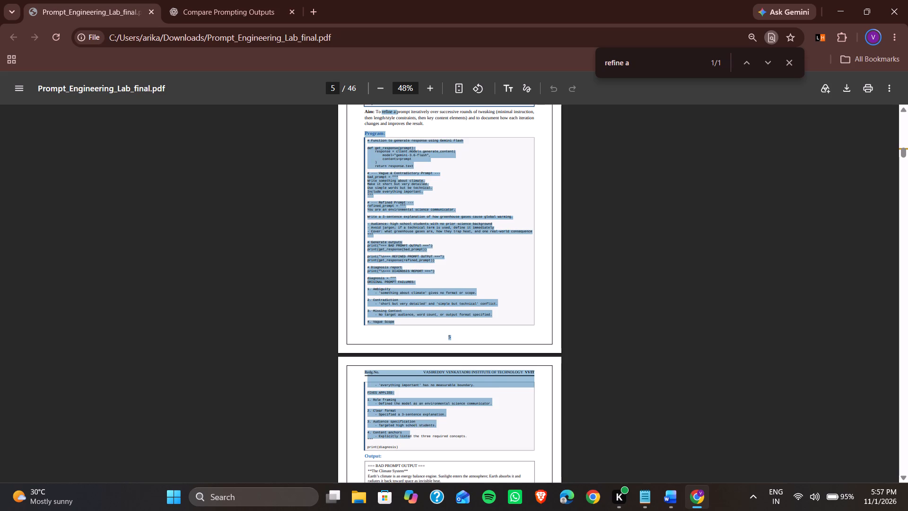
left_click_drag(409, 451, 399, 447)
key("ctrl+c")
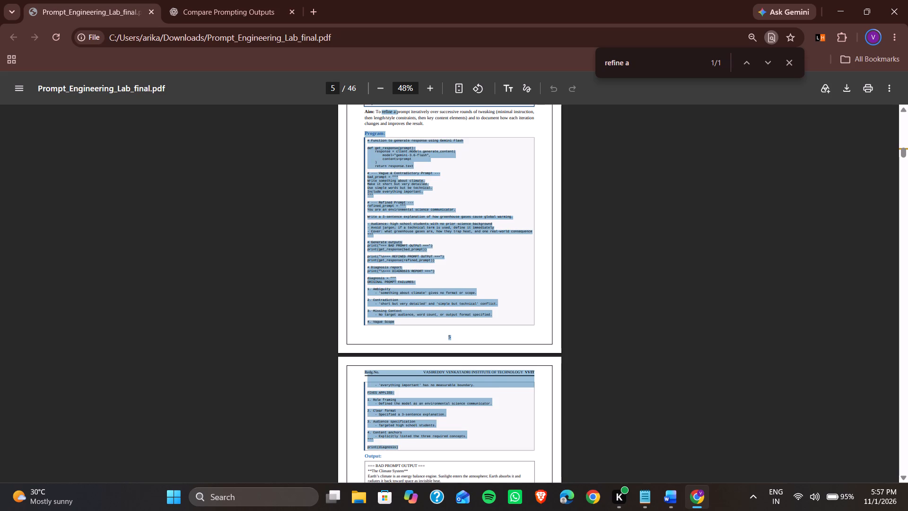
Add a "Program:" heading below the question 7 Aim in Word, followed by a new line.
key("alt+Tab")
key("alt+Tab")
key("alt+Tab")
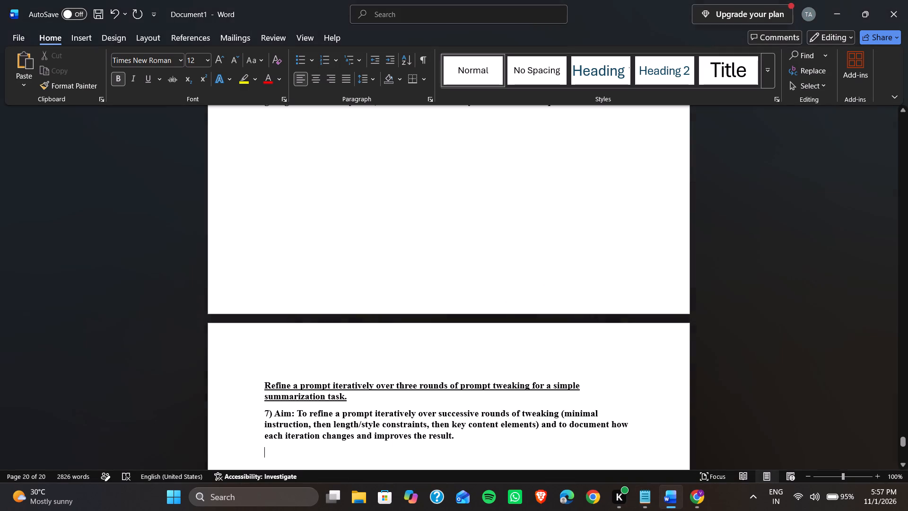
type("pogram")
key("ctrl+BackSpace")
type("Program:")
key("Return")
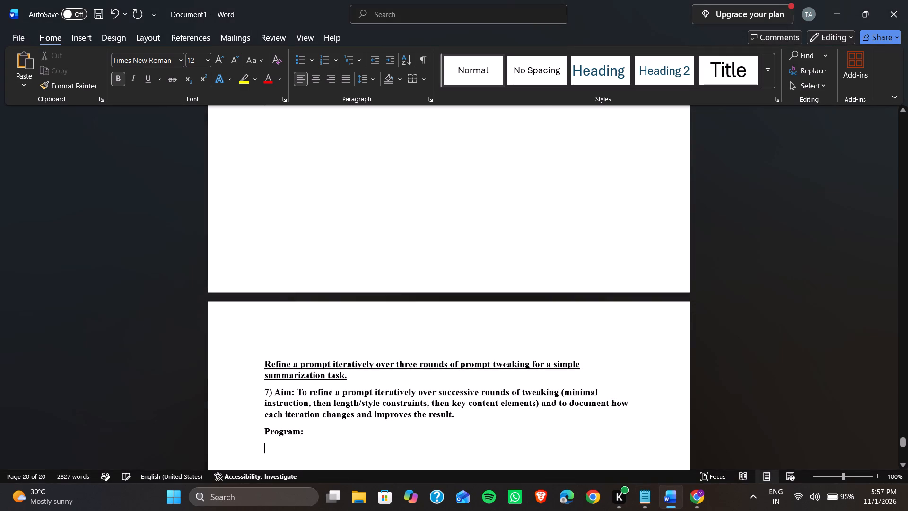
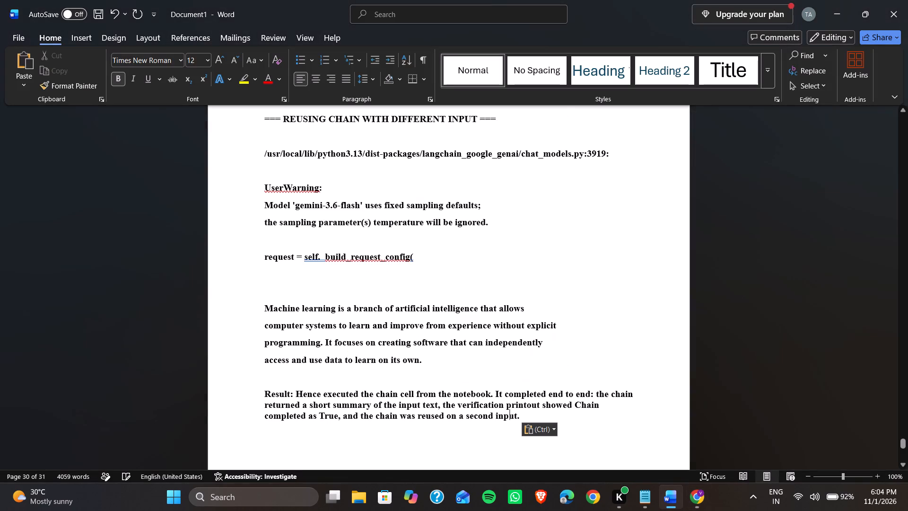
left_click(328, 387)
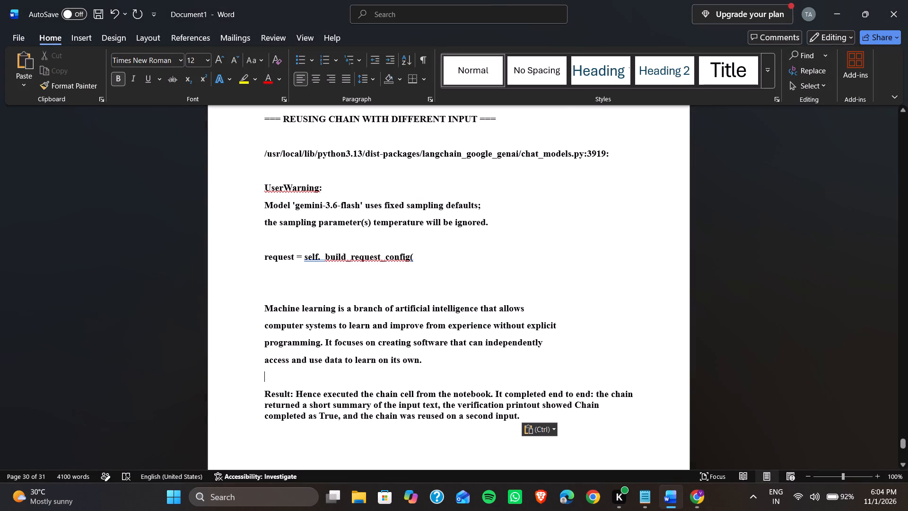
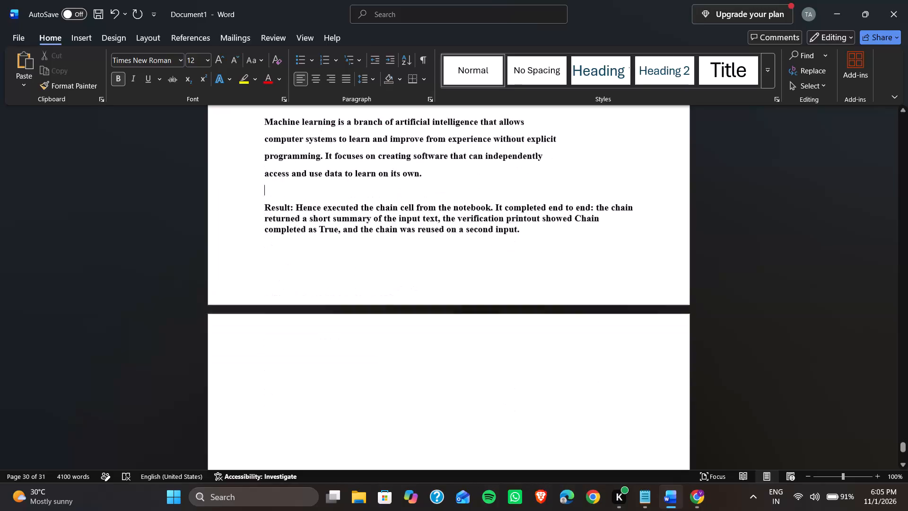
left_click(291, 329)
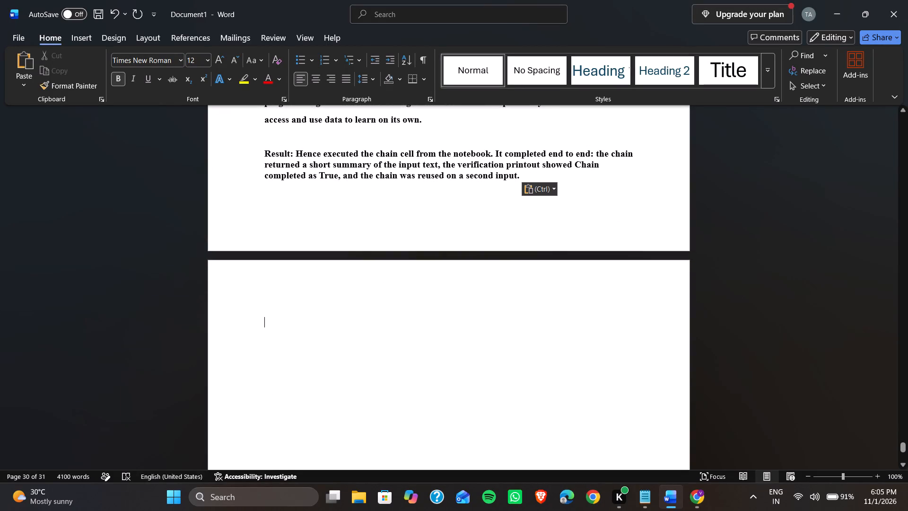
key("BackSpace")
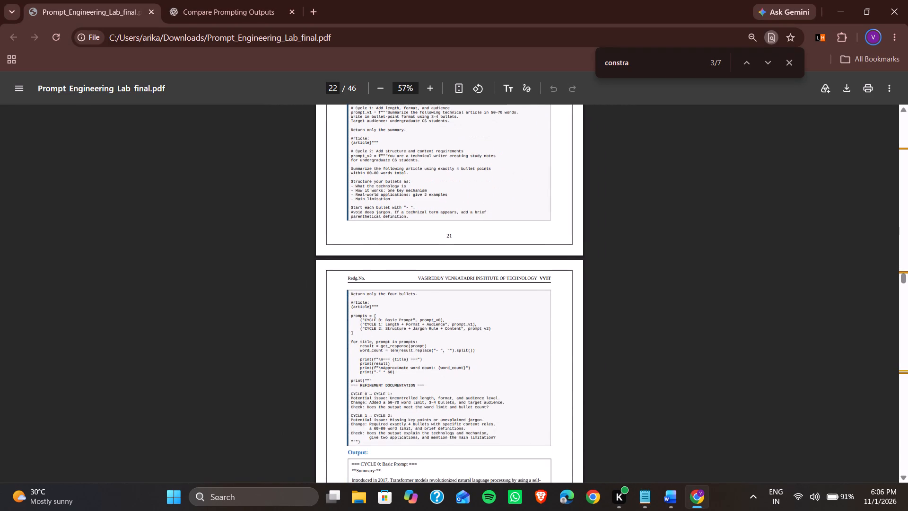
scroll(323, 326, "down", 1)
scroll(343, 228, "up", 1)
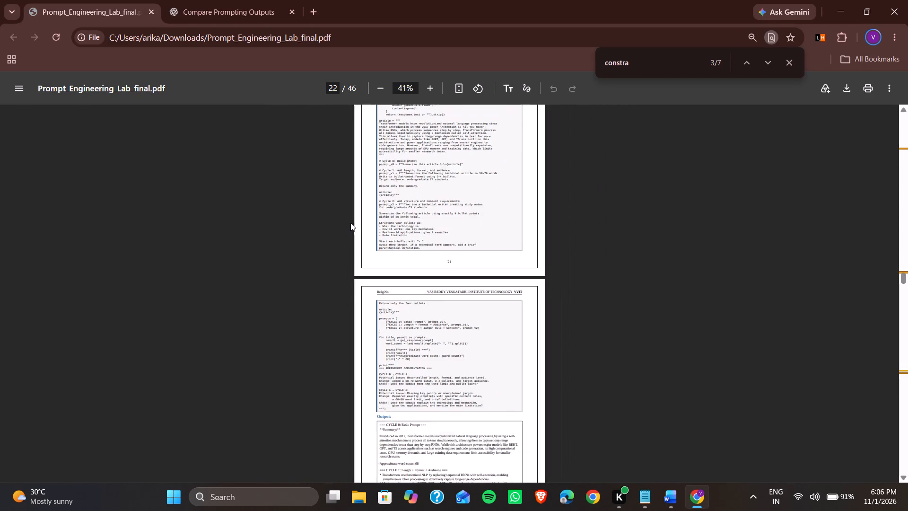
scroll(402, 126, "up", 1)
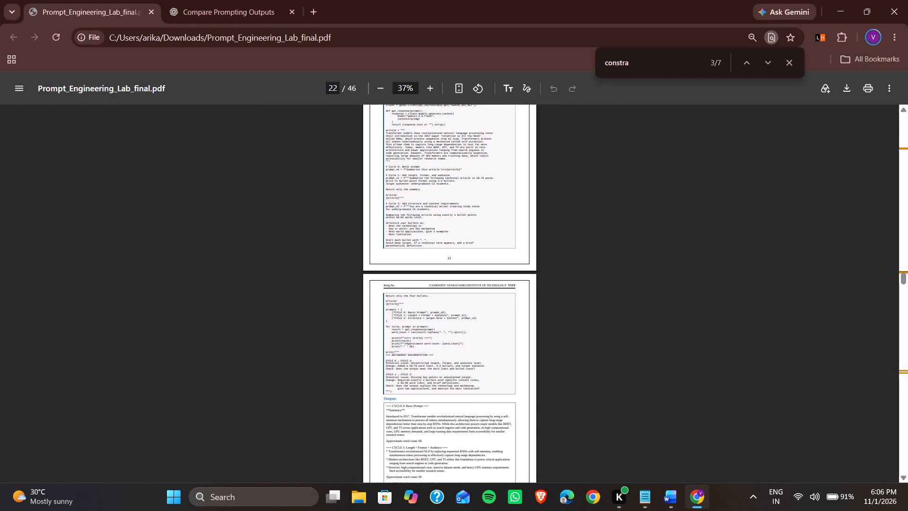
scroll(404, 142, "up", 1)
left_click_drag(385, 132, 405, 172)
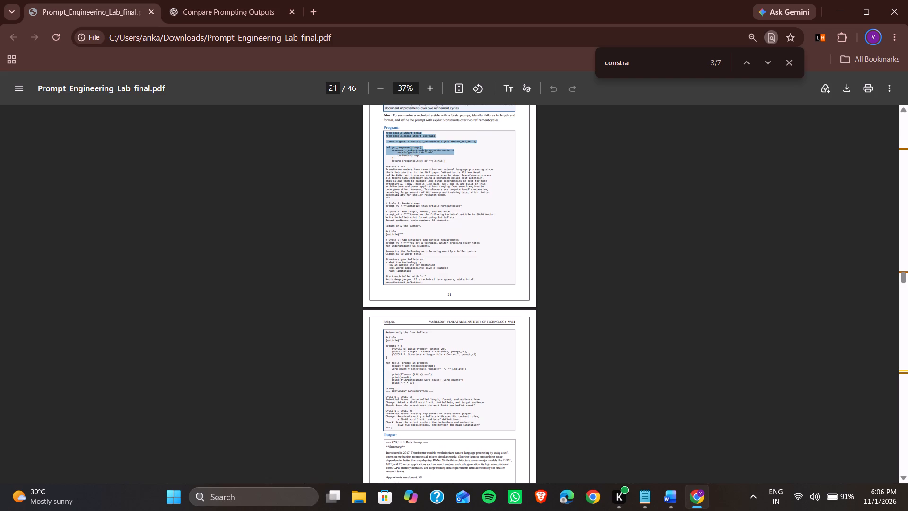
left_click_drag(405, 172, 405, 436)
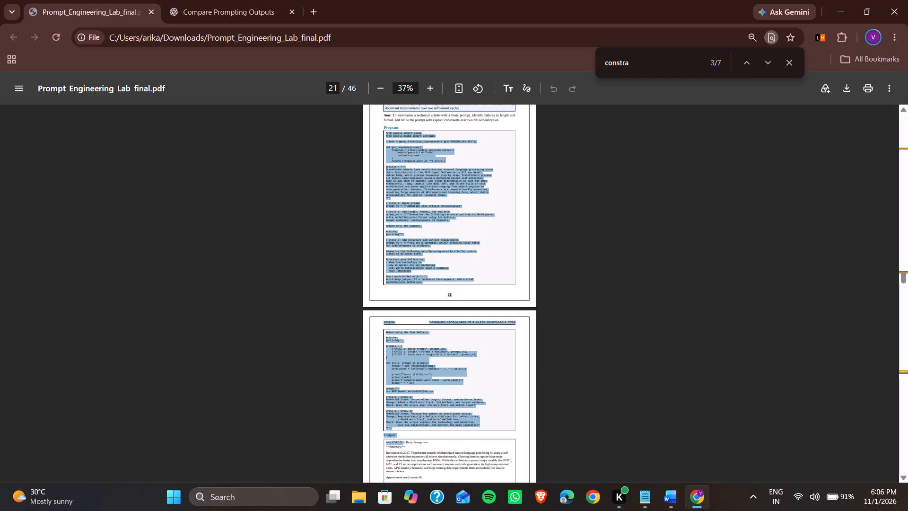
left_click_drag(405, 436, 393, 427)
key("ctrl+c")
Paste the copied program code into the "Compare Prompting Outputs" ChatGPT conversation and send it.
left_click(166, 0)
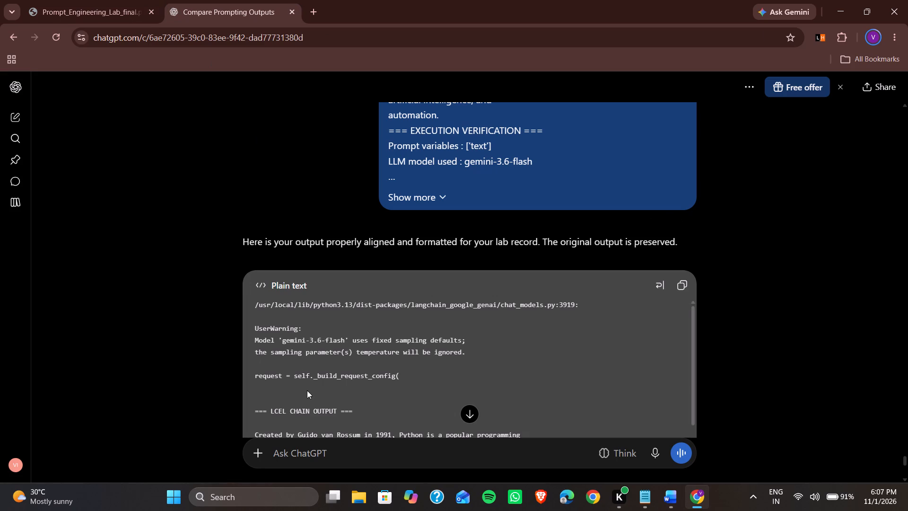
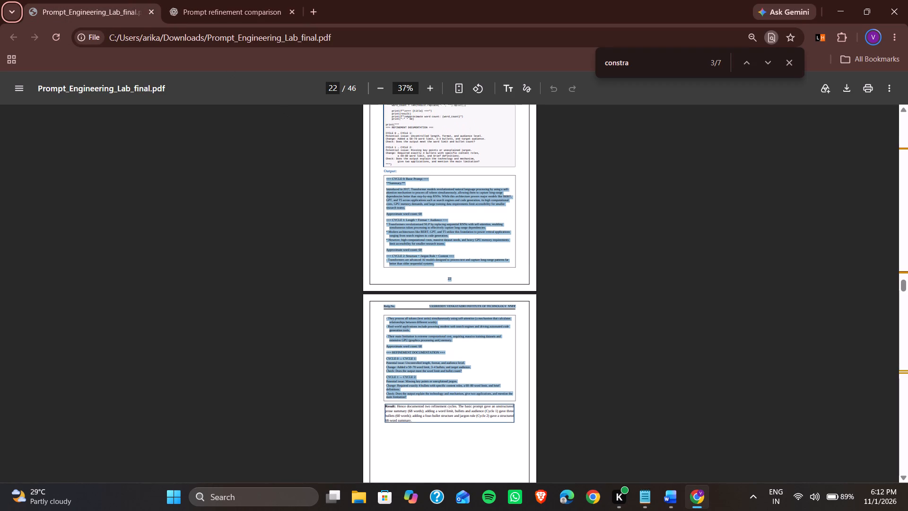
left_click(430, 185)
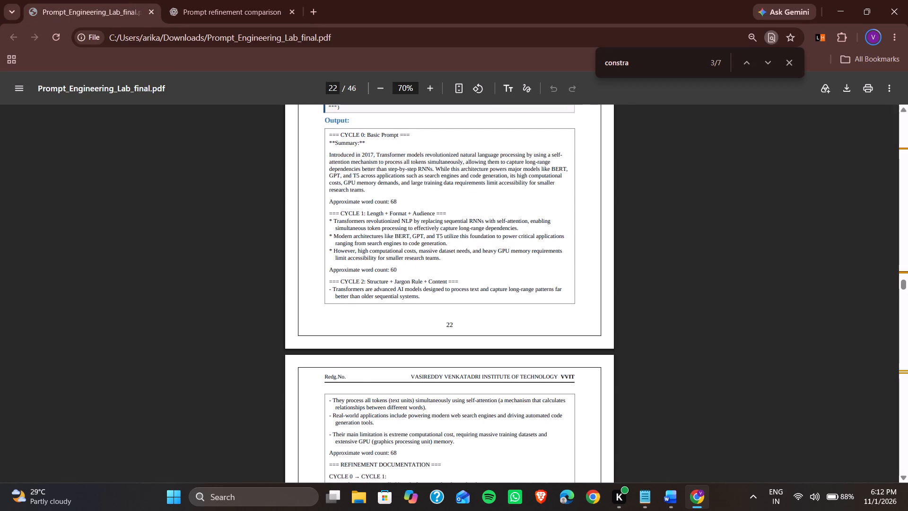
left_click_drag(423, 296, 331, 127)
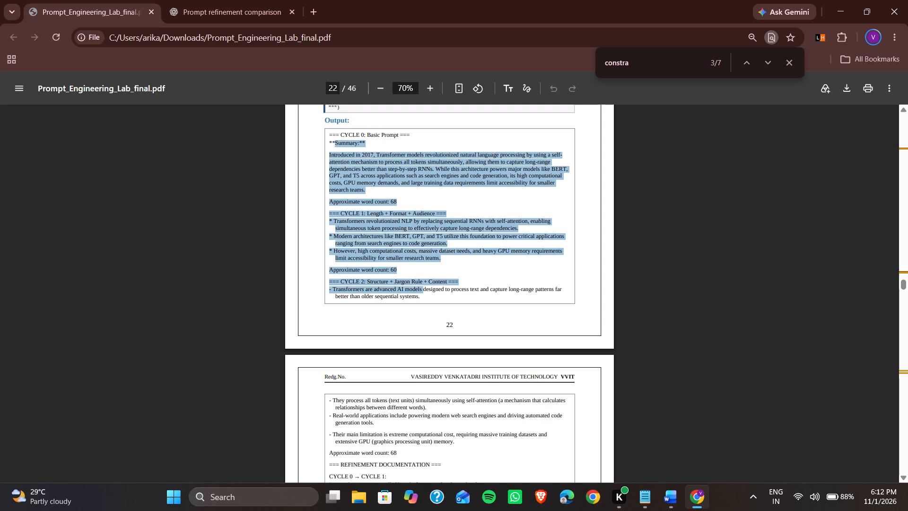
left_click_drag(331, 127, 326, 133)
key("ctrl+c")
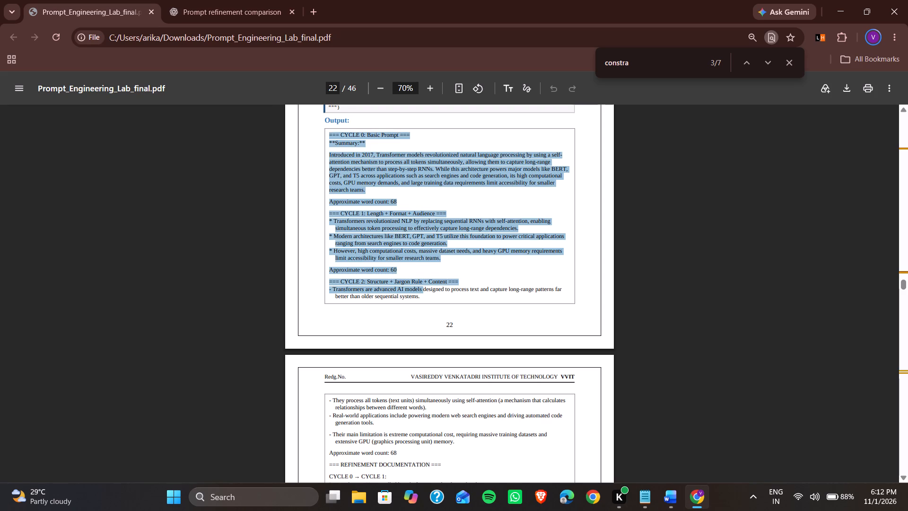
key("alt+Tab")
key("alt+Tab")
key("ctrl+v")
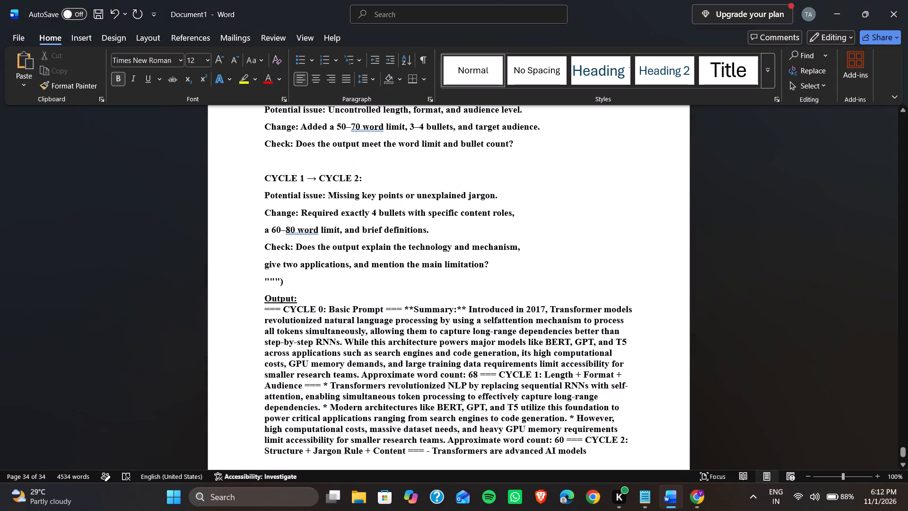
Put "=== CYCLE 0: Basic Prompt ===" and "**Summary:**" on their own lines in the Word output, following the PDF layout.
key("alt+Tab")
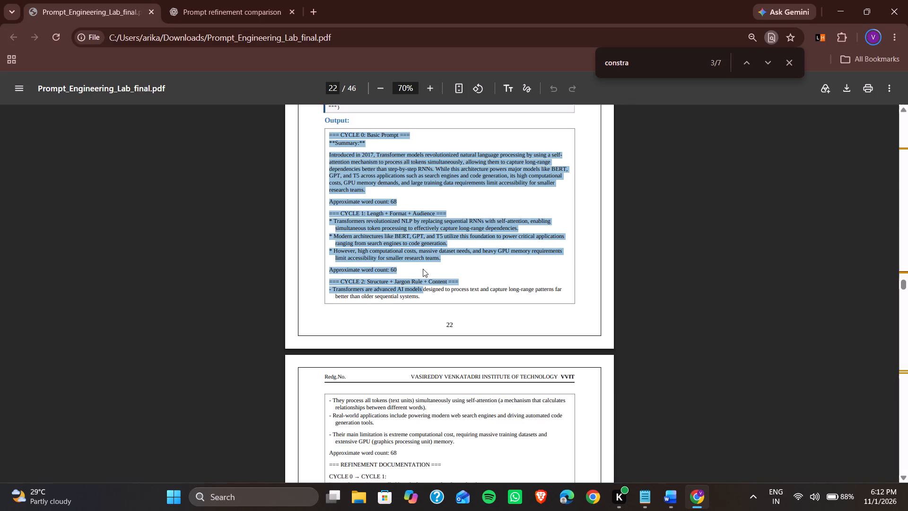
left_click(423, 269)
scroll(423, 269, "up", 1)
key("alt+Tab")
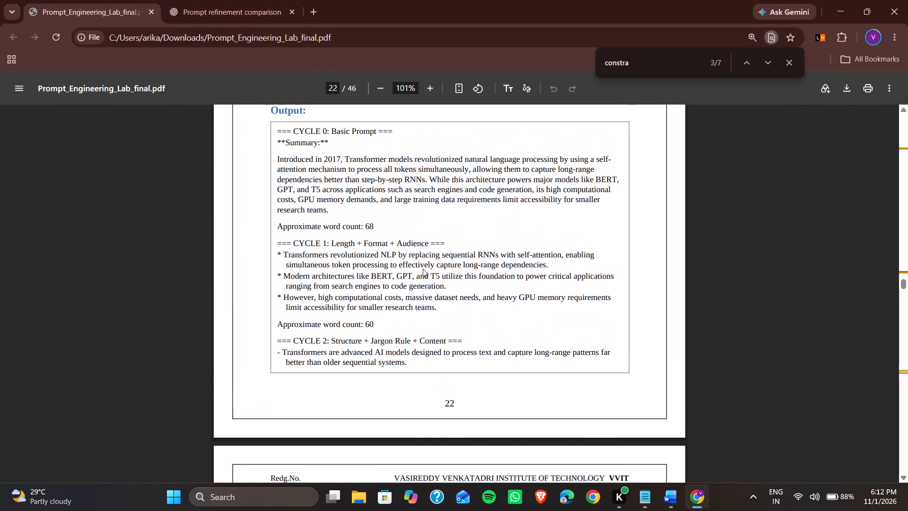
left_click(404, 308)
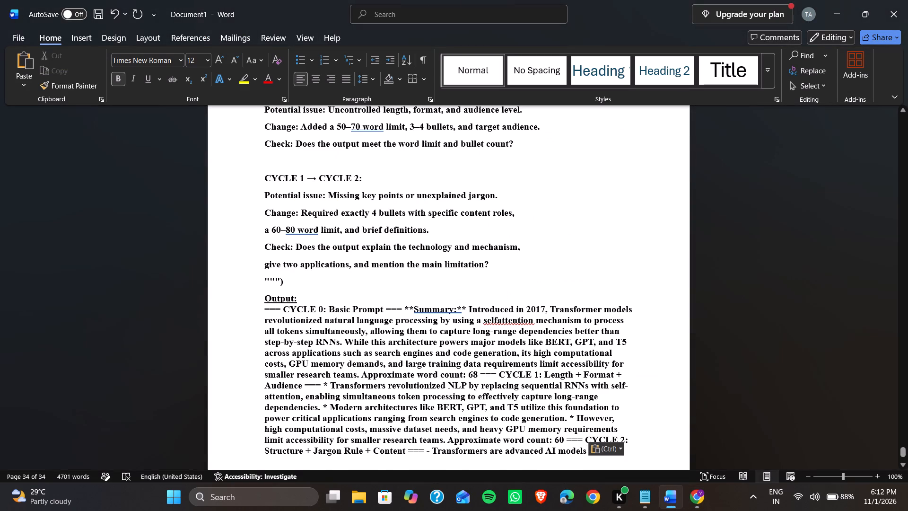
key("Return")
left_click(326, 328)
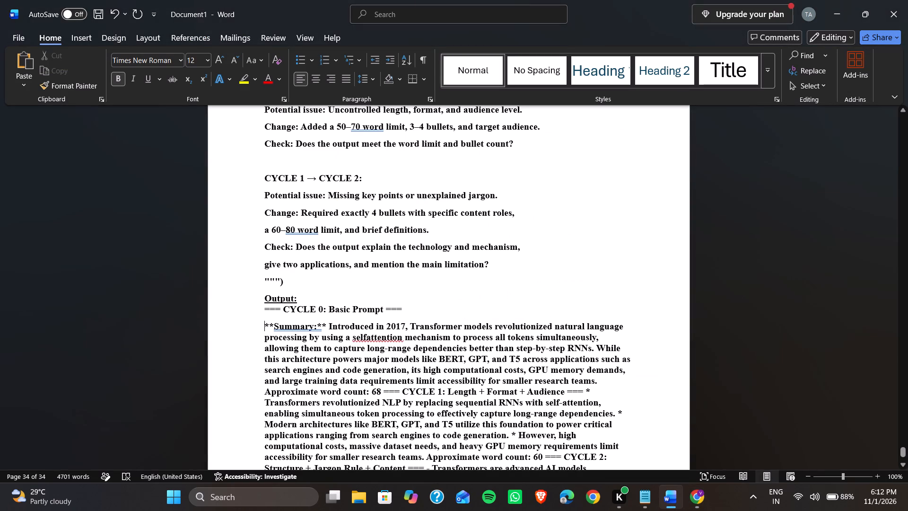
key("alt+Tab")
key("alt+Tab")
key("Return")
scroll(326, 328, "down", 1)
Start new lines before "Approximate word count: 68" and "=== CYCLE 1: Length + Format + Audience ===" in the Word output.
key("alt+Tab")
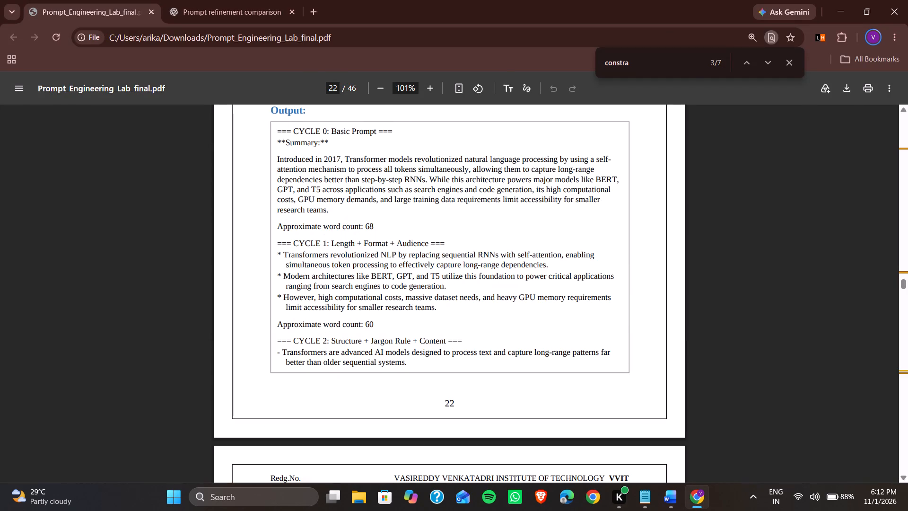
key("alt+Tab")
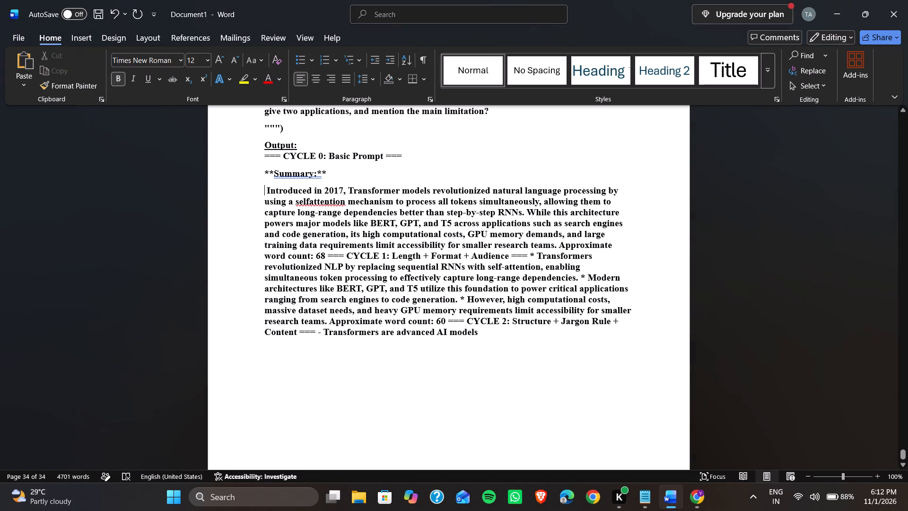
left_click(560, 247)
key("Return")
key("alt+Tab")
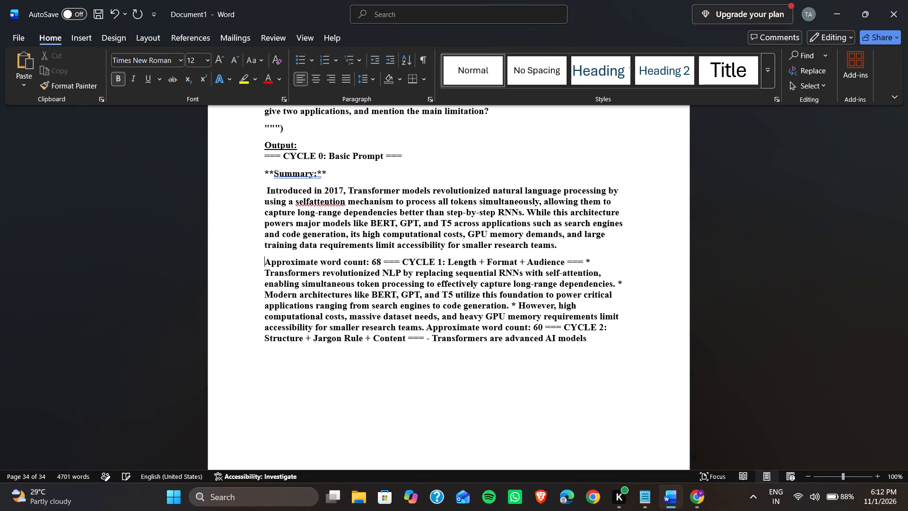
scroll(482, 246, "down", 1)
key("alt+Tab")
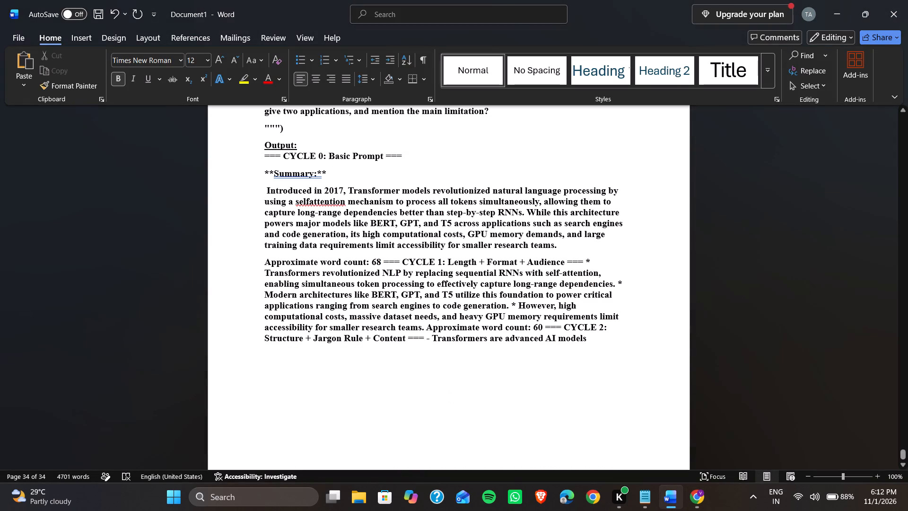
left_click(384, 260)
key("Return")
Start new lines before "Approximate word count: 60" and "CYCLE 2: Structure + Jargon Rule + Content" in the Word output.
key("alt+Tab")
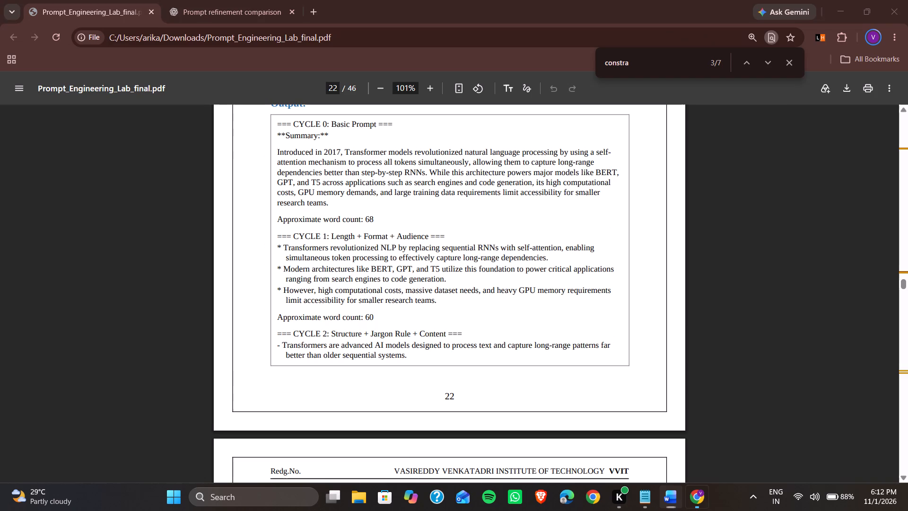
scroll(372, 274, "down", 1)
key("alt+Tab")
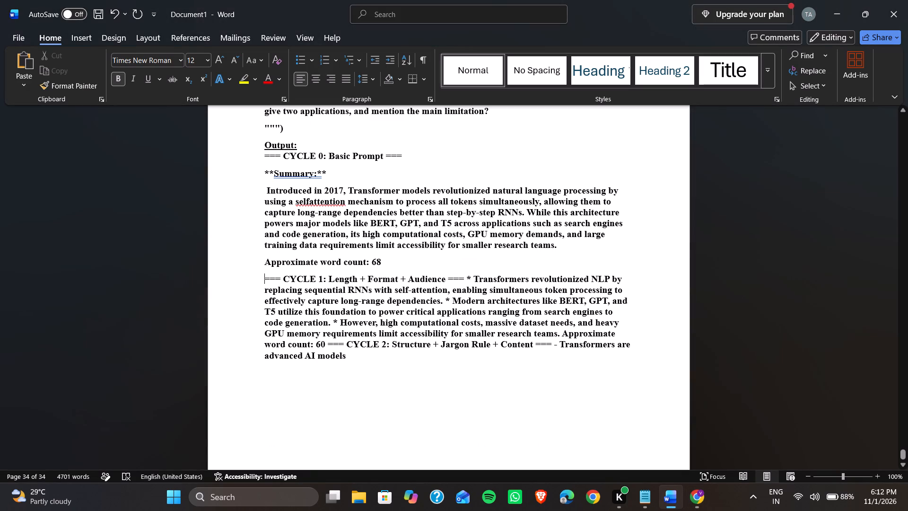
left_click(561, 333)
key("Return")
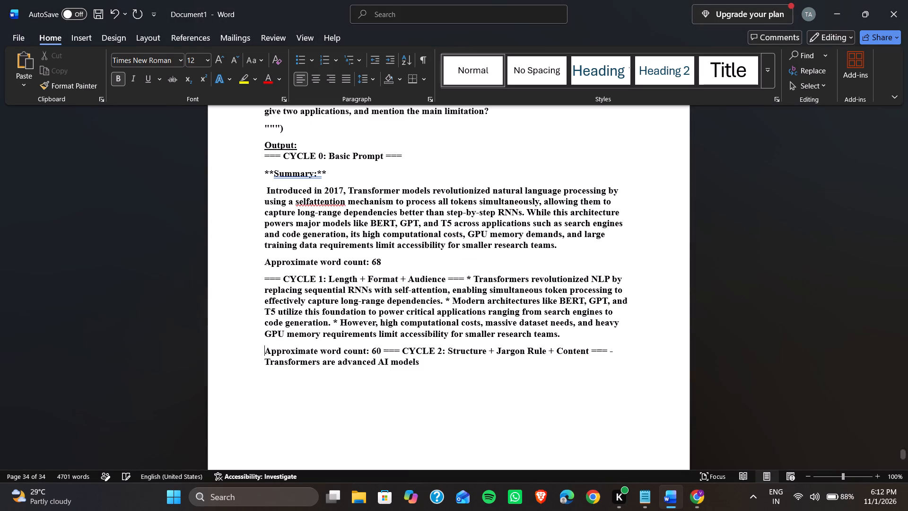
scroll(561, 333, "down", 1)
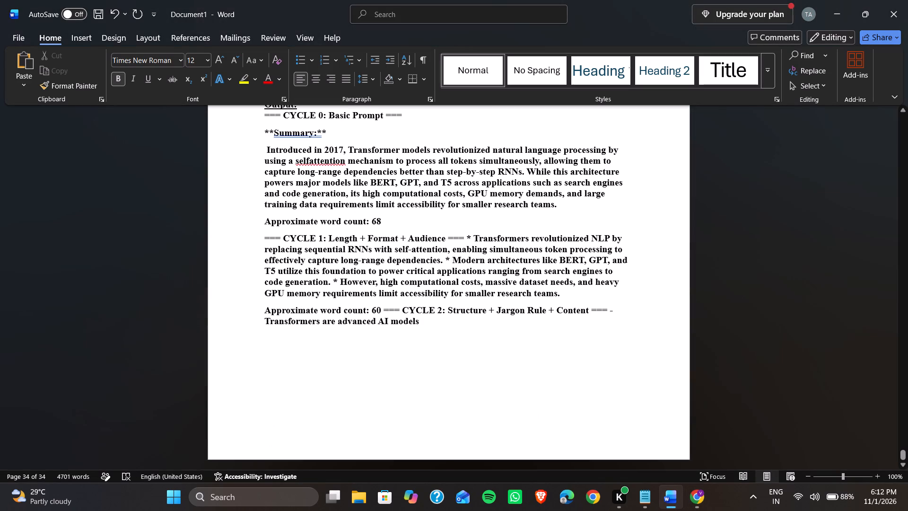
left_click(401, 313)
key("Return")
scroll(401, 313, "down", 1)
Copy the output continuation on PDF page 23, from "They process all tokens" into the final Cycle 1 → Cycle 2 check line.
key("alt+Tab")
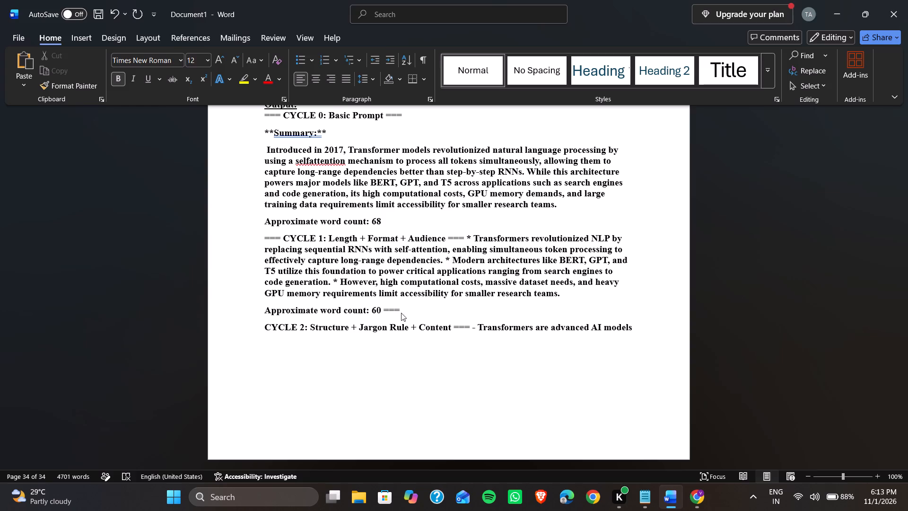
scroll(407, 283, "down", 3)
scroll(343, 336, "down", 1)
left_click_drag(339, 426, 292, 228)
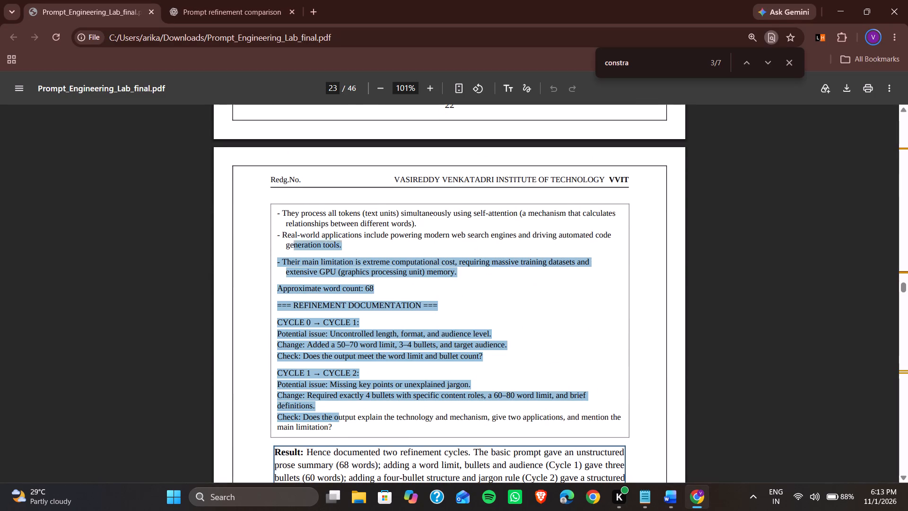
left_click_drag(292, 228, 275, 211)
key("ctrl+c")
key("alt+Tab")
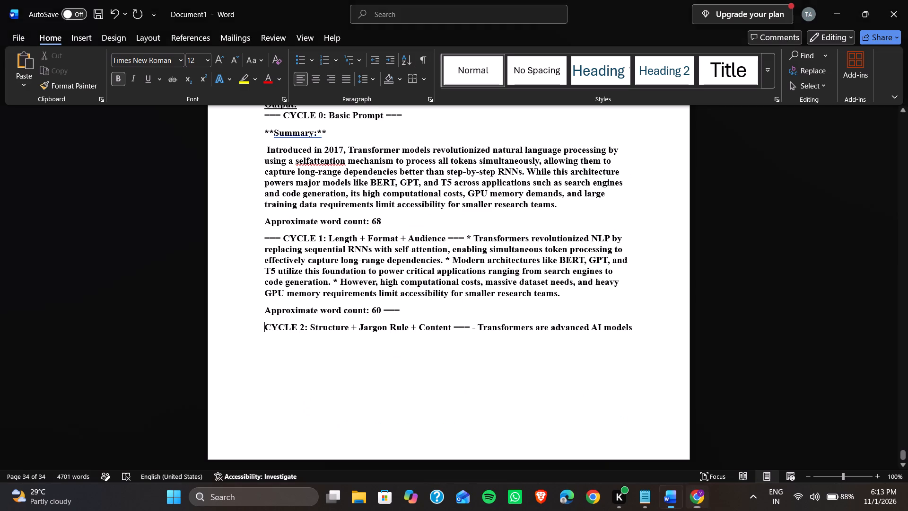
Start a new line before "- Transformers are advanced AI models" under the Cycle 2 heading in Word, checking the PDF layout.
left_click(463, 333)
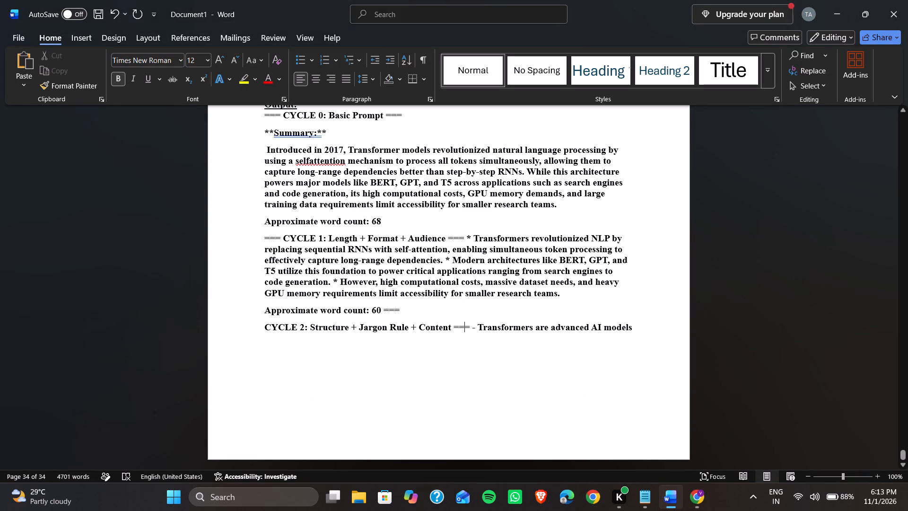
left_click(471, 326)
key("alt+Tab")
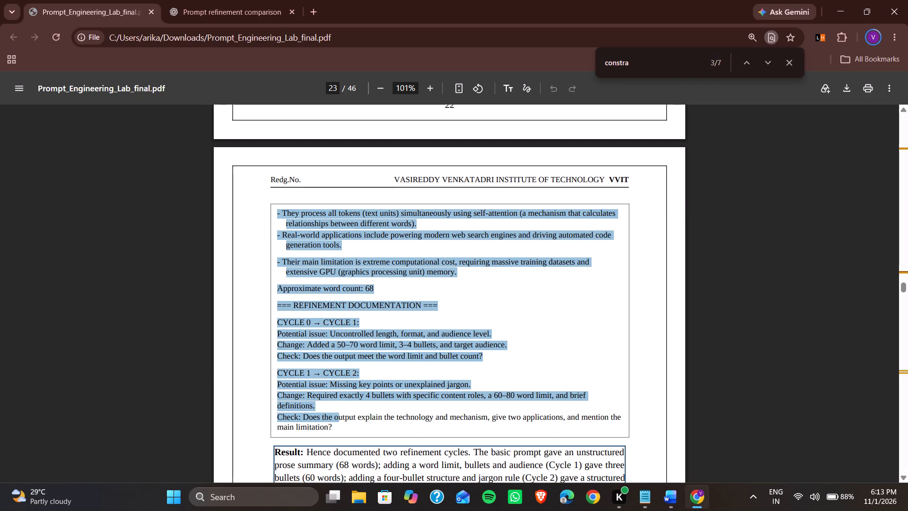
scroll(471, 326, "up", 2)
key("alt+Tab")
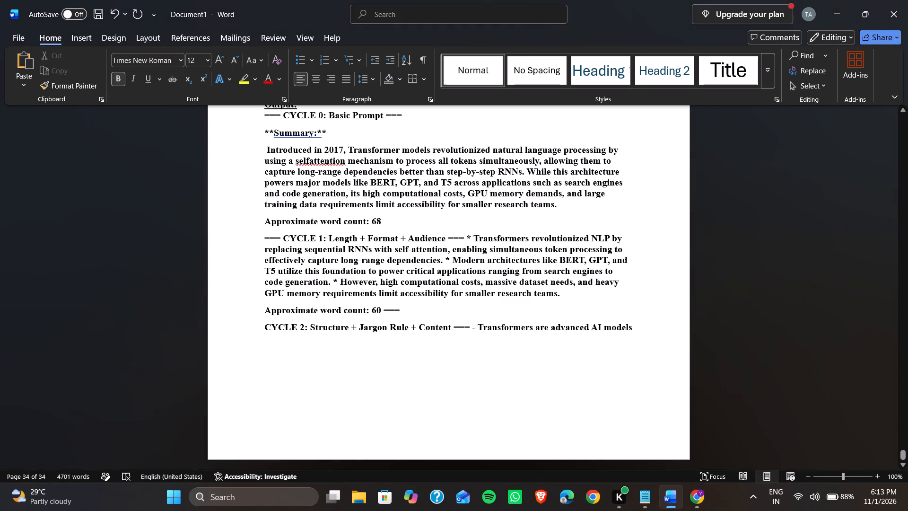
key("Return")
Complete Cycle 2's first bullet with the PDF text from "designed to process text" to "older sequential systems." and start a new line below.
key("alt+Tab")
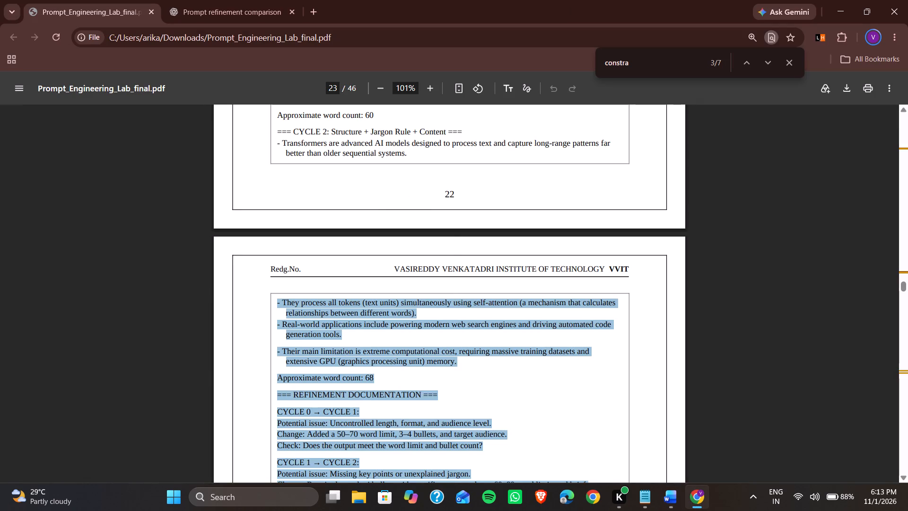
left_click_drag(412, 144, 409, 160)
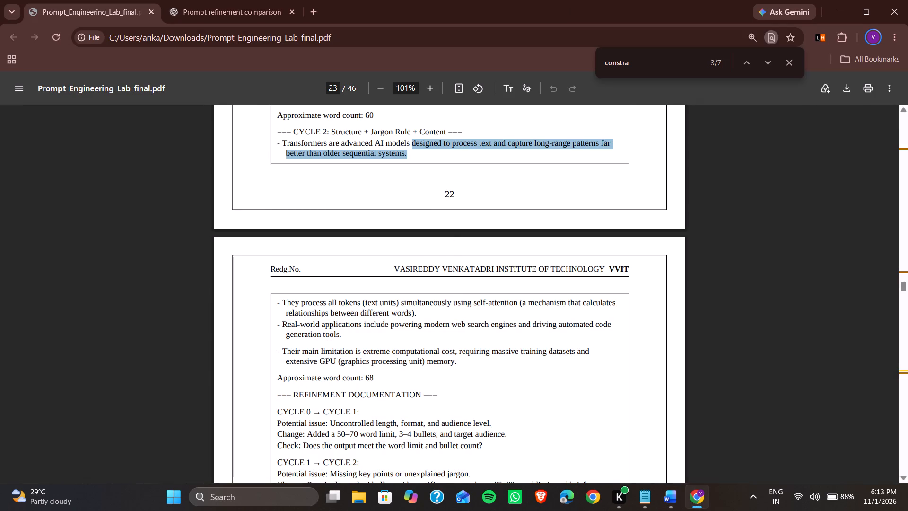
key("ctrl+c")
key("alt+Tab")
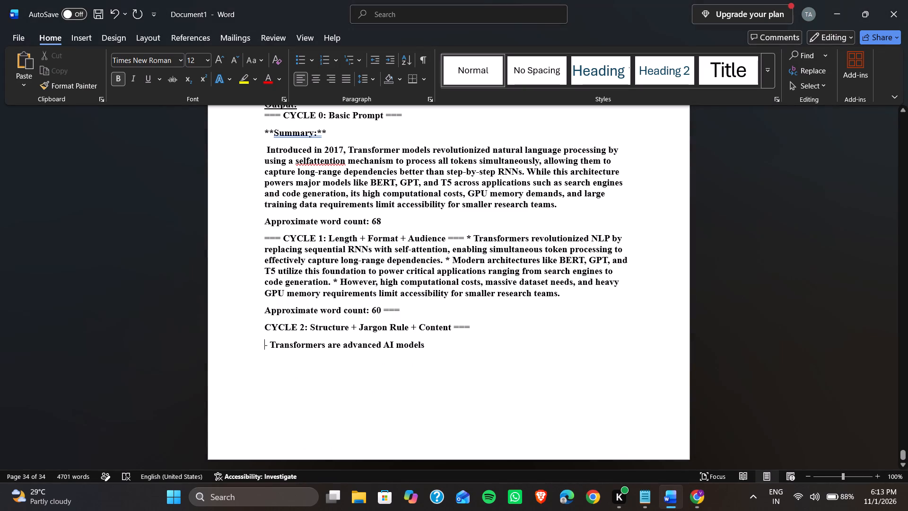
left_click(457, 340)
key("space")
key("ctrl+v")
key("Return")
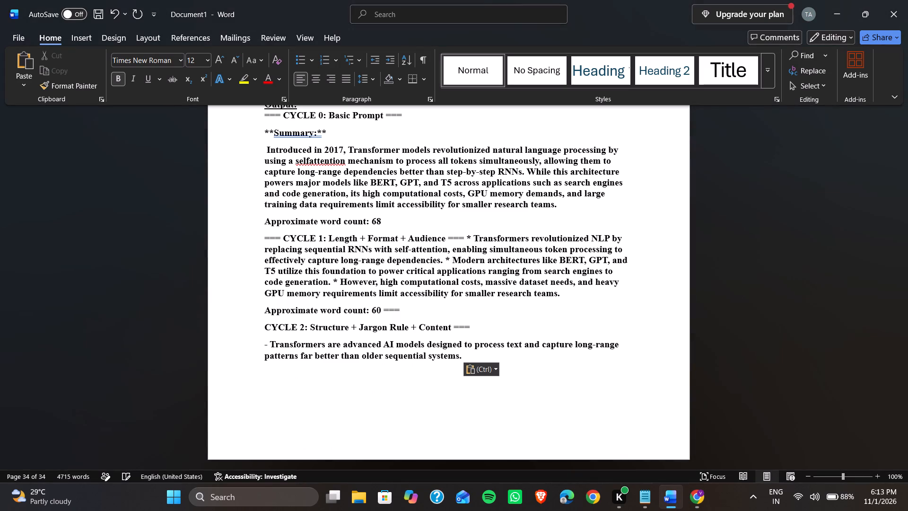
Copy the PDF page 23 output from "- They process all tokens" through "main limitation?" and paste it below Cycle 2's first bullet in Word.
key("alt+Tab")
left_click_drag(276, 302, 323, 434)
scroll(323, 434, "down", 2)
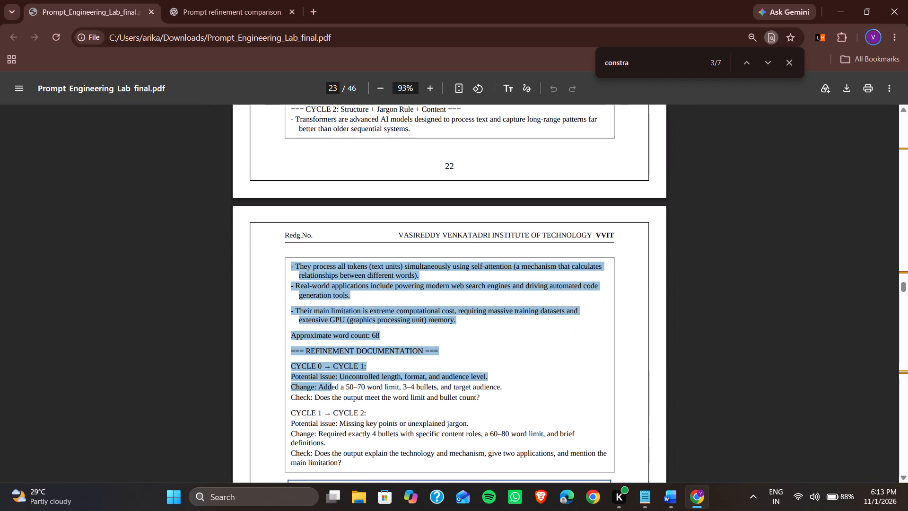
left_click(341, 462)
left_click(341, 462)
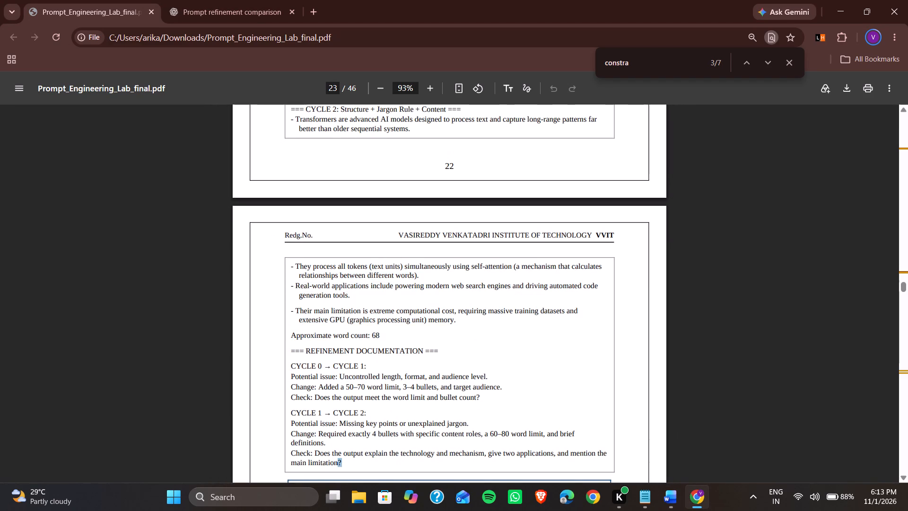
left_click(341, 465)
left_click_drag(341, 465, 286, 265)
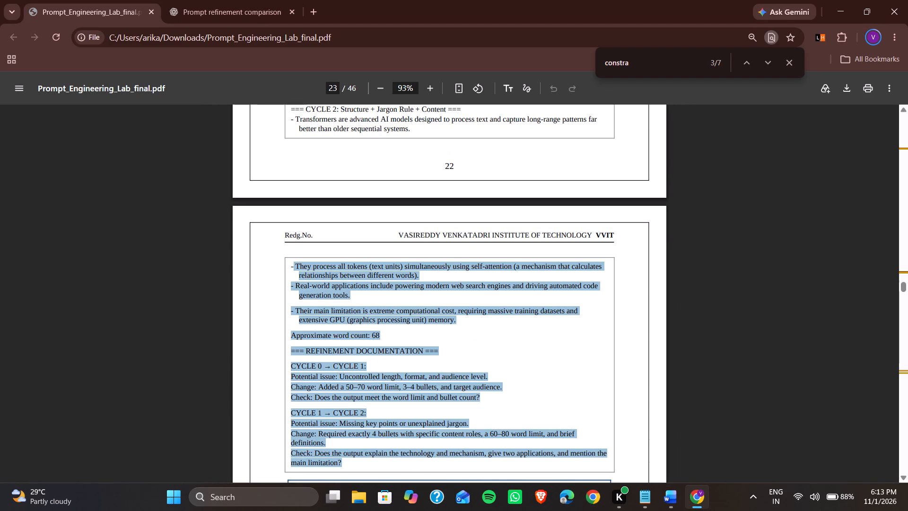
key("ctrl+c")
key("alt+Tab")
key("ctrl+v")
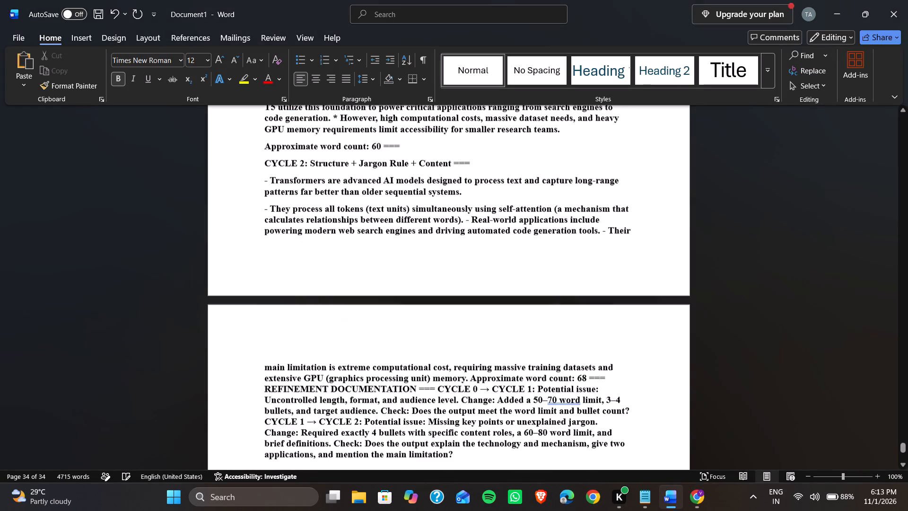
scroll(326, 308, "down", 2)
scroll(413, 278, "up", 1)
Start new lines before the "- Real-world applications" and "- Their main limitation" bullets in the pasted Word output, following the PDF layout.
key("alt+Tab")
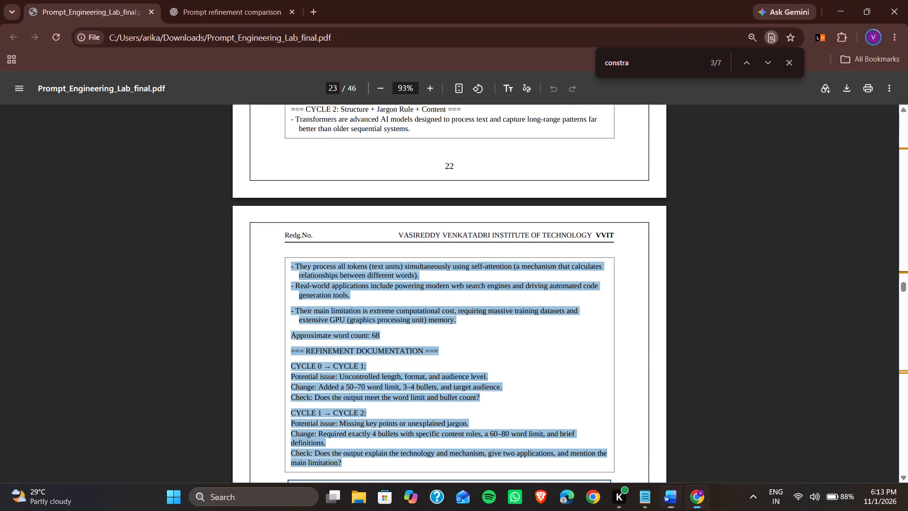
key("alt+Tab")
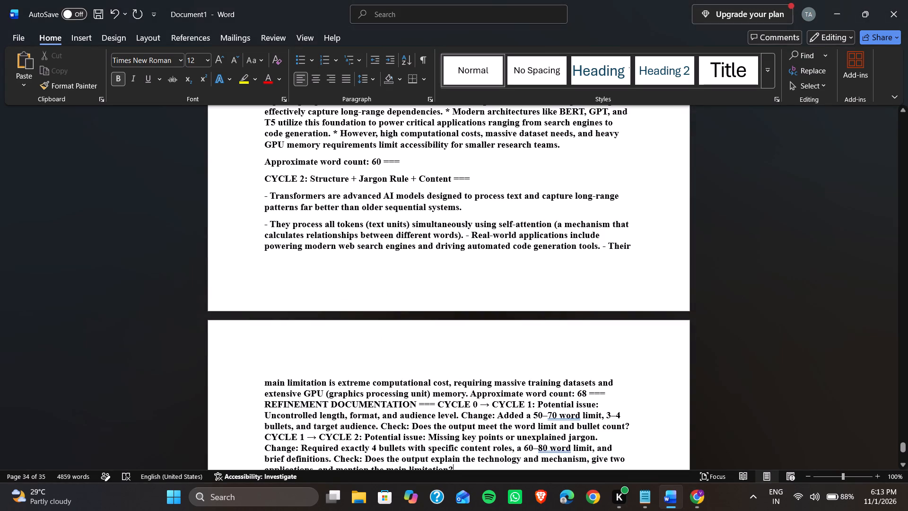
left_click(465, 234)
key("Return")
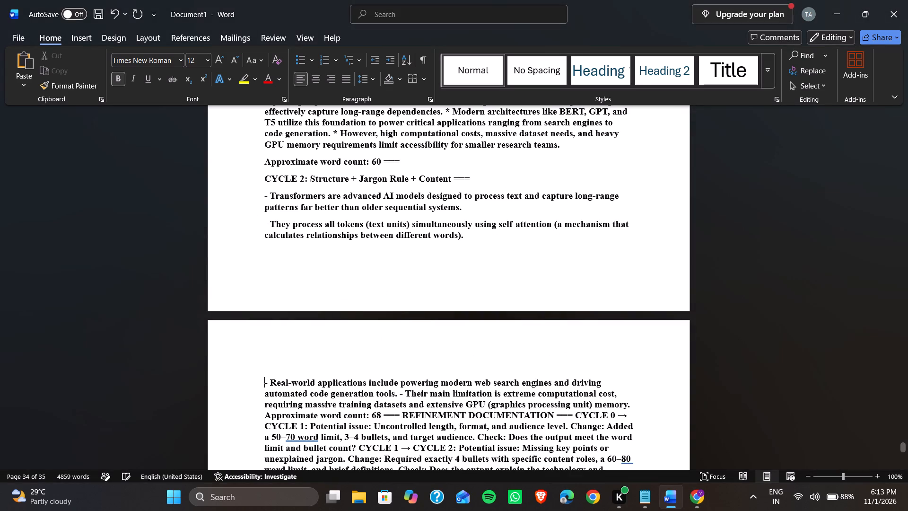
scroll(465, 234, "down", 2)
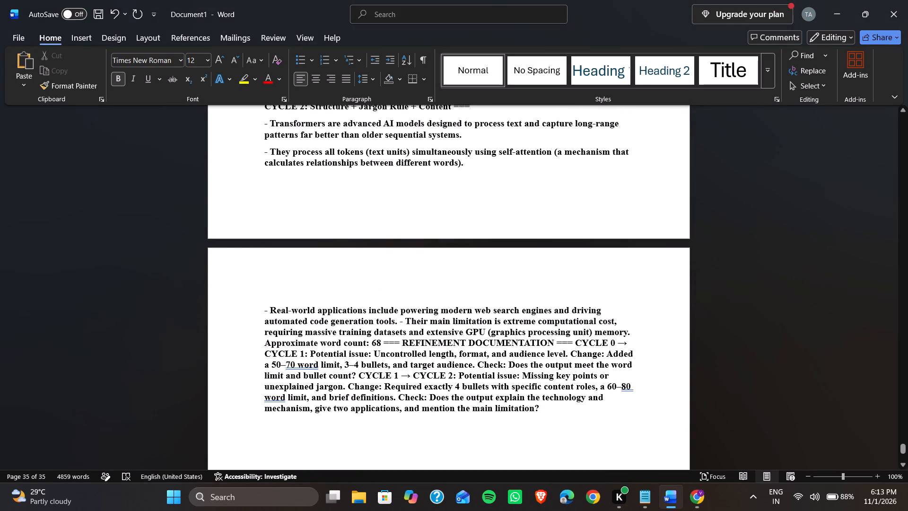
left_click(400, 317)
key("Return")
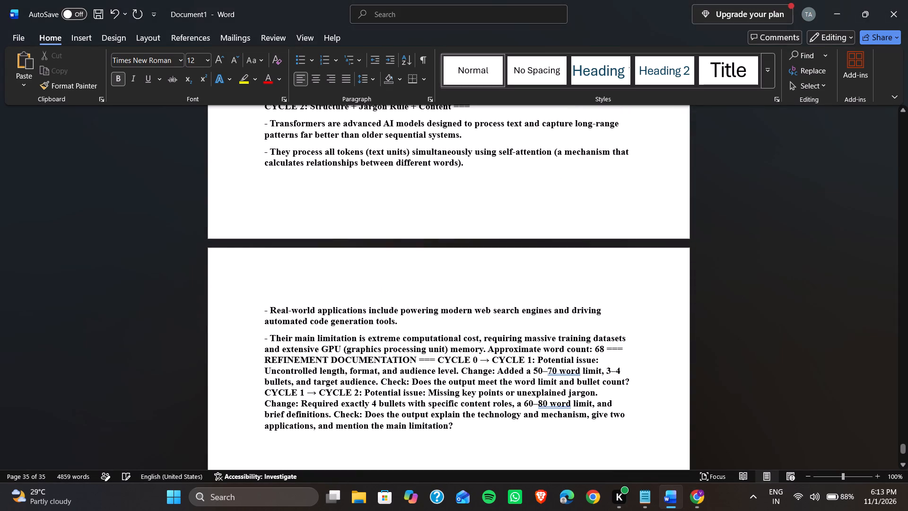
Start new lines before "Approximate word count: 68", "=== REFINEMENT DOCUMENTATION ===" and "CYCLE 0 → CYCLE 1:" in the Word output.
key("alt+Tab")
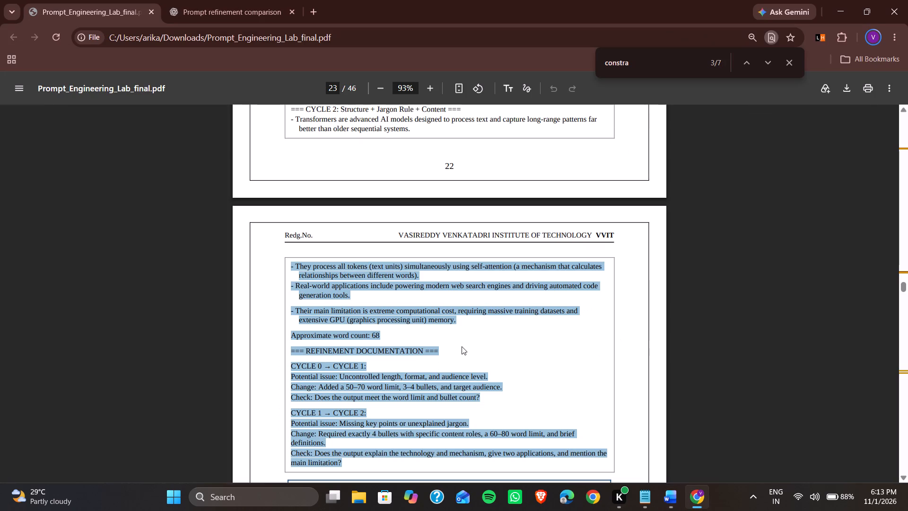
left_click(454, 343)
key("alt+Tab")
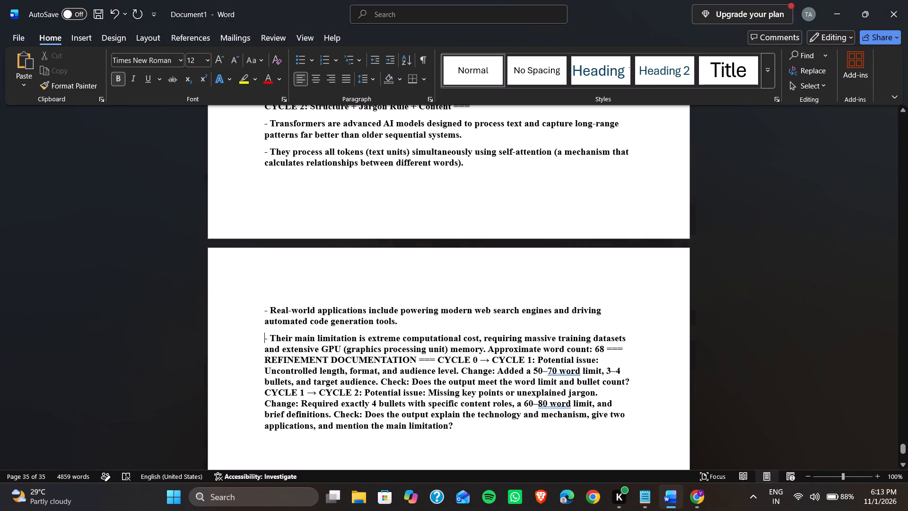
left_click(486, 354)
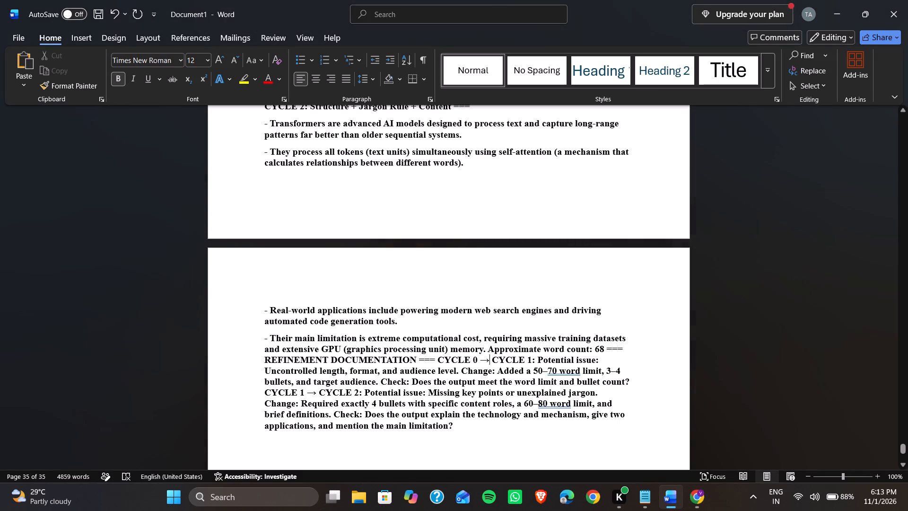
left_click(485, 349)
key("Return")
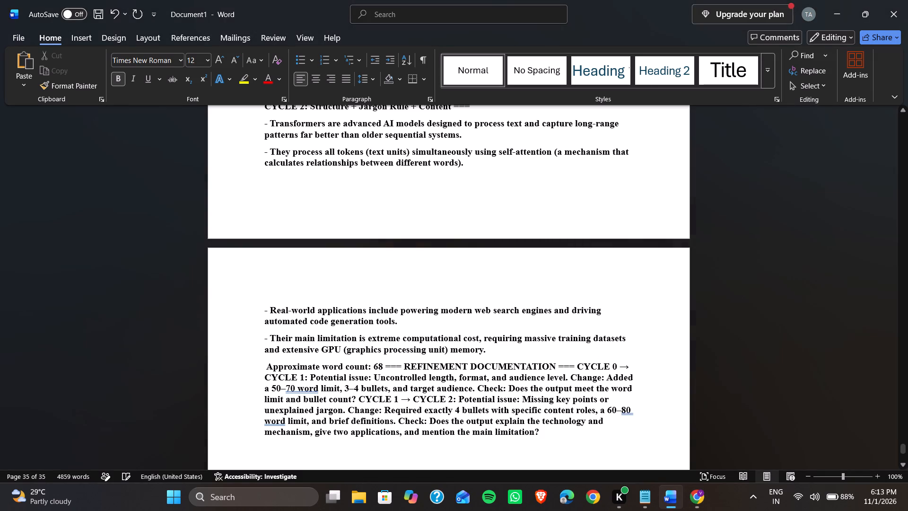
left_click(381, 363)
key("Return")
left_click(461, 361)
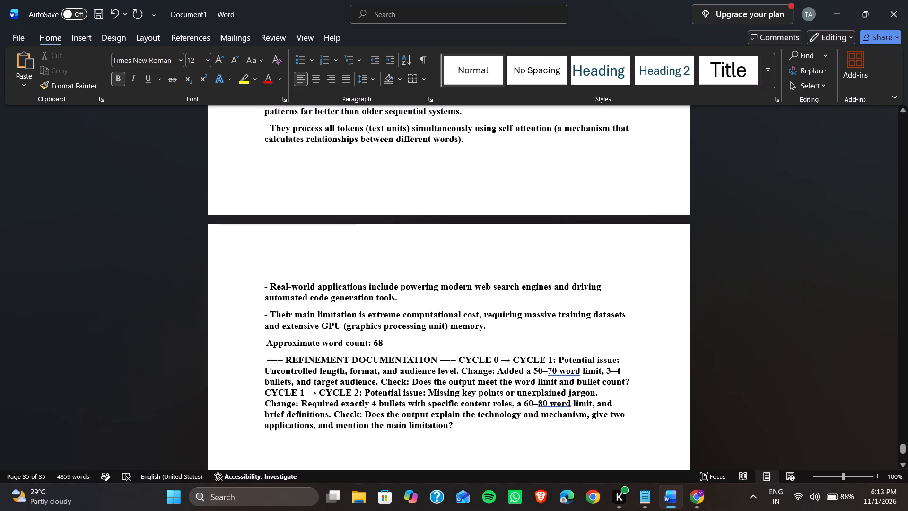
key("Return")
Put the CYCLE 0 → CYCLE 1 Potential issue, Change and Check entries on separate lines, and start a new line before "CYCLE 1 → CYCLE 2:".
scroll(461, 361, "down", 1)
key("alt+Tab")
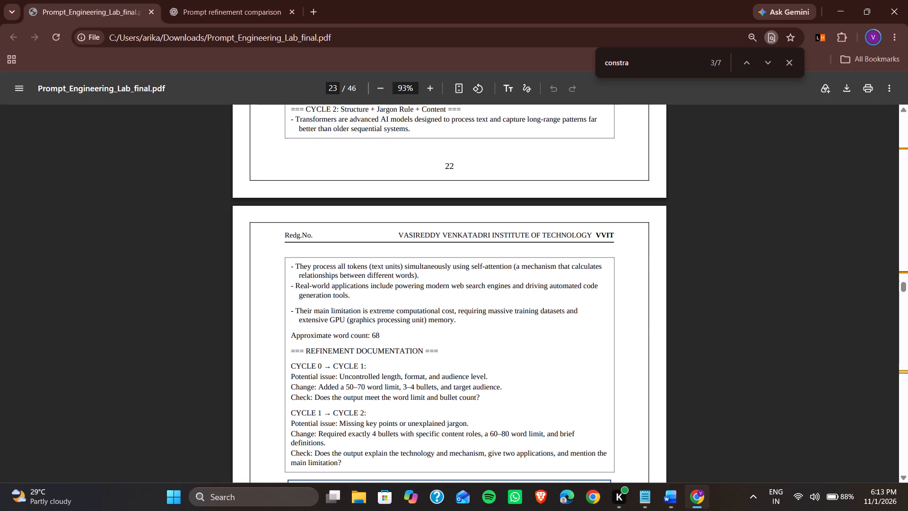
scroll(409, 361, "down", 1)
key("alt+Tab")
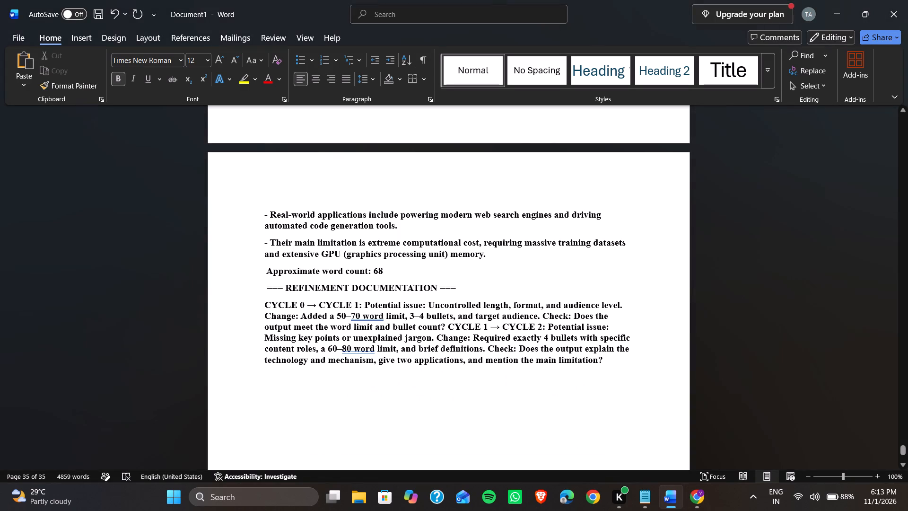
left_click(365, 304)
key("Return")
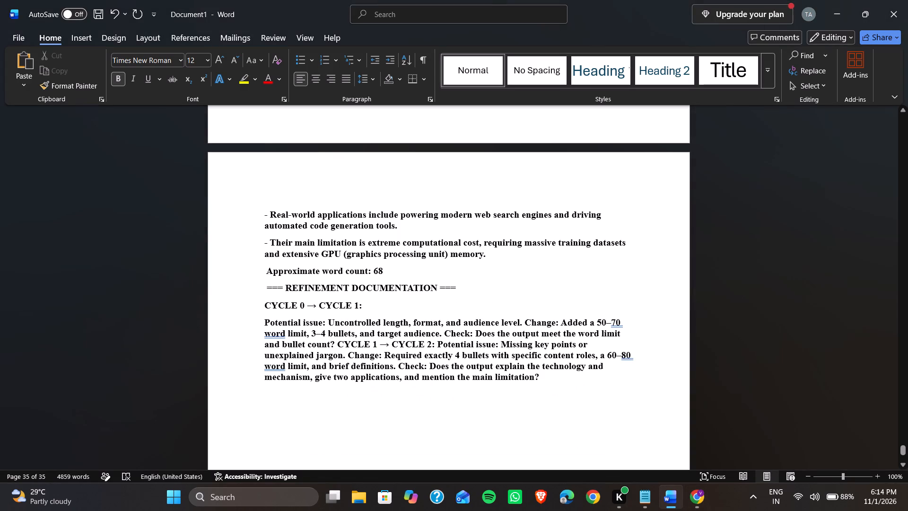
left_click(525, 321)
key("Return")
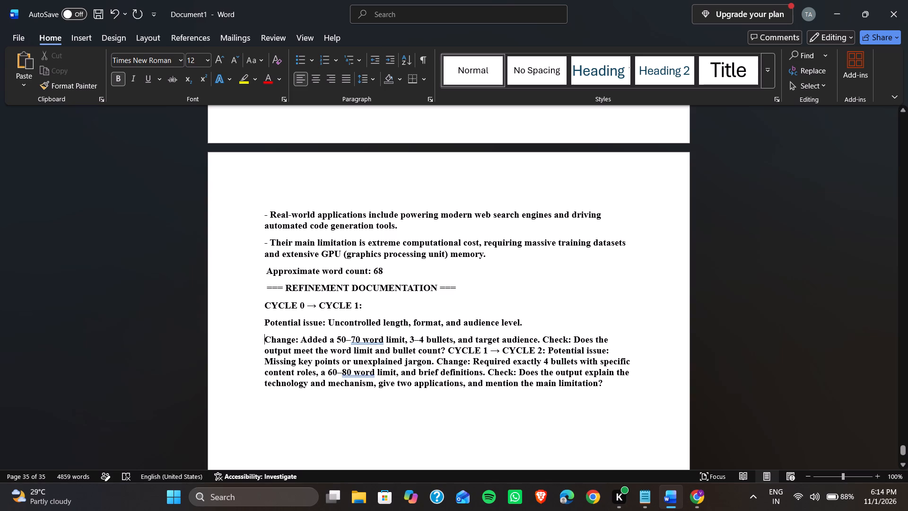
key("alt+Tab")
scroll(405, 350, "down", 2)
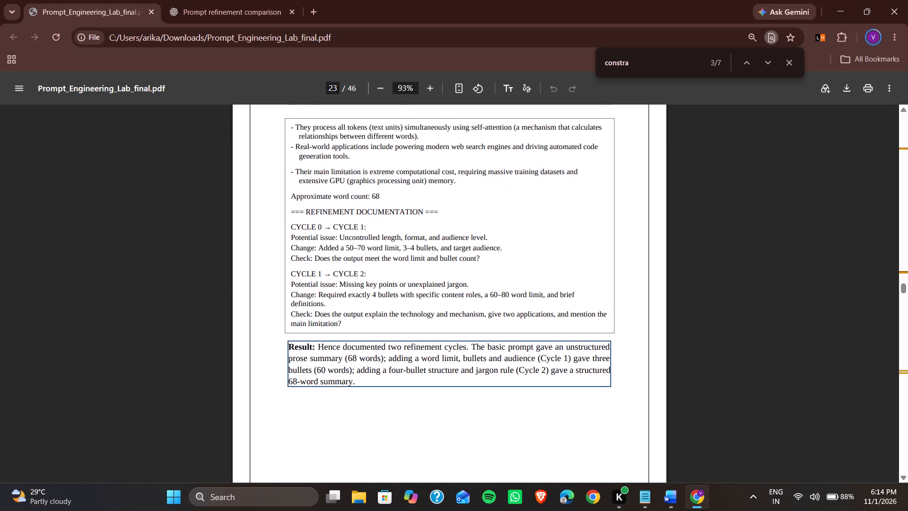
key("alt+Tab")
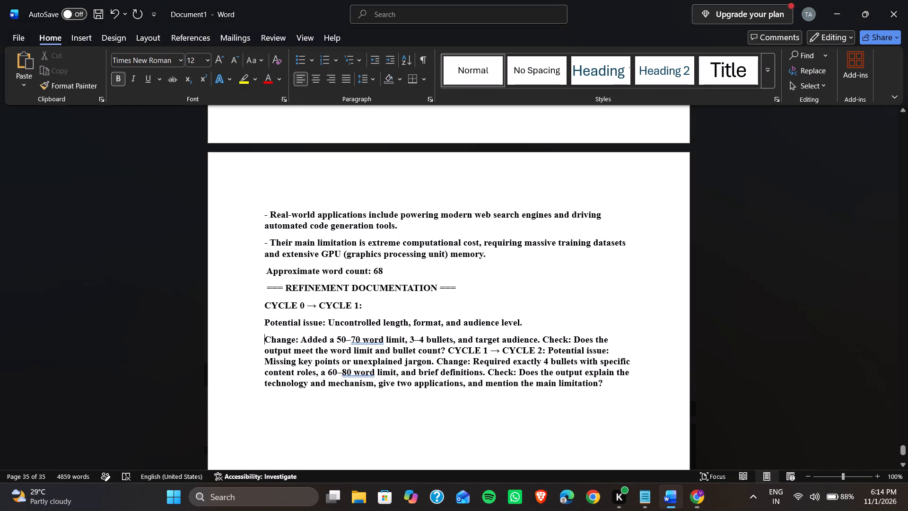
key("alt+Tab")
key("alt+Tab")
left_click(543, 336)
key("Return")
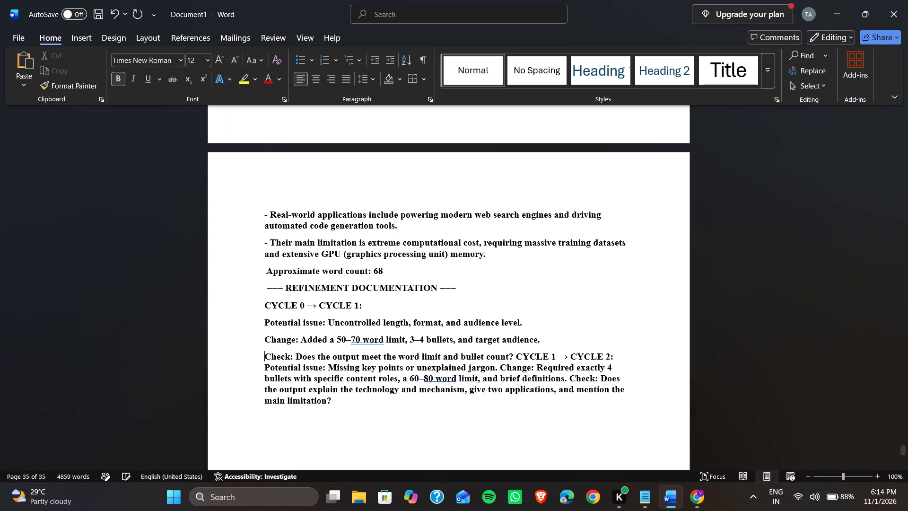
scroll(543, 336, "down", 1)
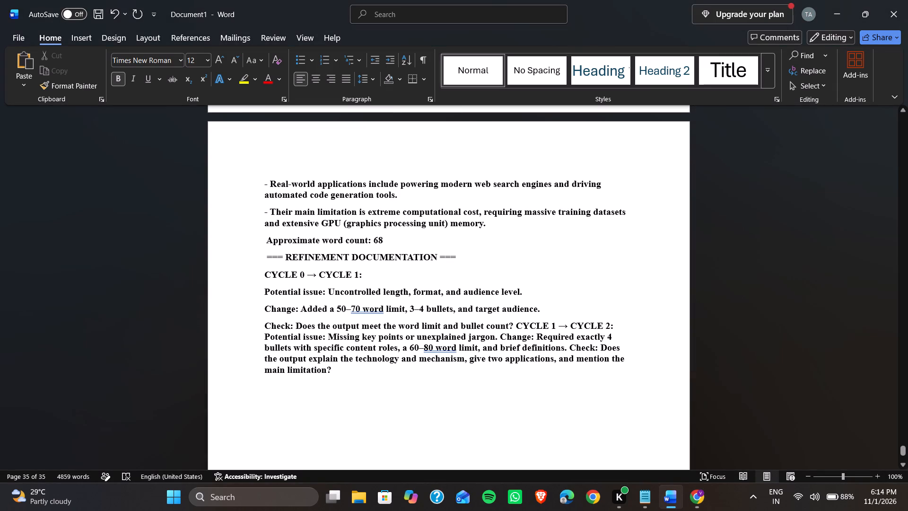
left_click(513, 326)
key("Return")
Put the Potential issue, Change and Check entries under CYCLE 1 → CYCLE 2 on separate lines in Word, as in the PDF.
key("alt+Tab")
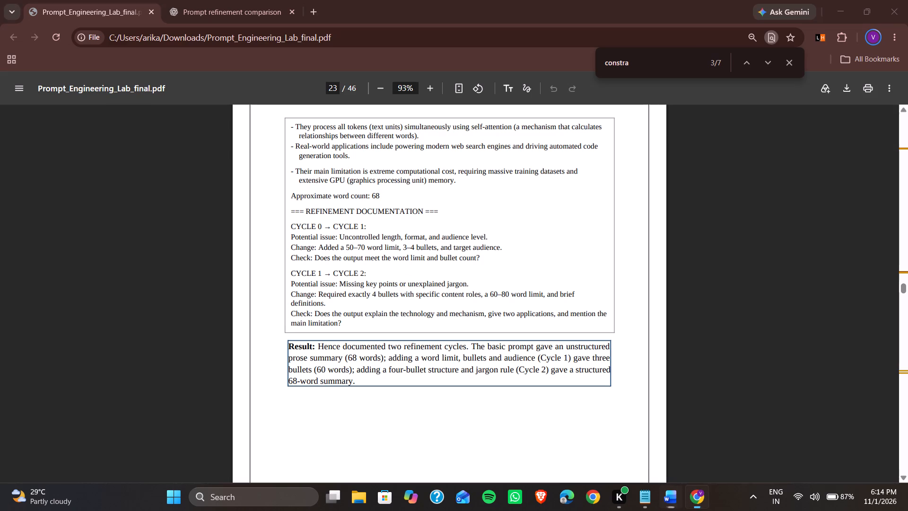
key("alt+Tab")
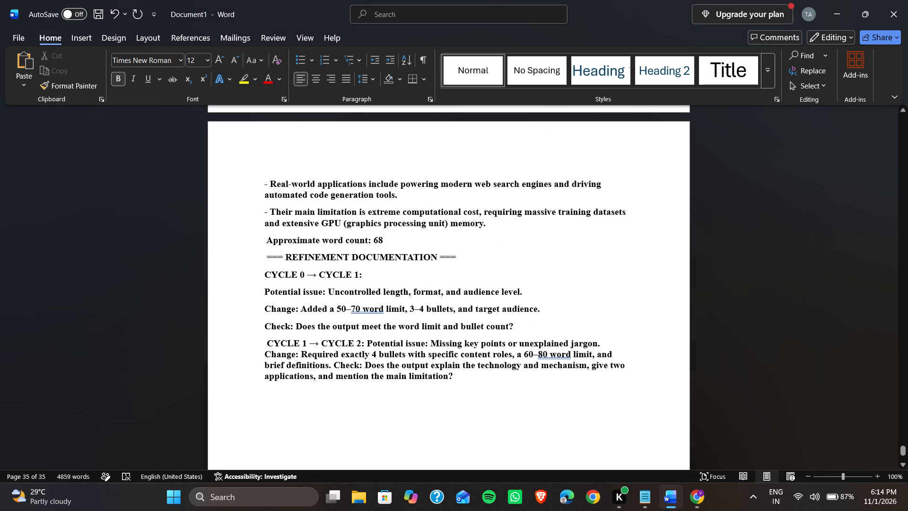
left_click(365, 342)
key("Return")
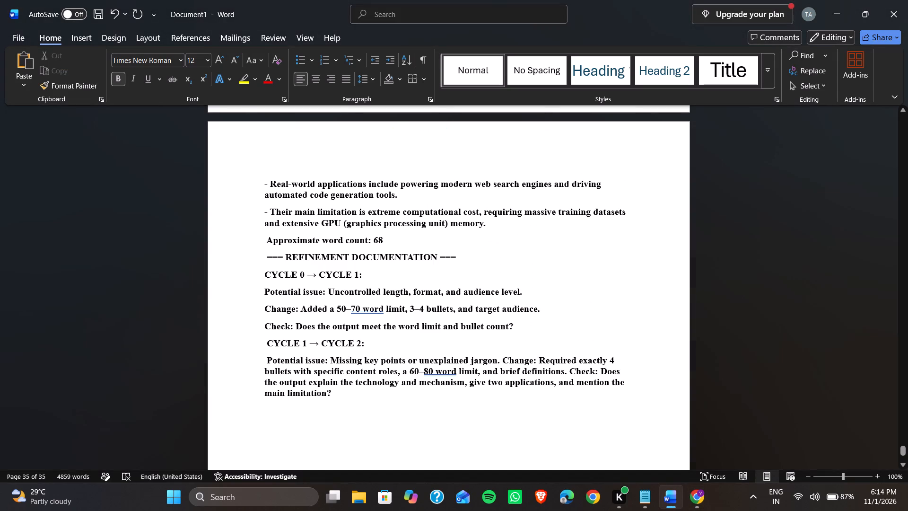
left_click(505, 363)
key("Return")
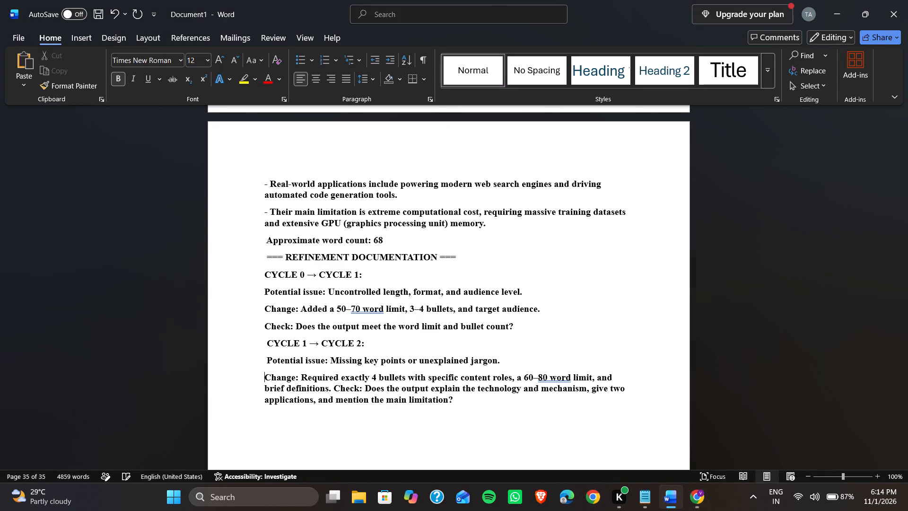
left_click(331, 392)
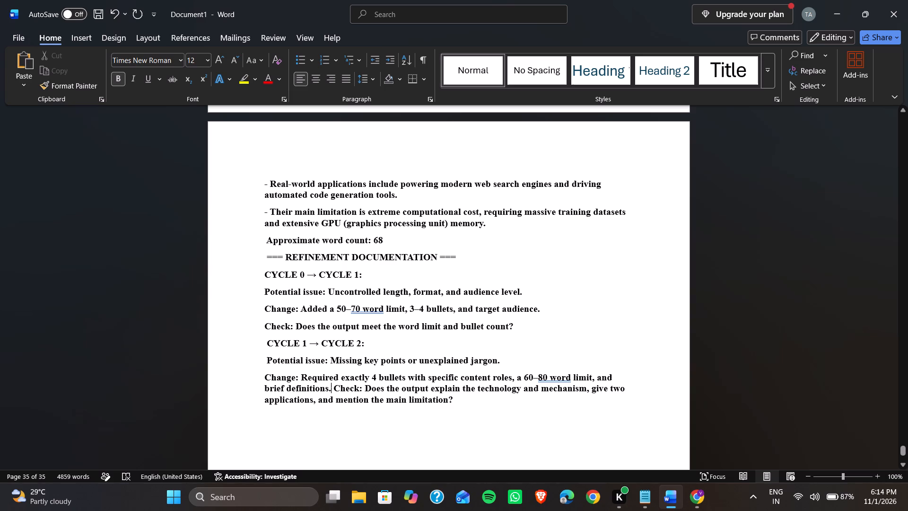
key("Return")
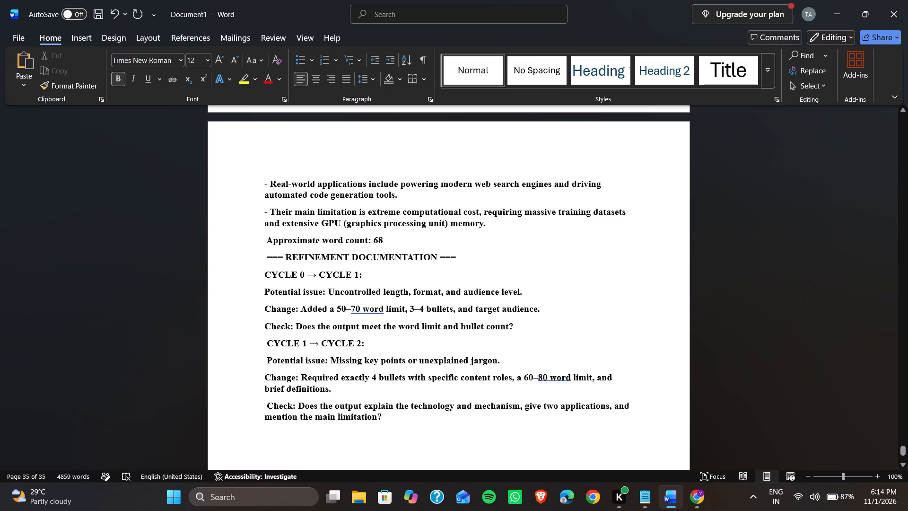
Copy the Result paragraph on the two refinement cycles from the lab PDF and paste it below the refinement documentation in Word.
key("alt+Tab")
scroll(445, 444, "down", 1)
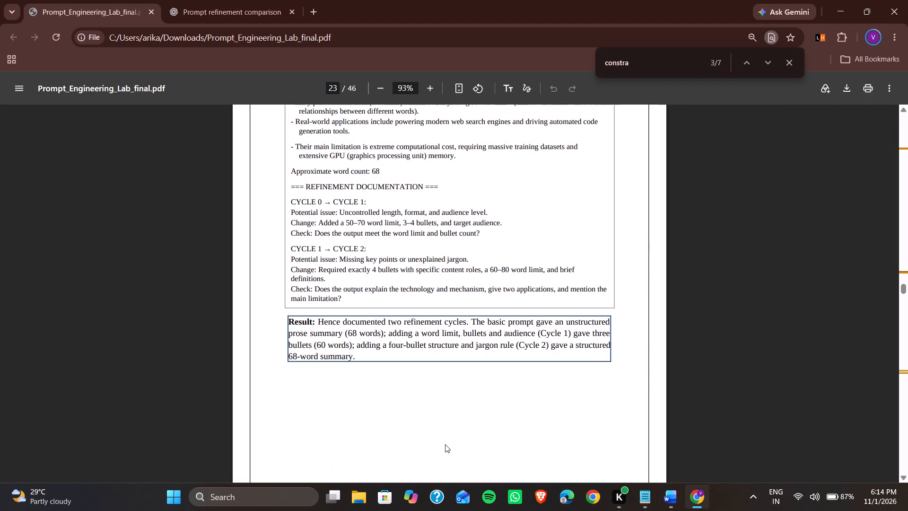
scroll(445, 444, "down", 1)
key("alt+Tab")
scroll(341, 417, "down", 1)
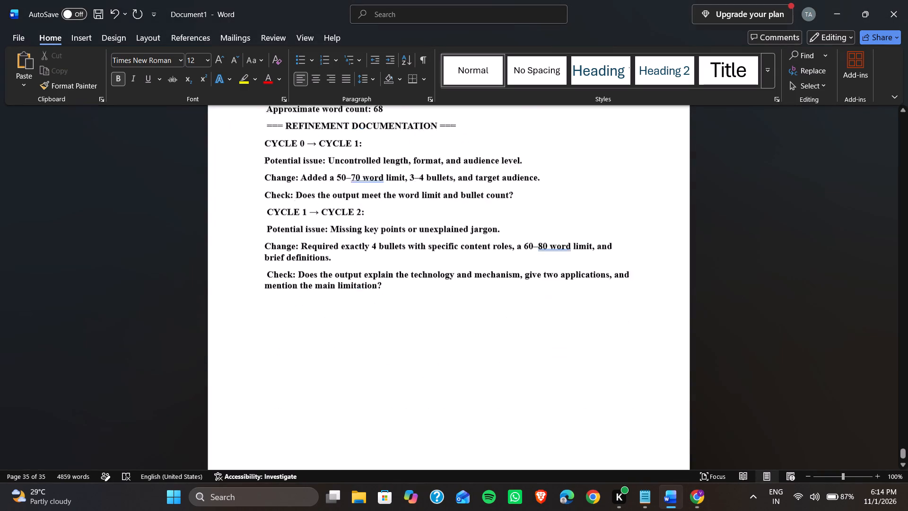
scroll(341, 417, "down", 1)
key("alt+Tab")
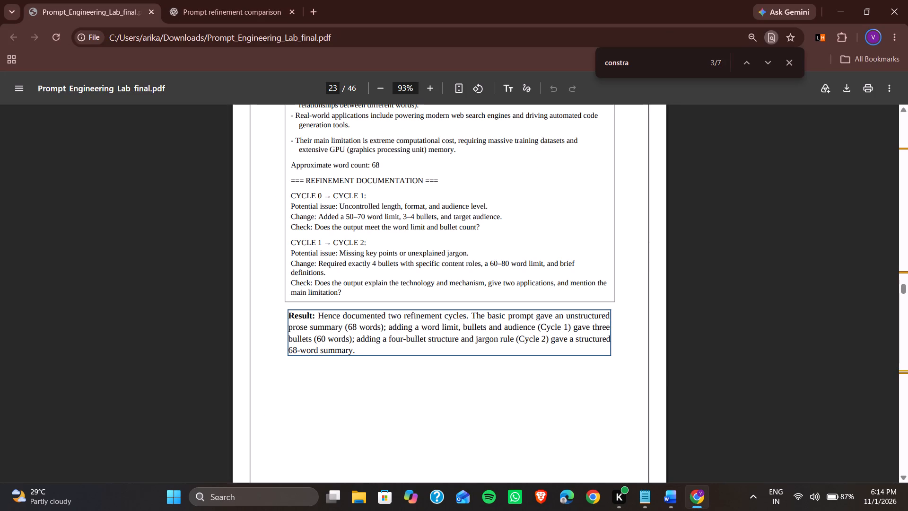
left_click_drag(352, 353, 268, 311)
key("ctrl+c")
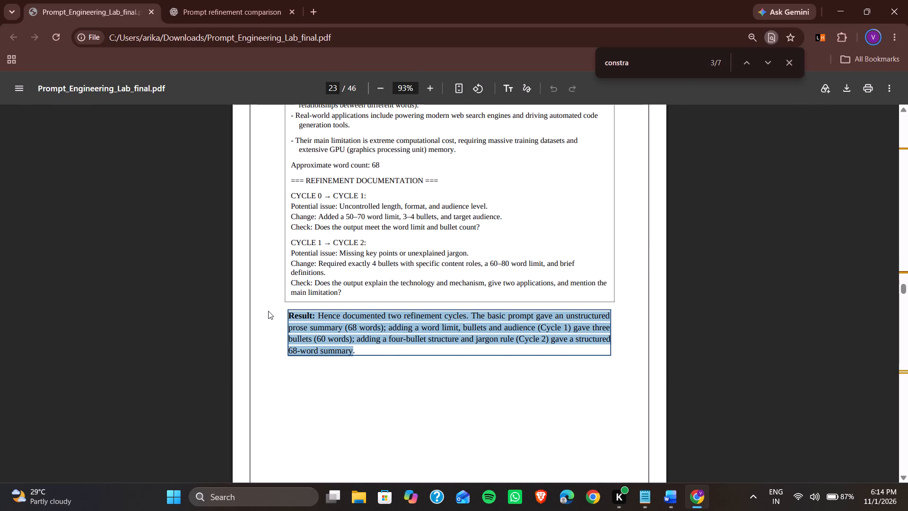
key("alt+Tab")
left_click(302, 241)
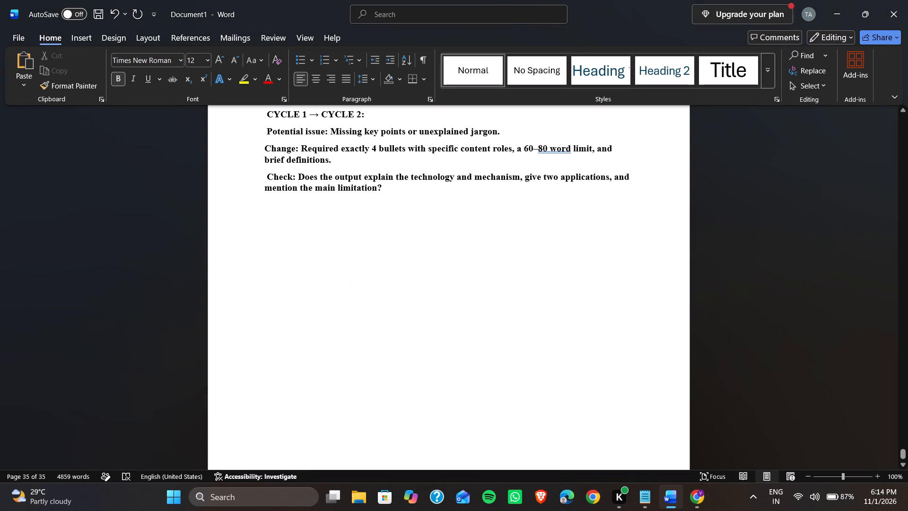
key("End")
key("Return")
key("ctrl+v")
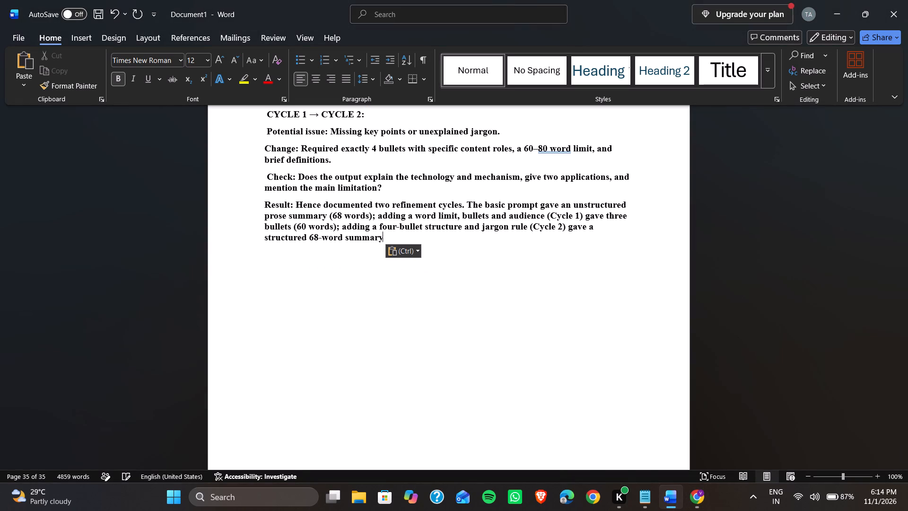
Underline the word "Result" at the start of the pasted paragraph.
double_click(282, 207)
key("ctrl+u")
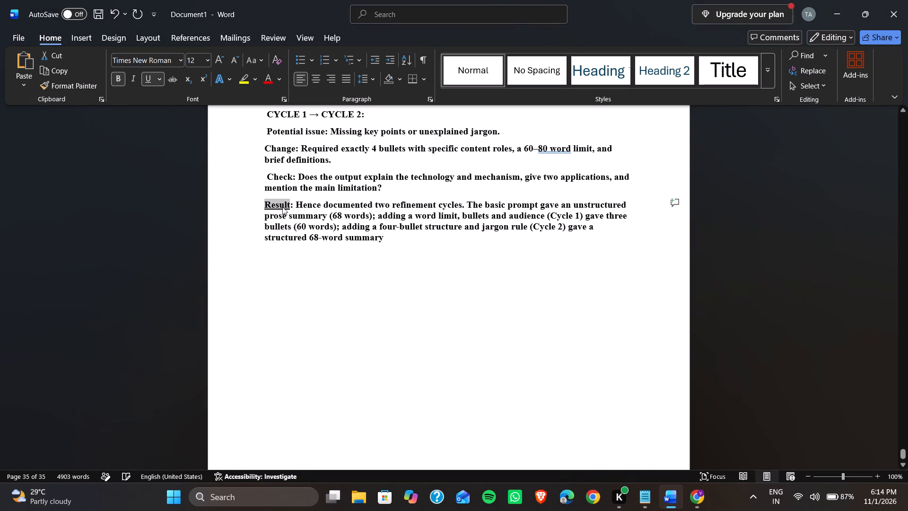
left_click(282, 207)
left_click(333, 287)
Remove the space after paragraphs throughout the entire Word document.
scroll(333, 287, "down", 2)
scroll(333, 287, "up", 19)
scroll(333, 287, "up", 3)
key("ctrl+a")
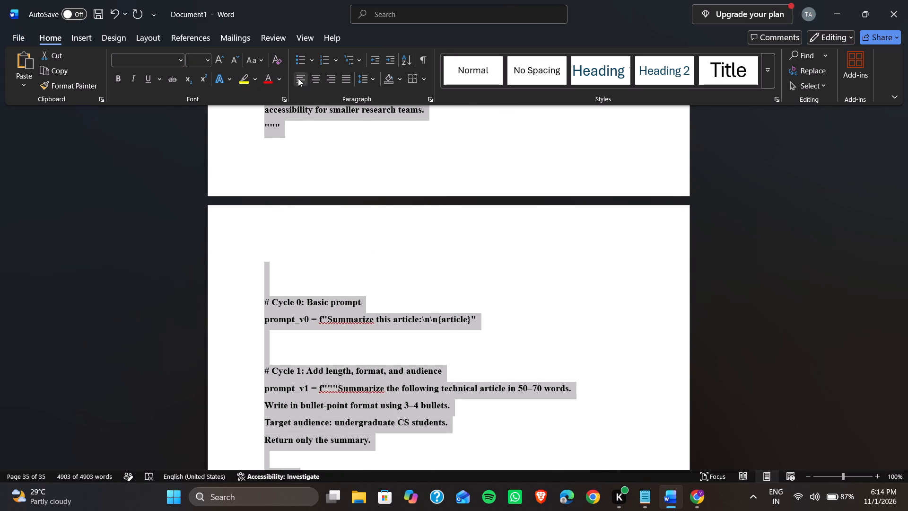
left_click(375, 77)
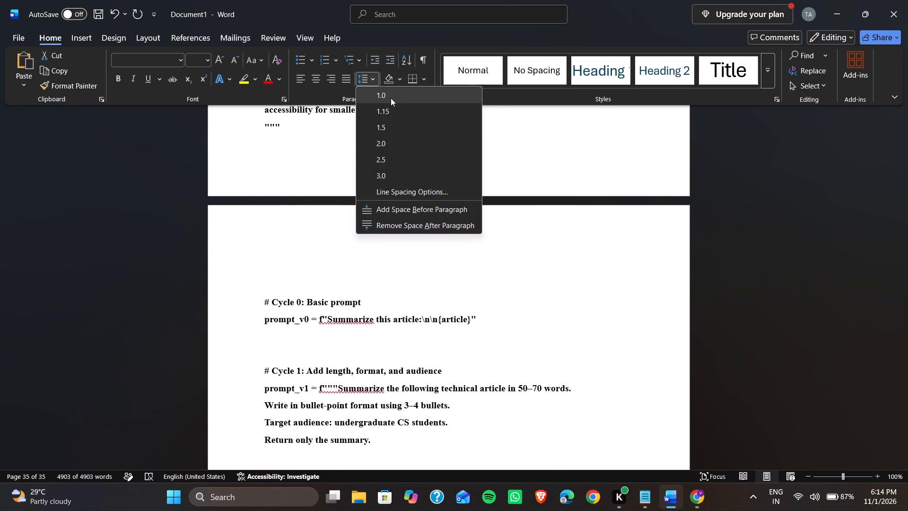
left_click(407, 225)
left_click(388, 244)
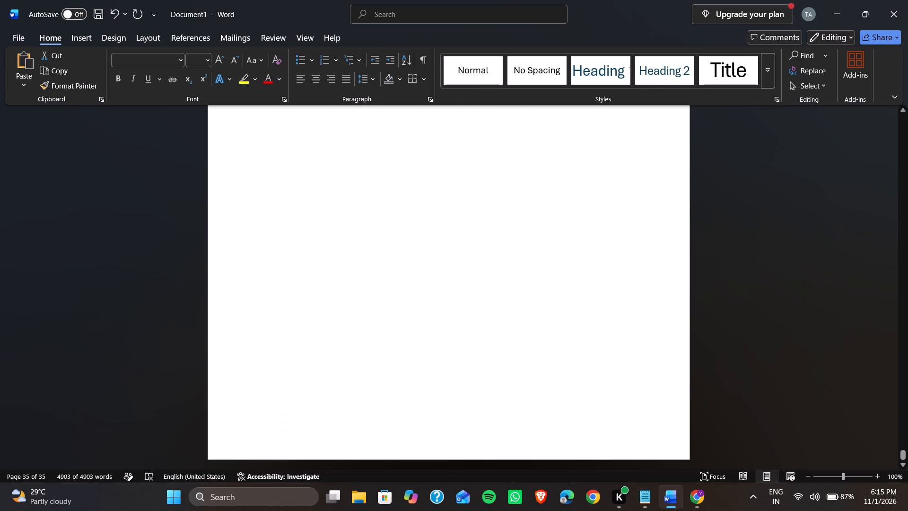
Insert a blank line between the CYCLE 1 → CYCLE 2 Check entry and the final Result paragraph.
scroll(388, 244, "up", 2)
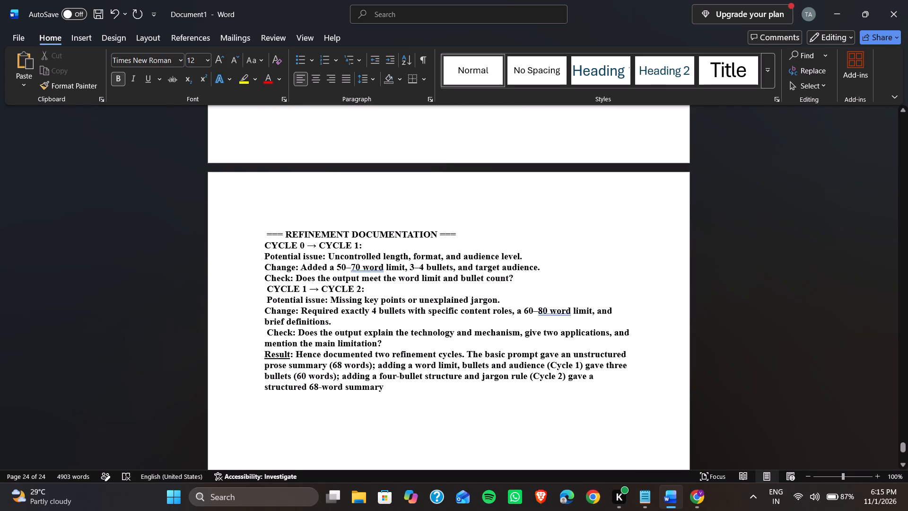
left_click(384, 342)
key("Return")
Add blank lines after the "Hello, world!" output so experiment 2's role-based and negative prompting title starts on a new page.
scroll(384, 342, "up", 11)
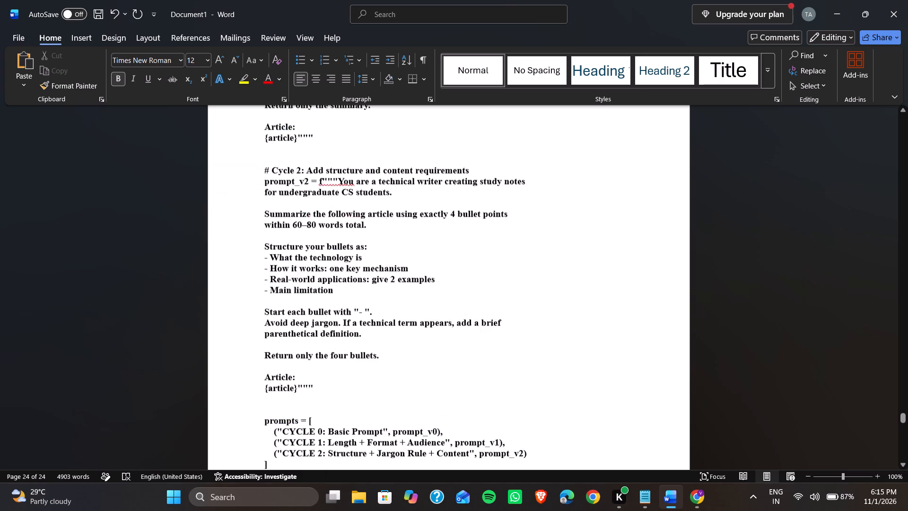
scroll(384, 342, "up", 3)
scroll(384, 342, "up", 20)
scroll(384, 342, "up", 20)
scroll(384, 342, "up", 13)
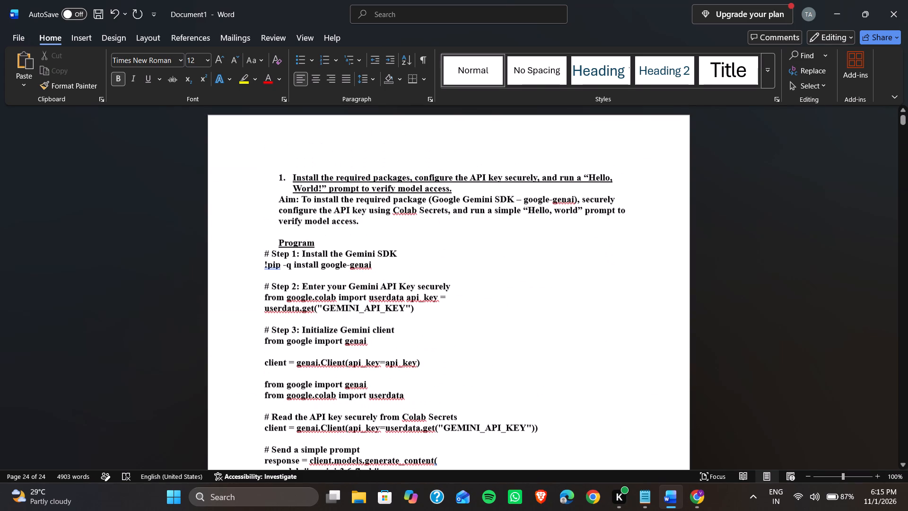
scroll(384, 342, "down", 3)
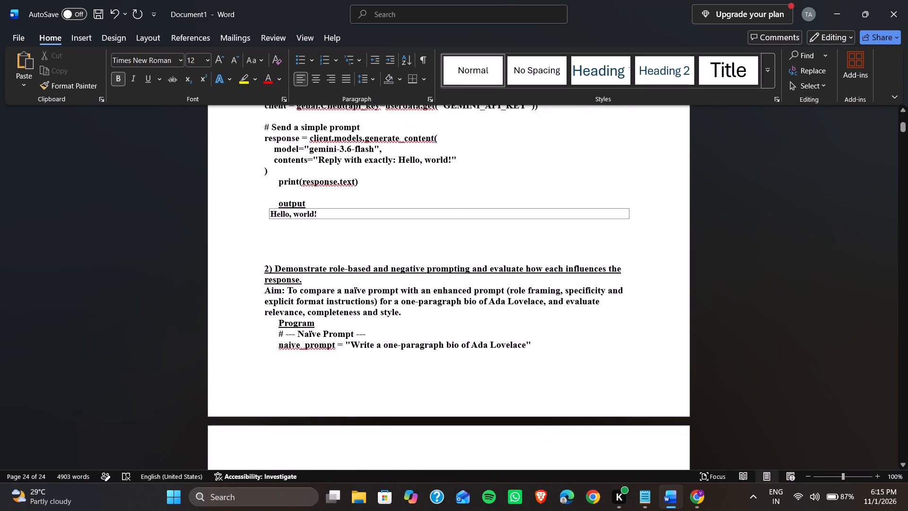
left_click(289, 227)
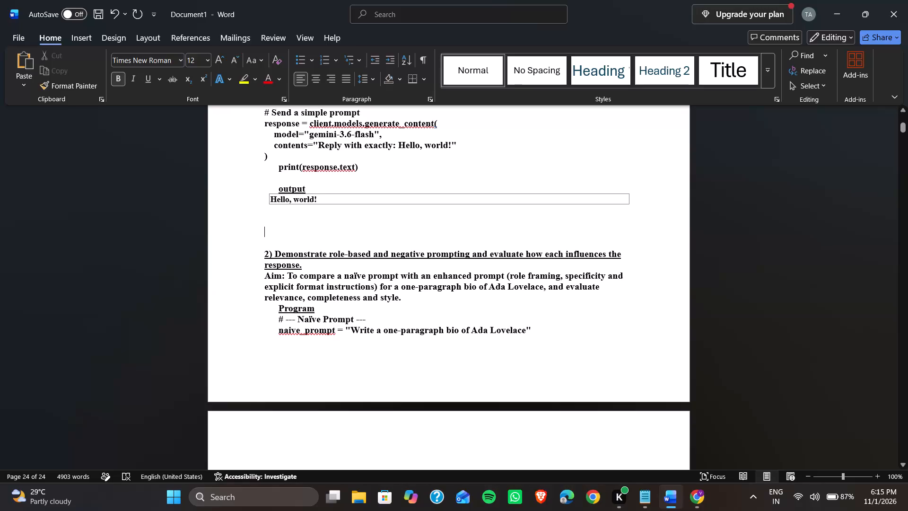
key("Return")
key("Return")
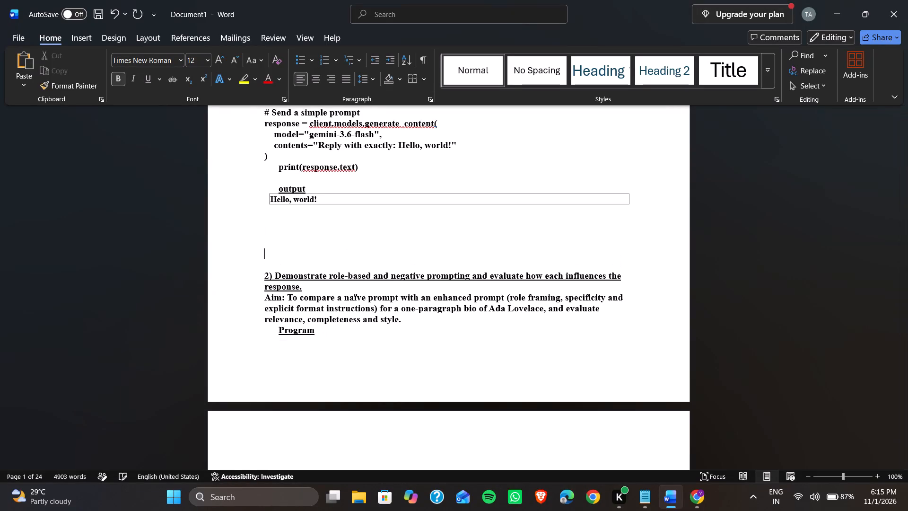
key("Return")
key("Return")
key("Return")
key("Return")
key("Return")
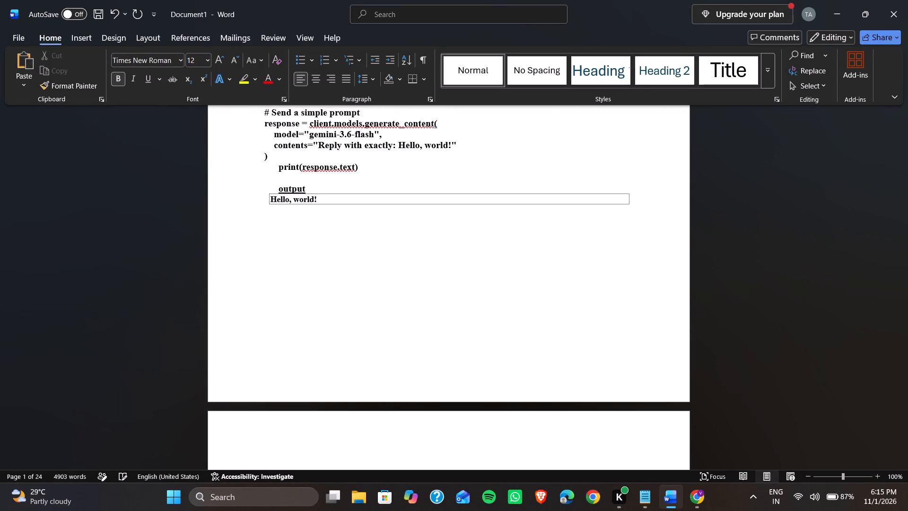
Add blank lines after experiment 2's Result so the "Compare a naïve prompt with an enhanced prompt" title starts on a new page.
scroll(289, 227, "down", 5)
scroll(350, 265, "down", 2)
left_click(305, 192)
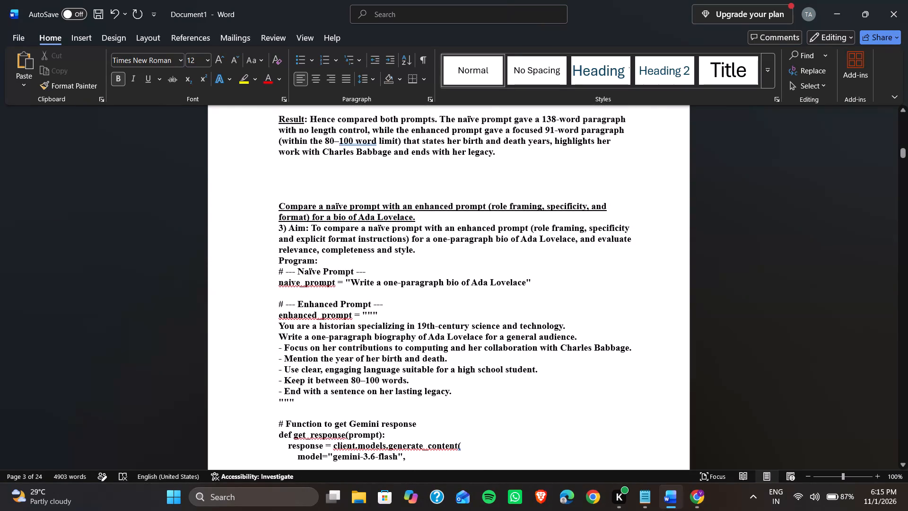
key("Return")
key("Return")
key("Return")
key("Return")
key("Return")
key("Return")
key("Return")
key("Return")
key("Return")
key("Return")
key("Return")
key("Return")
key("Return")
key("Return")
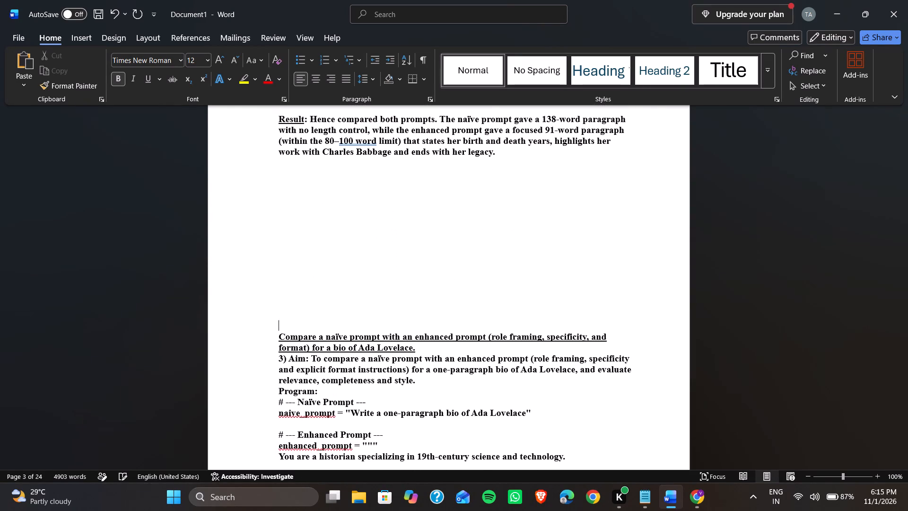
key("Return")
key("Return")
key("Return")
key("Return")
key("Return")
key("Return")
key("Return")
key("Return")
key("Return")
key("Return")
key("Return")
key("Return")
key("Return")
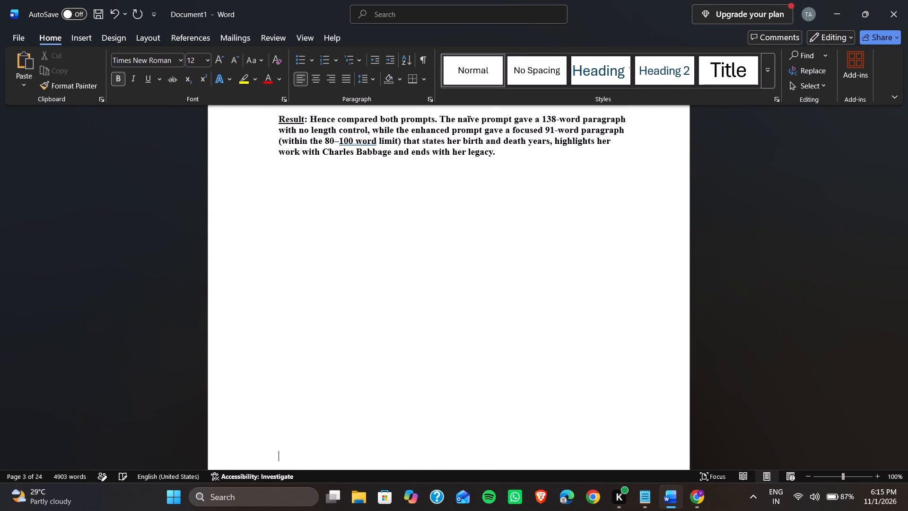
key("Return")
key("Return")
key("BackSpace")
key("BackSpace")
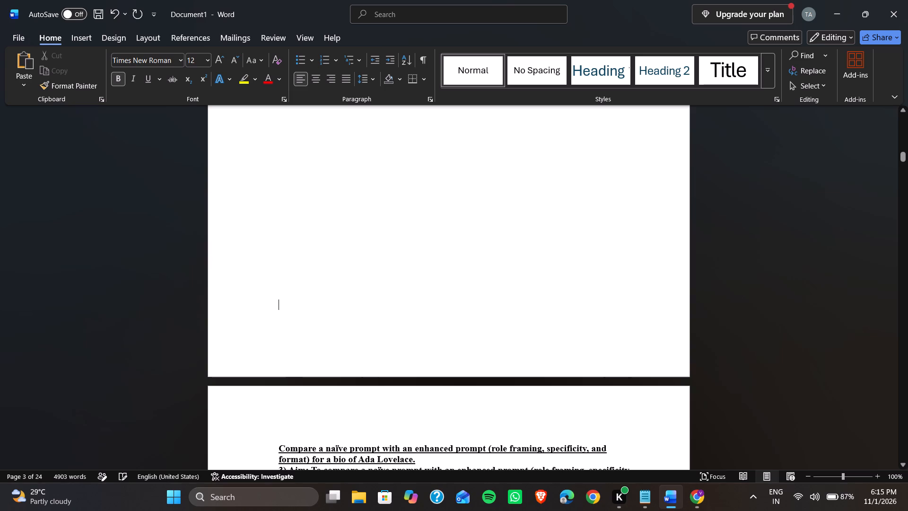
key("BackSpace")
key("BackSpace")
key("Return")
Add blank lines after experiment 3's Result to push the "Build a simple LCEL chain that summarizes a given text." title to a new page.
scroll(305, 192, "down", 4)
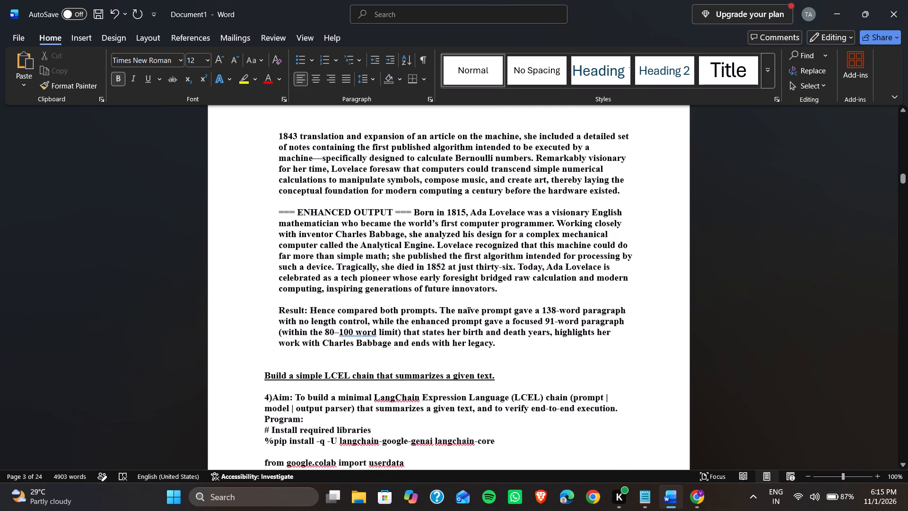
scroll(350, 252, "down", 1)
left_click(285, 273)
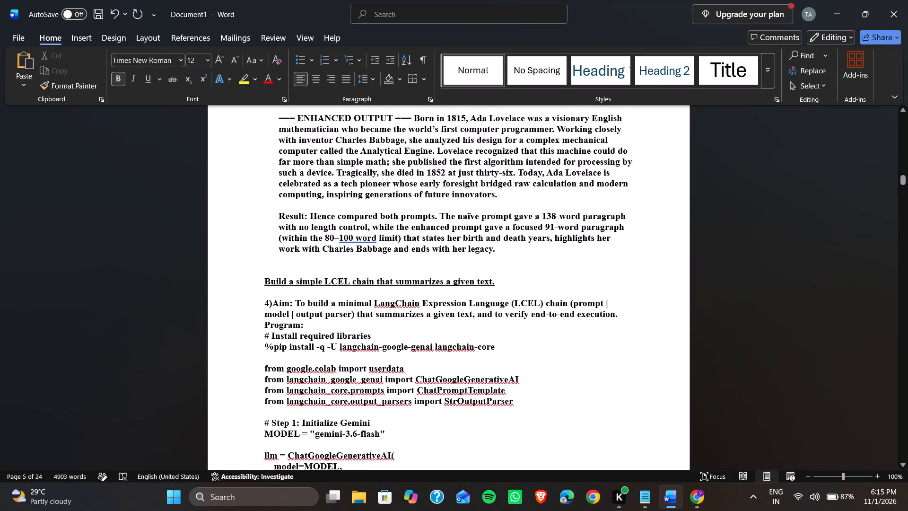
key("Return")
key("Return")
key("Return")
key("Return")
key("Return")
key("Return")
key("Return")
key("Return")
key("Return")
key("Return")
key("Return")
key("Return")
key("Return")
key("Return")
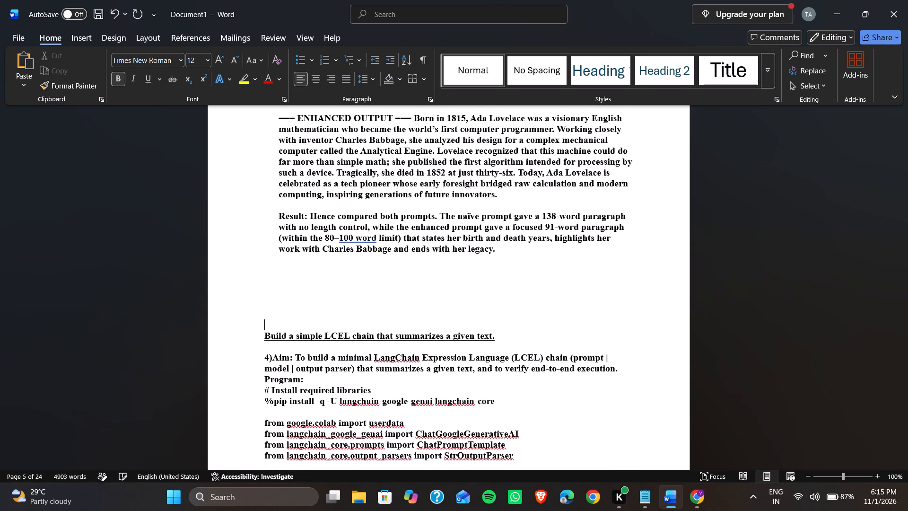
key("Return")
key("Return")
key("Return")
key("Return")
key("Return")
key("Return")
key("Return")
scroll(285, 273, "down", 1)
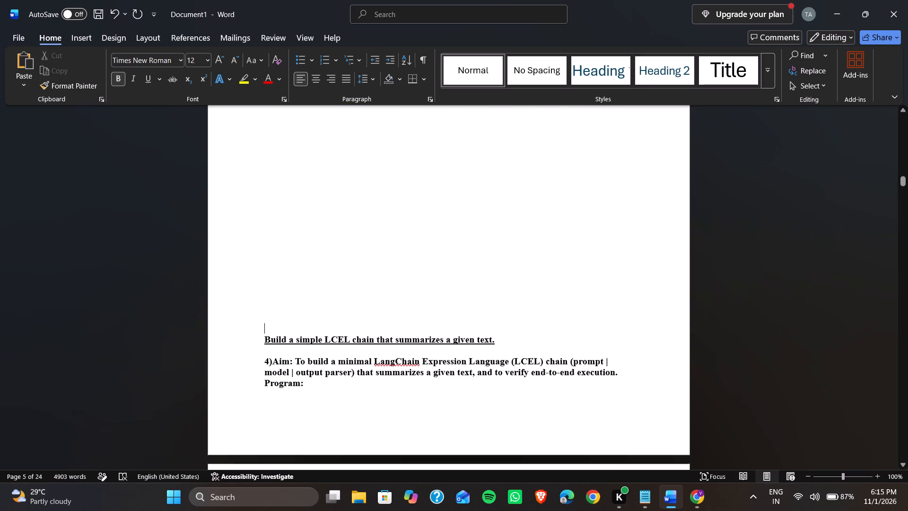
scroll(285, 273, "down", 1)
key("Return")
key("Return")
key("Return")
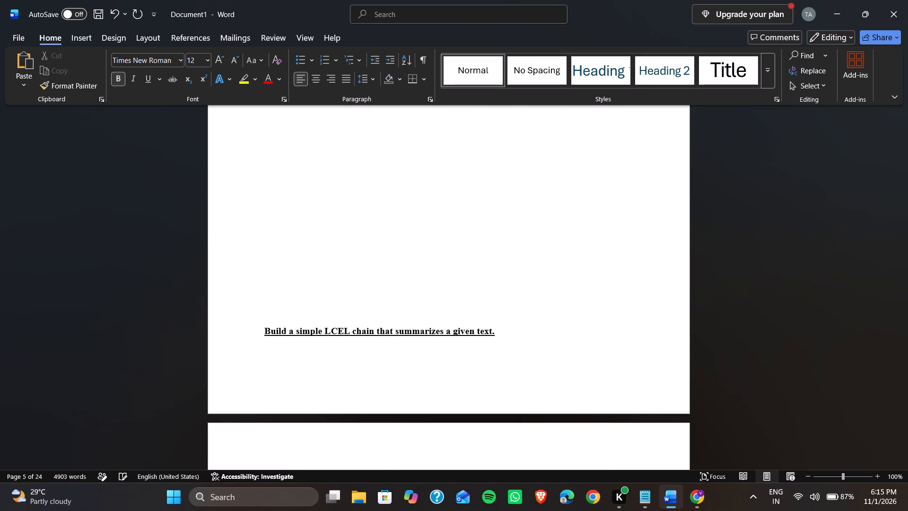
key("Return")
key("Return")
Review the layout and page breaks of the LCEL chain experiment's program, output and result.
scroll(285, 273, "down", 3)
scroll(342, 350, "down", 1)
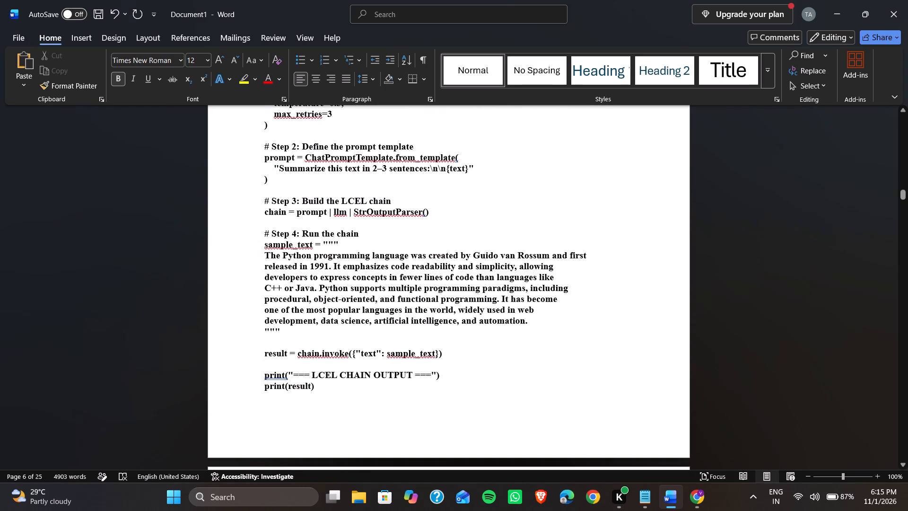
left_click(350, 378)
scroll(425, 350, "up", 2)
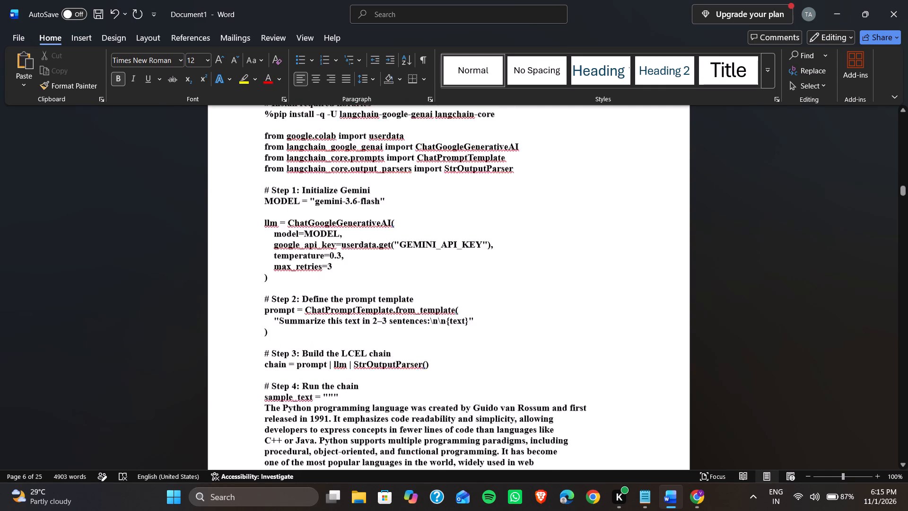
scroll(425, 350, "up", 1)
scroll(425, 350, "down", 4)
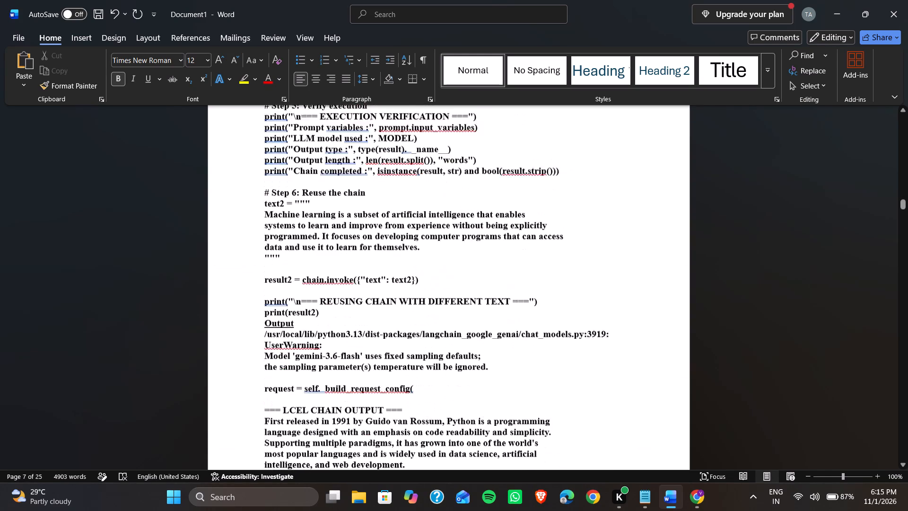
scroll(425, 350, "down", 2)
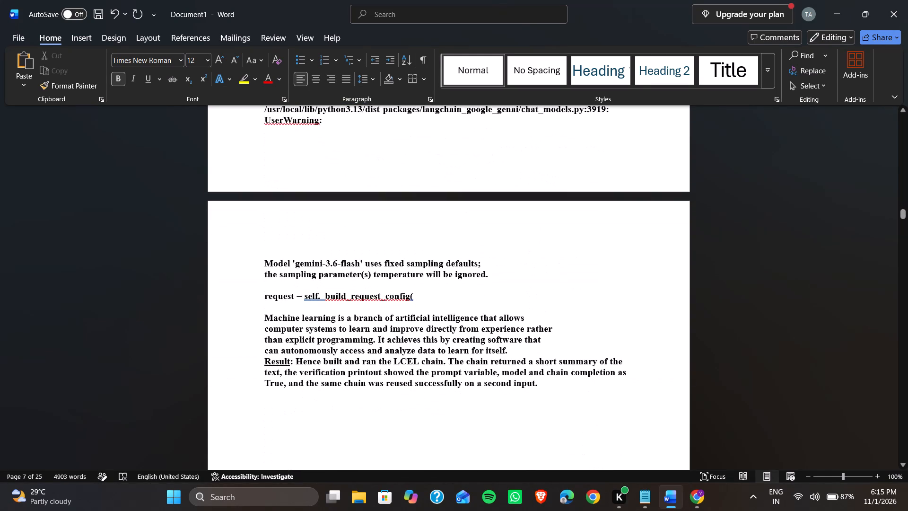
scroll(425, 350, "up", 2)
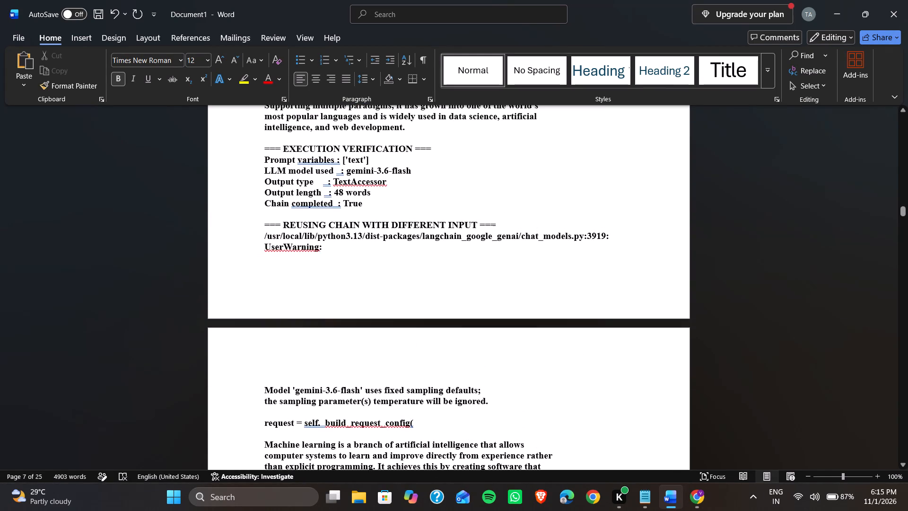
scroll(329, 225, "up", 3)
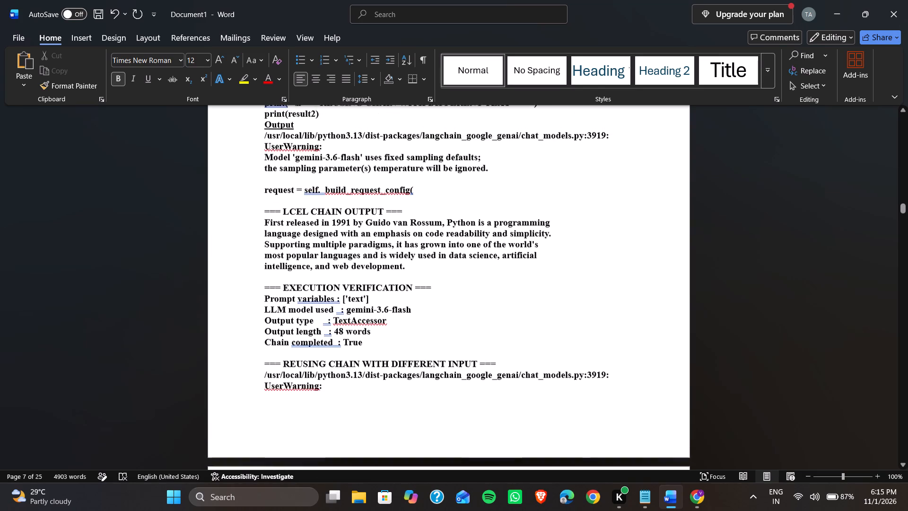
scroll(329, 225, "up", 1)
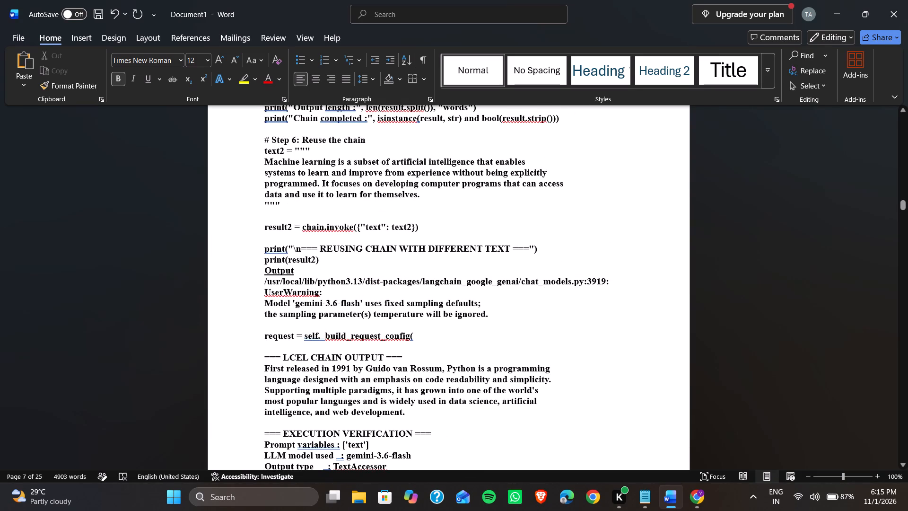
Insert two blank lines between the LCEL chain experiment's final print(result2) line and its Output heading.
left_click(324, 261)
key("Return")
key("Return")
scroll(324, 261, "down", 1)
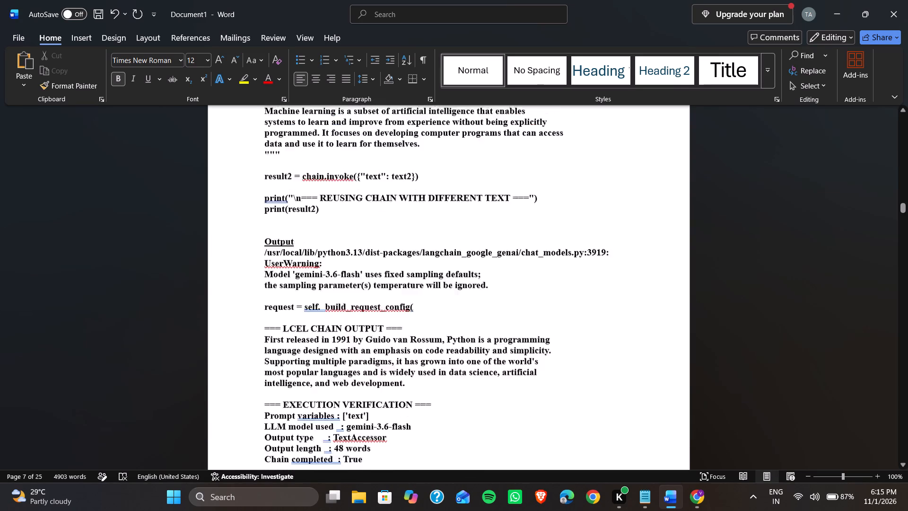
scroll(324, 261, "down", 1)
Insert a blank line between print(enhanced_output) and the Output heading in experiment 2.
scroll(324, 261, "up", 10)
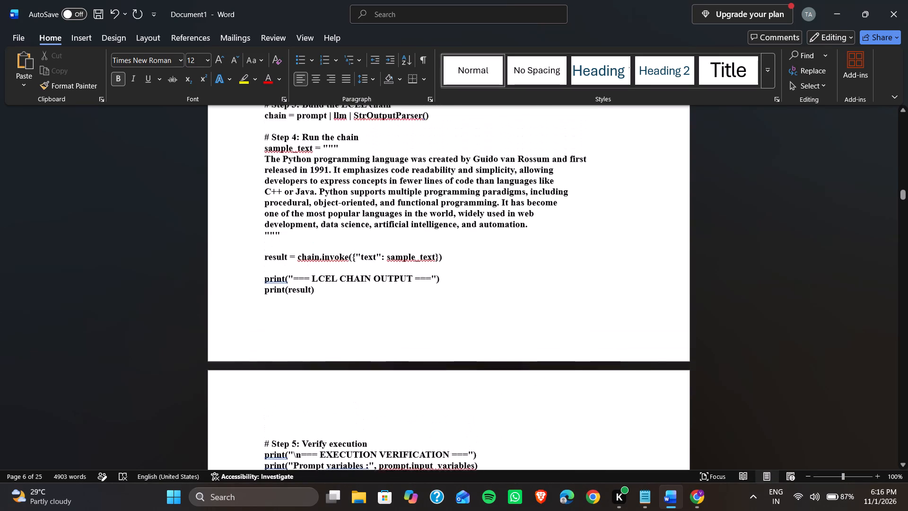
scroll(324, 261, "up", 20)
scroll(324, 261, "up", 9)
scroll(324, 261, "up", 13)
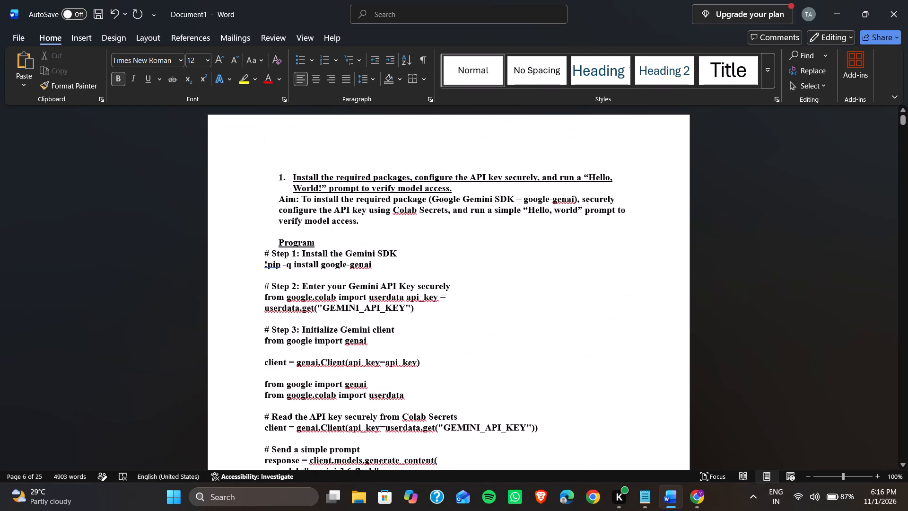
scroll(324, 261, "down", 2)
scroll(377, 273, "down", 3)
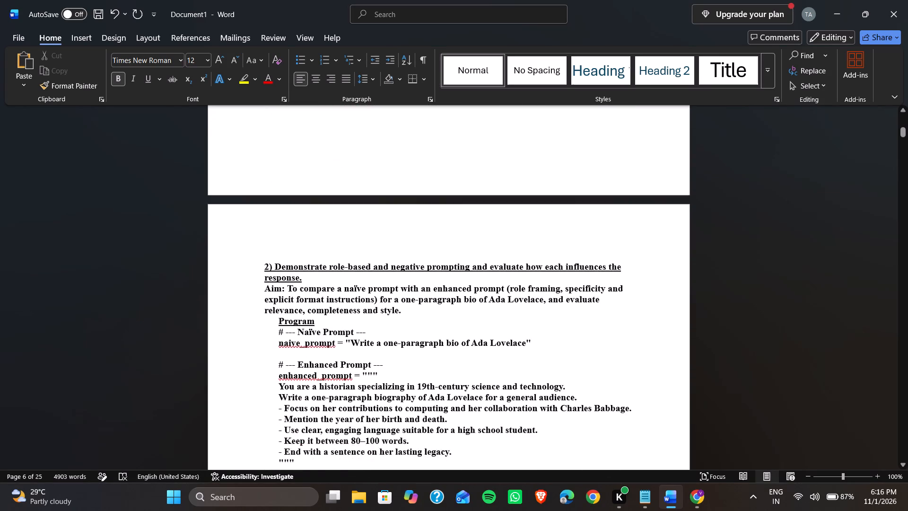
scroll(377, 273, "down", 3)
scroll(377, 273, "up", 1)
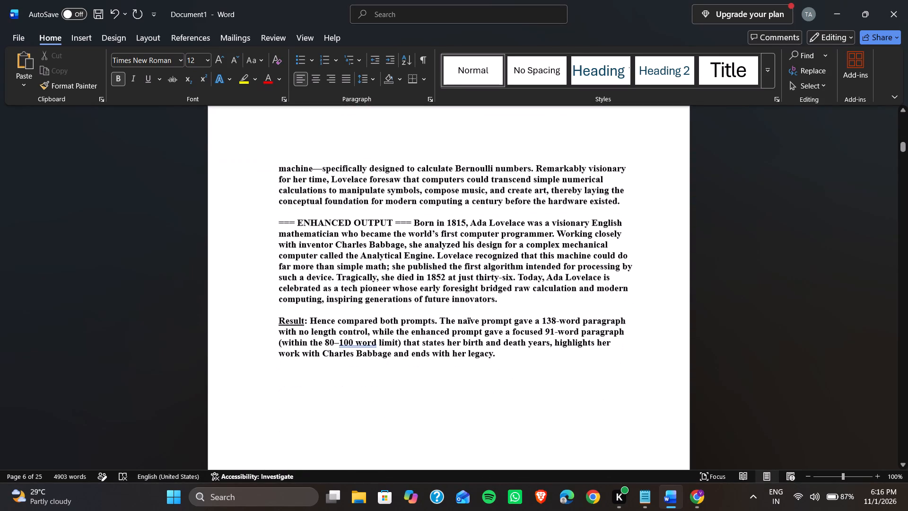
scroll(377, 273, "up", 2)
left_click(401, 246)
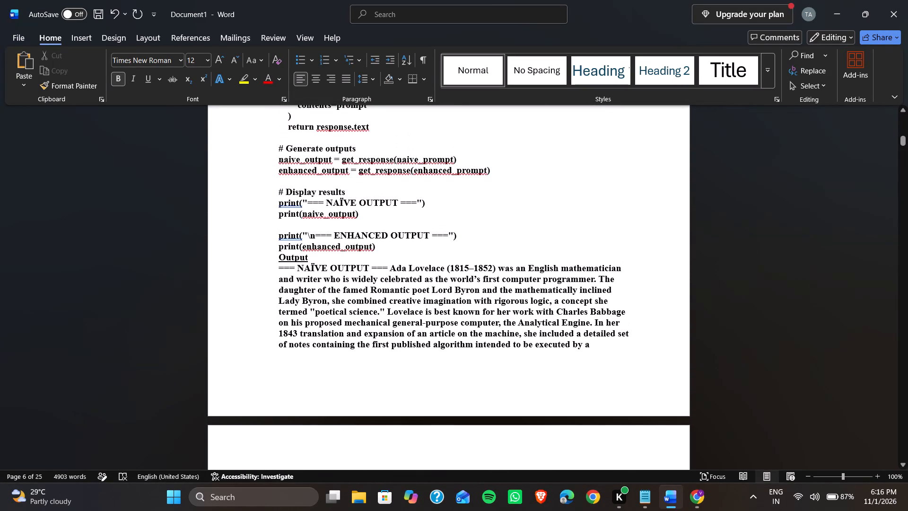
key("Return")
Remove the indent from experiment 3's "Compare a naïve prompt with an enhanced prompt" title, keeping it at the top of its page.
scroll(401, 246, "down", 4)
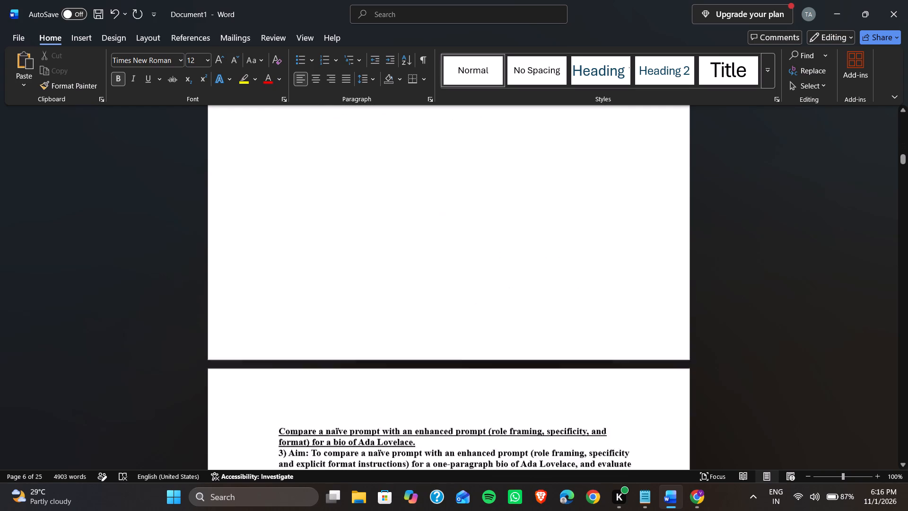
left_click(296, 188)
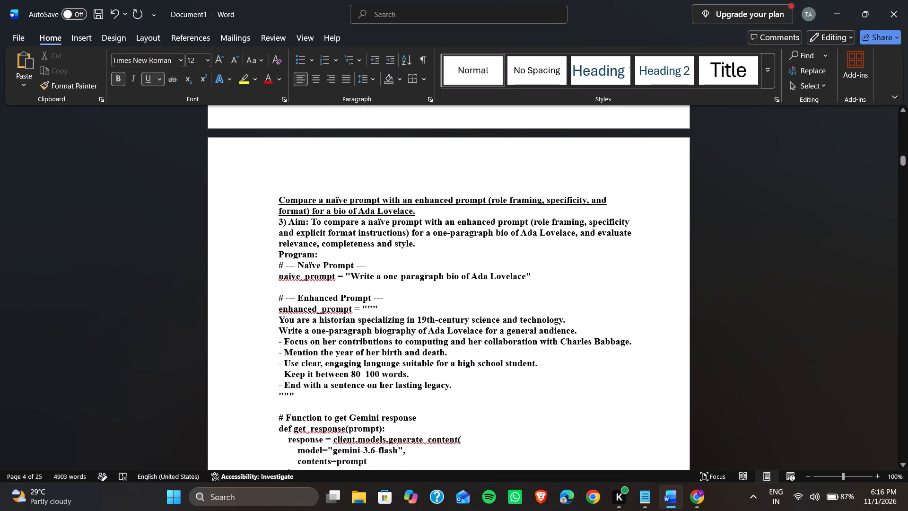
key("Home")
key("BackSpace")
key("BackSpace")
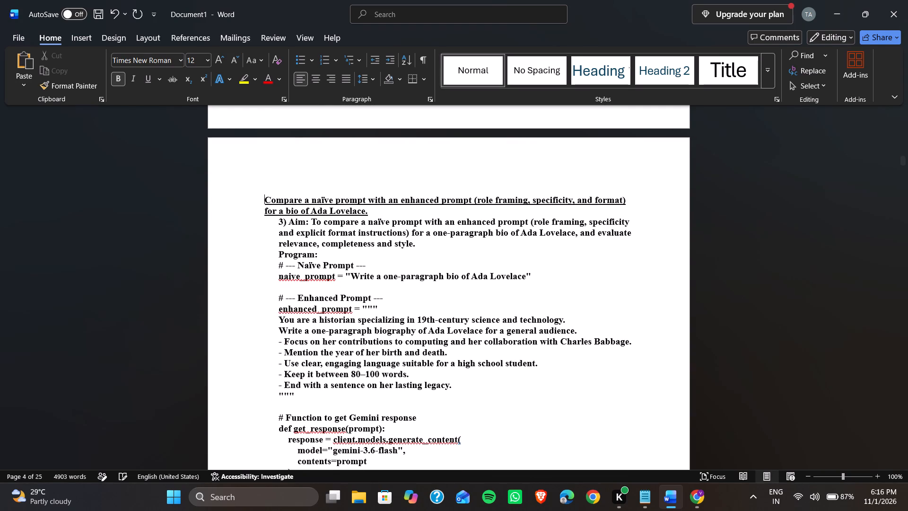
key("BackSpace")
key("Return")
Underline the "Output:" heading in experiment 3.
scroll(296, 188, "down", 1)
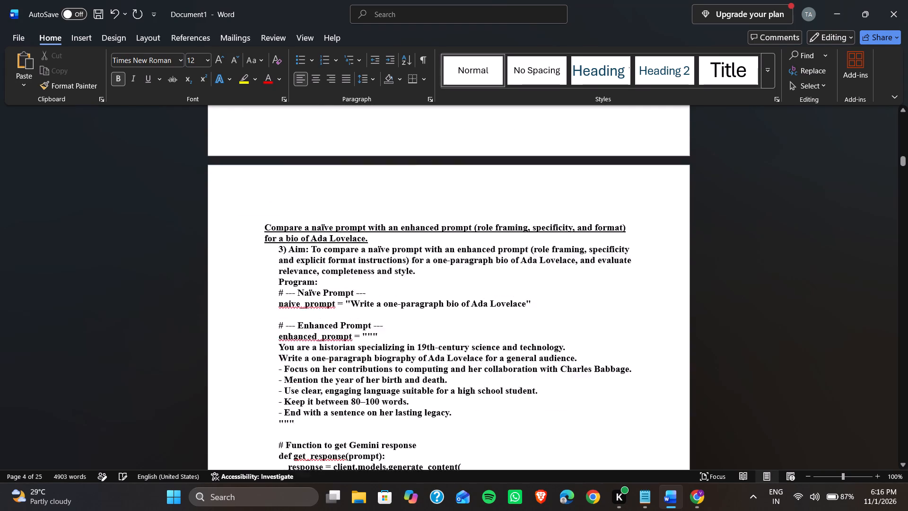
scroll(296, 188, "down", 1)
scroll(339, 244, "down", 1)
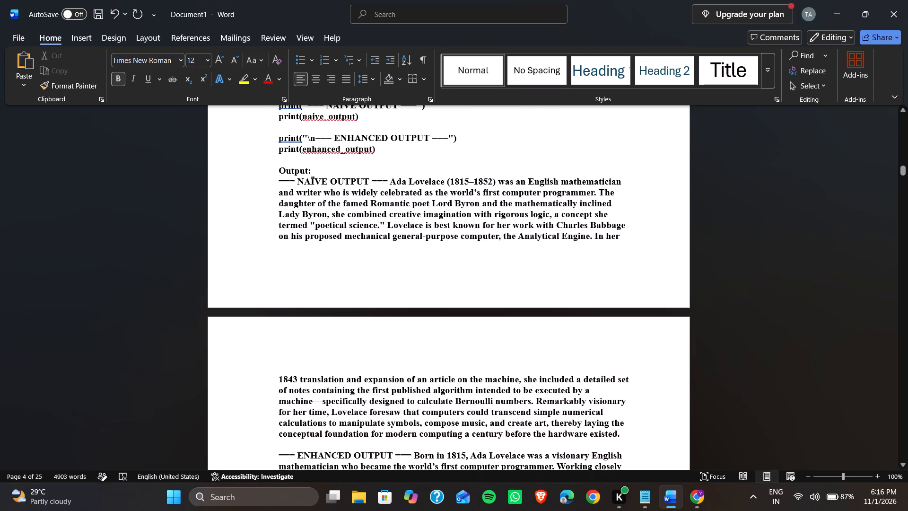
double_click(311, 172)
triple_click(311, 172)
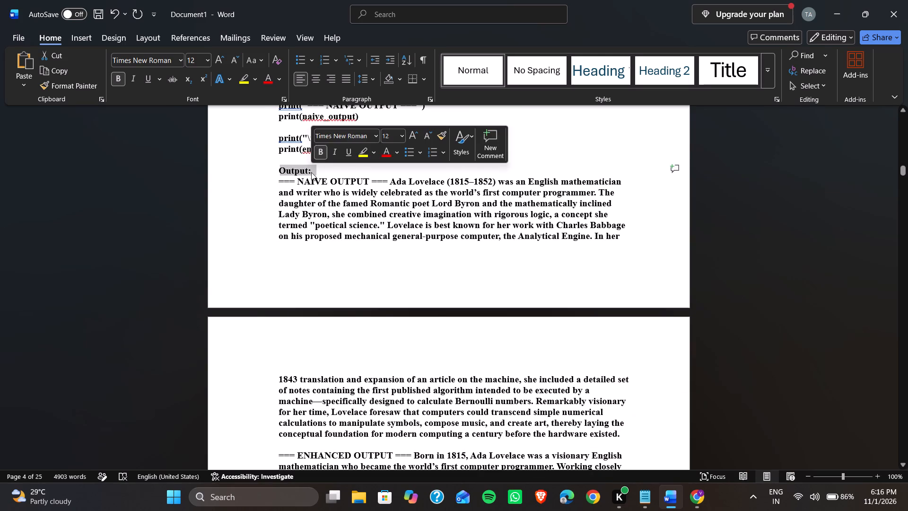
left_click(311, 172)
triple_click(311, 172)
key("ctrl+u")
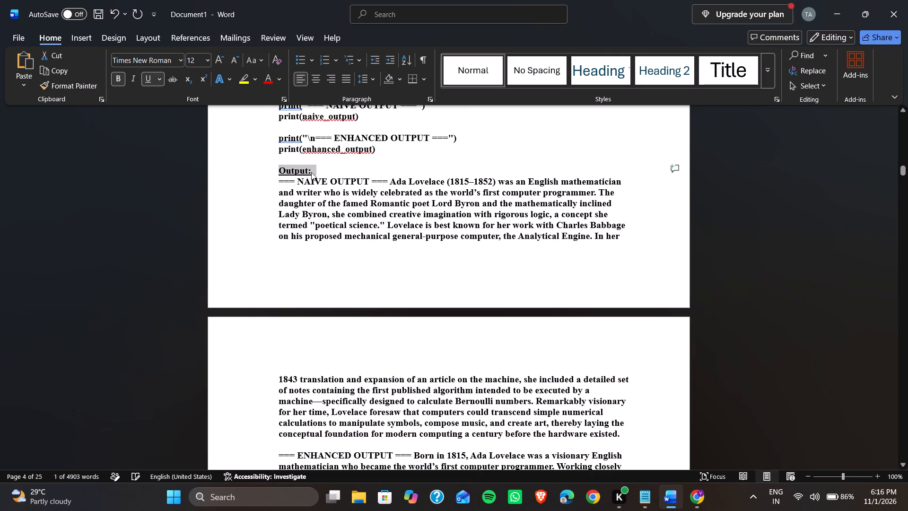
left_click(339, 167)
scroll(384, 175, "down", 1)
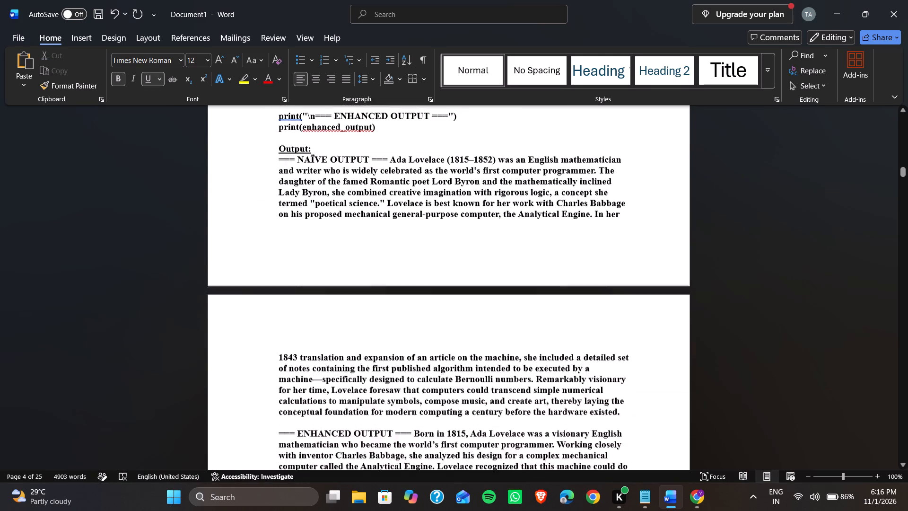
scroll(384, 175, "down", 1)
scroll(384, 250, "down", 1)
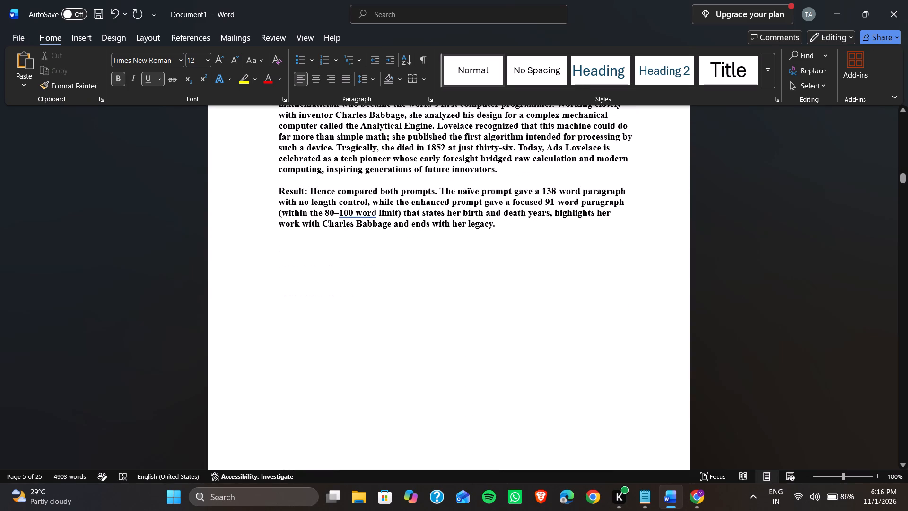
triple_click(298, 188)
double_click(298, 188)
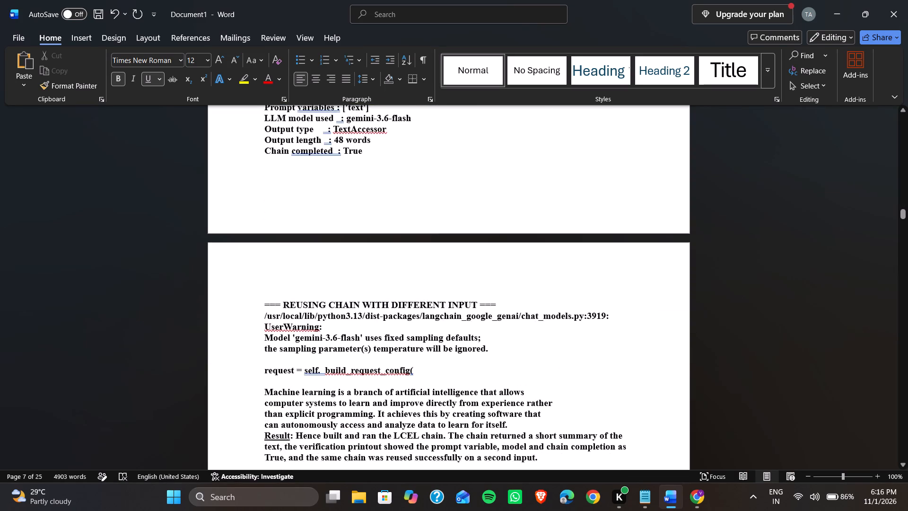
scroll(346, 249, "down", 1)
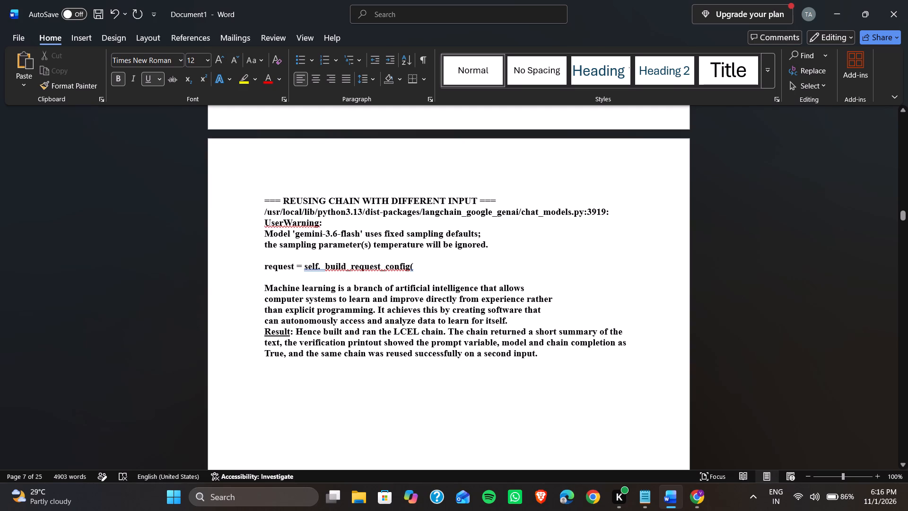
left_click(520, 319)
key("Return")
Add blank lines after the LCEL chain Result so the "Diagnose prompt failures and edge cases" title starts on a new page.
scroll(520, 319, "down", 2)
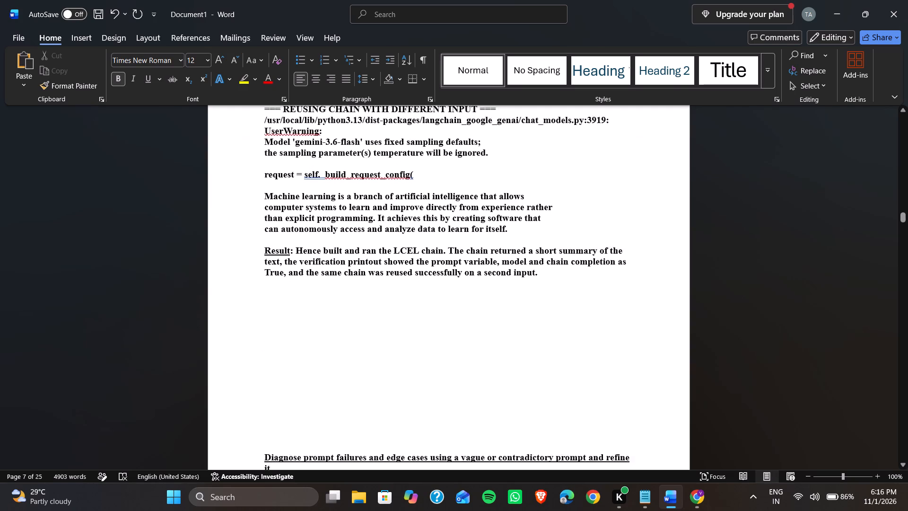
scroll(520, 319, "down", 2)
left_click(456, 282)
key("Return")
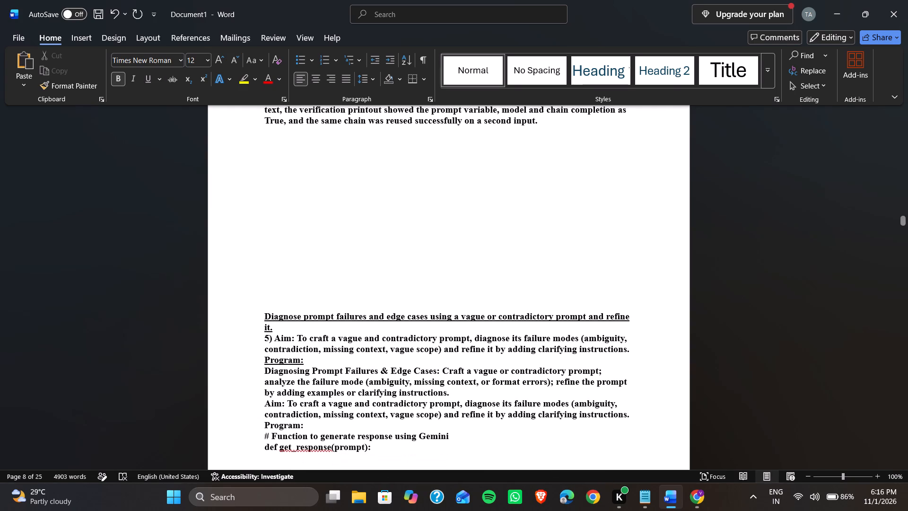
key("Return")
key("Return")
key("Return")
key("Return")
key("Return")
key("Return")
key("Return")
key("Return")
key("Return")
key("Return")
key("Return")
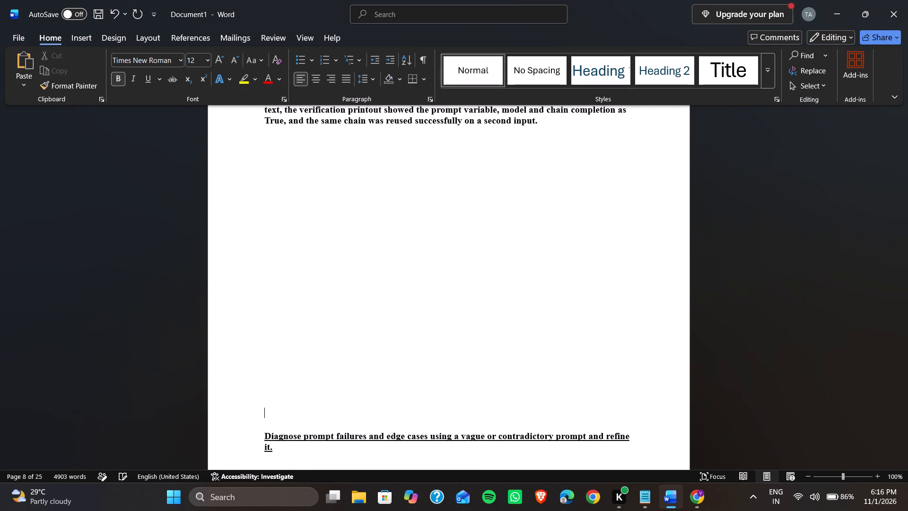
key("Return")
key("Return")
scroll(456, 282, "down", 3)
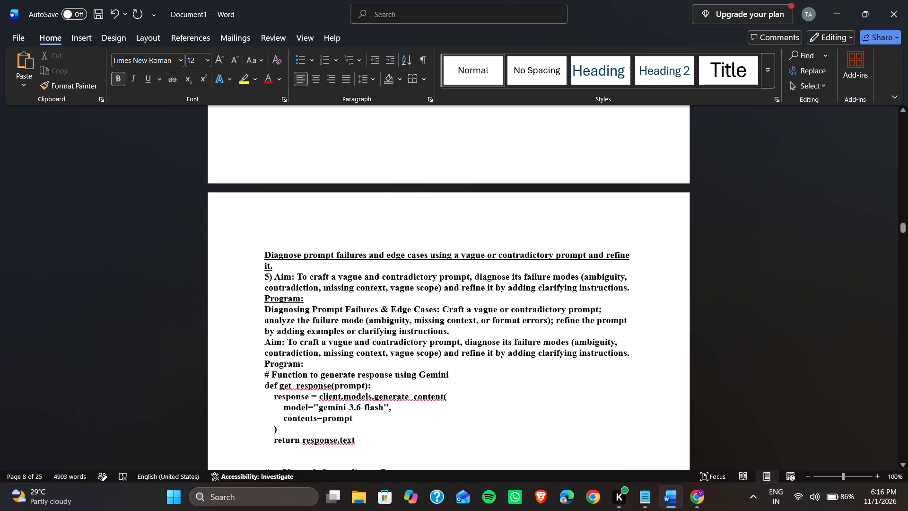
key("BackSpace")
key("BackSpace")
key("Return")
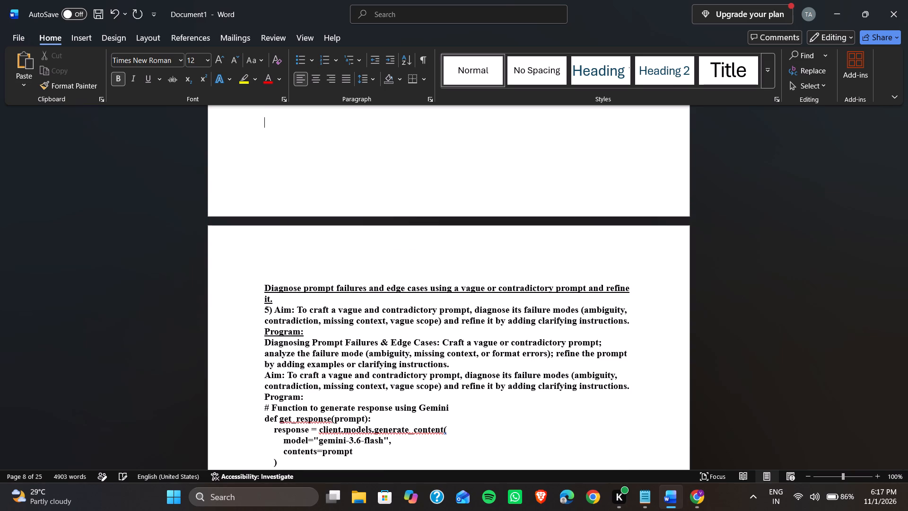
Underline the Output heading of the "Diagnose prompt failures and edge cases" experiment and insert a blank line above it.
scroll(364, 369, "down", 3)
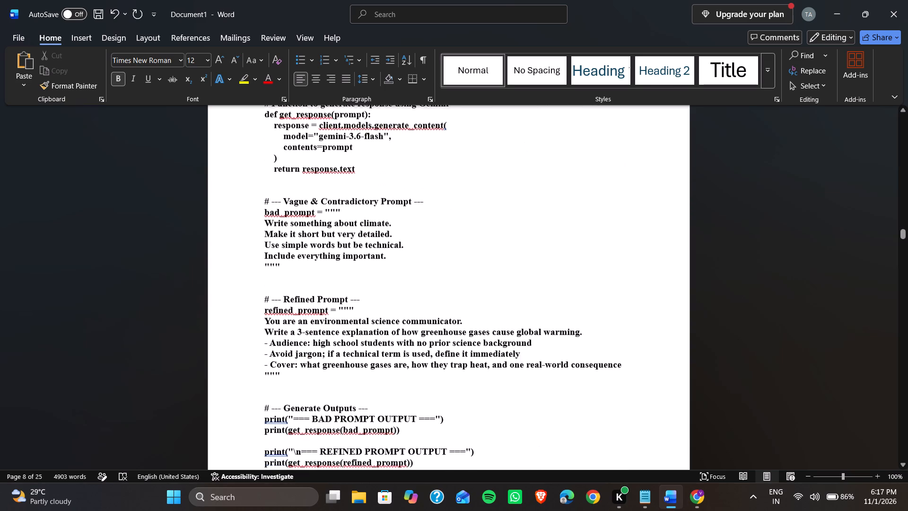
scroll(364, 369, "down", 2)
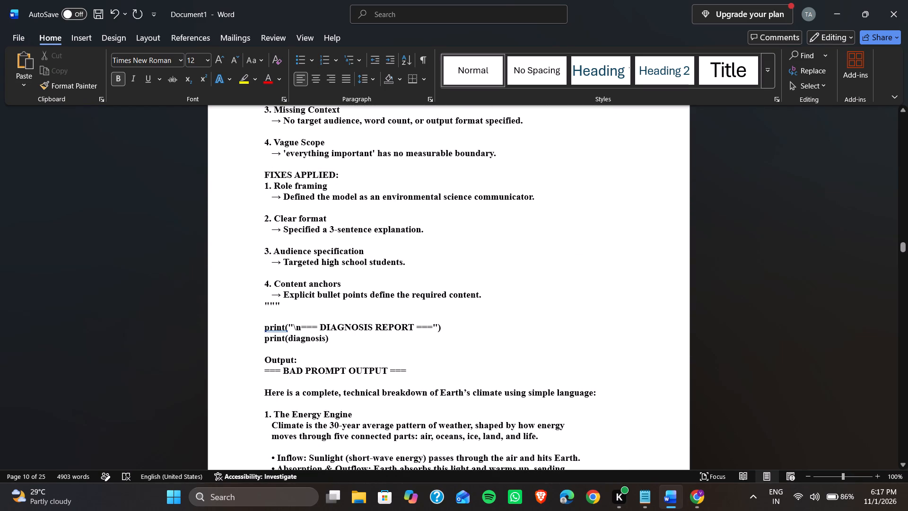
scroll(336, 391, "down", 3)
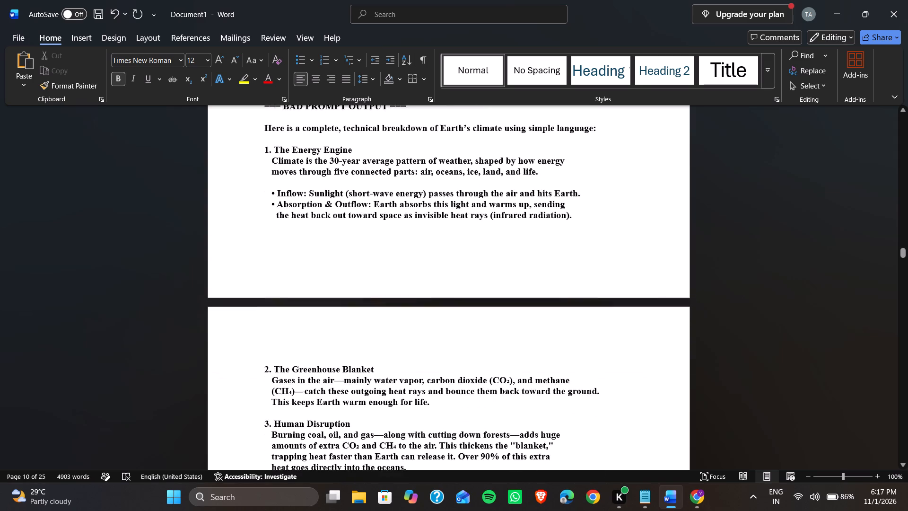
scroll(336, 391, "down", 3)
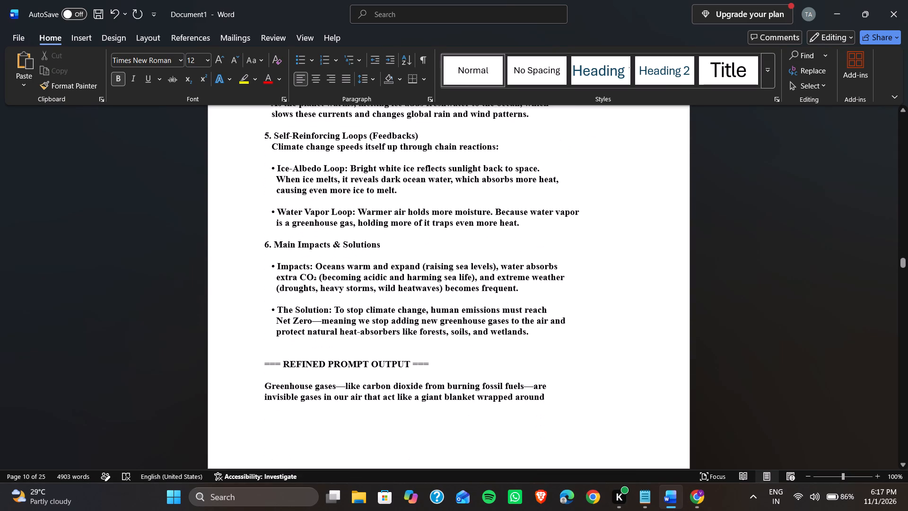
scroll(329, 378, "down", 4)
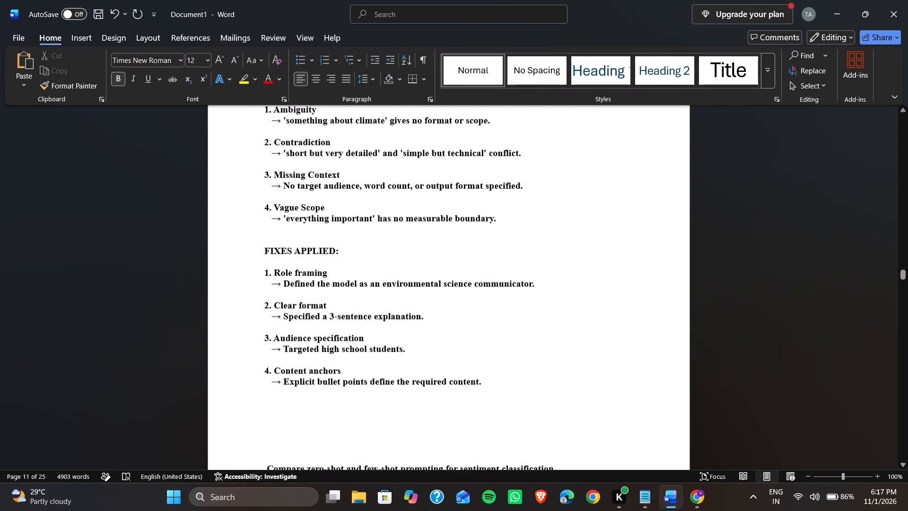
scroll(329, 378, "down", 2)
left_click(308, 372)
scroll(308, 372, "up", 9)
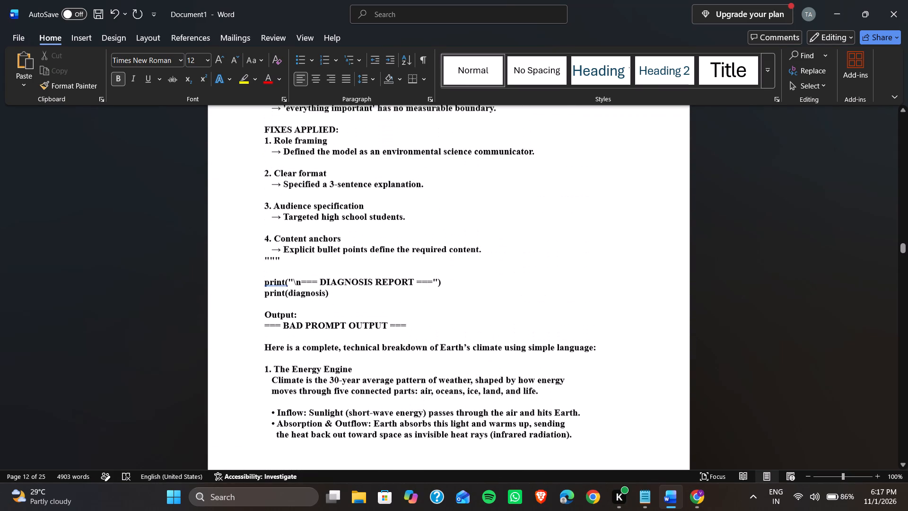
scroll(308, 372, "up", 3)
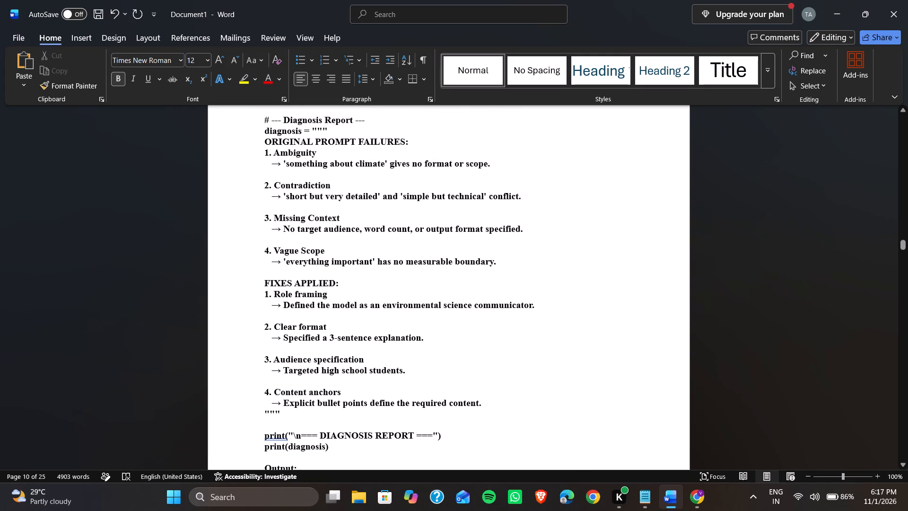
scroll(308, 372, "down", 2)
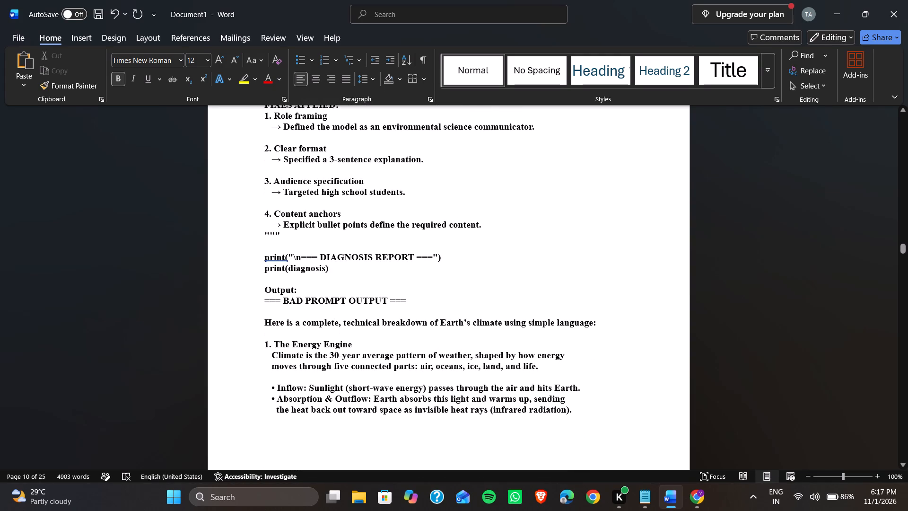
triple_click(289, 291)
key("ctrl+u")
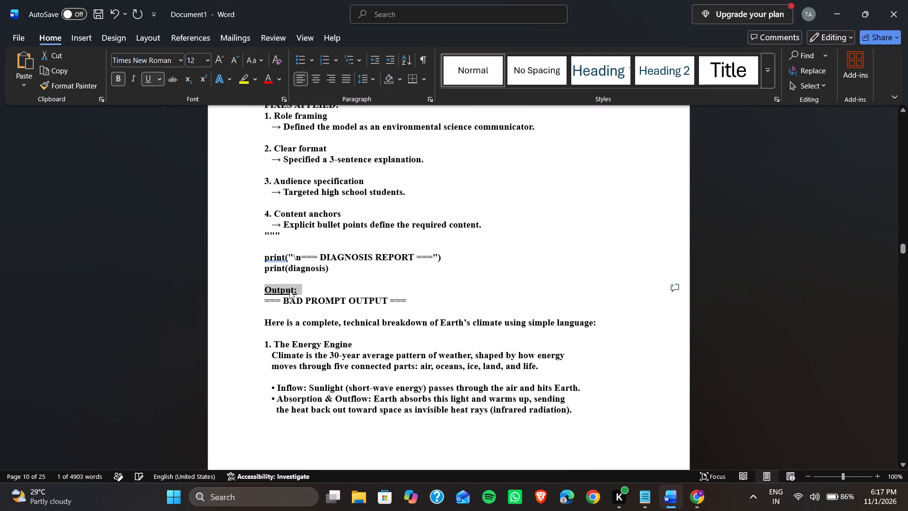
left_click(287, 274)
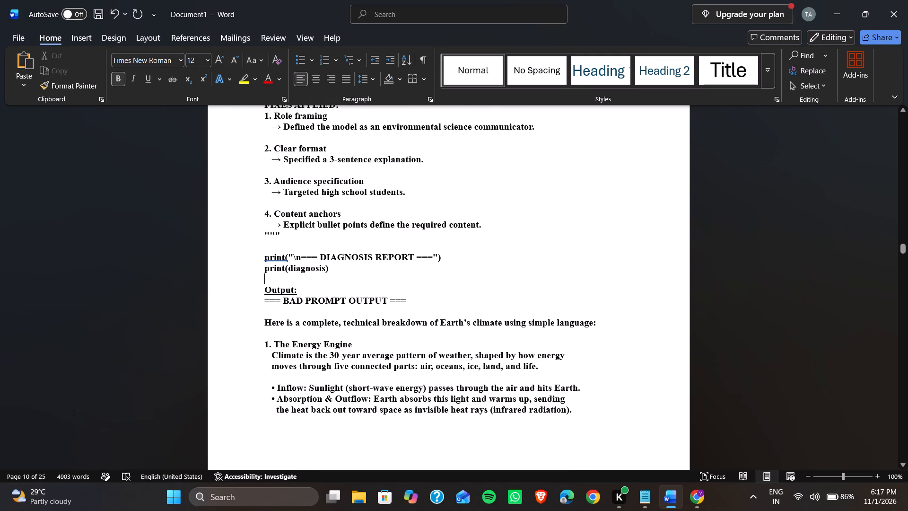
key("Return")
Insert two blank lines before the "Compare zero-shot and few-shot prompting" title so it starts on a new page.
scroll(343, 336, "down", 4)
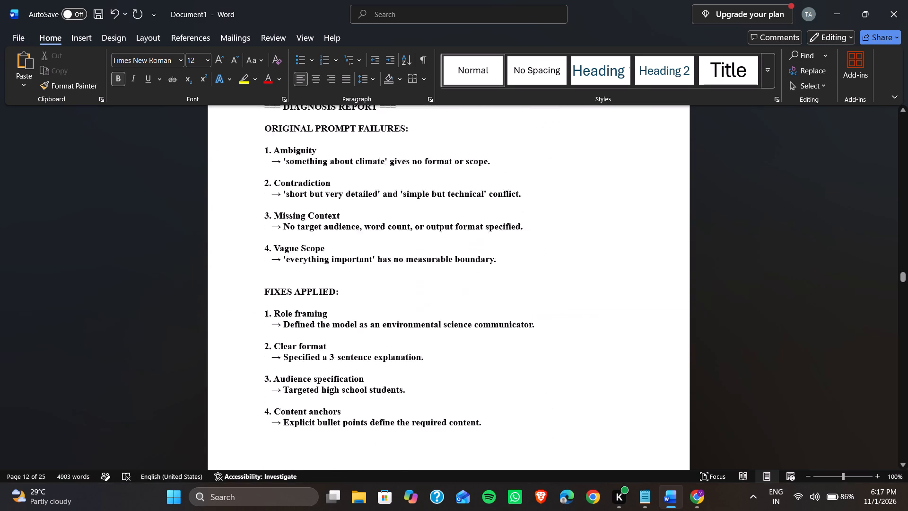
scroll(343, 336, "down", 1)
scroll(343, 336, "up", 1)
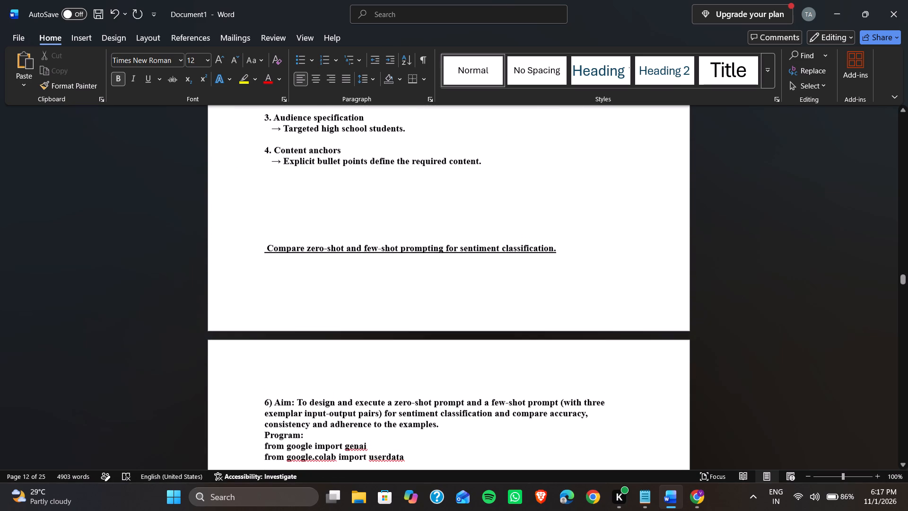
left_click(297, 233)
key("Return")
key("Return")
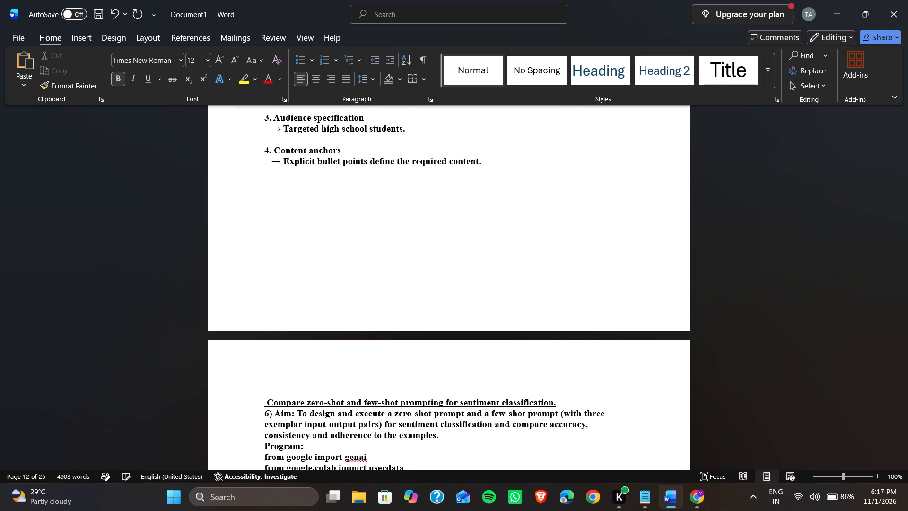
Insert a blank line between the last program line and the output heading of the sentiment classification experiment.
scroll(297, 233, "down", 1)
scroll(383, 268, "down", 1)
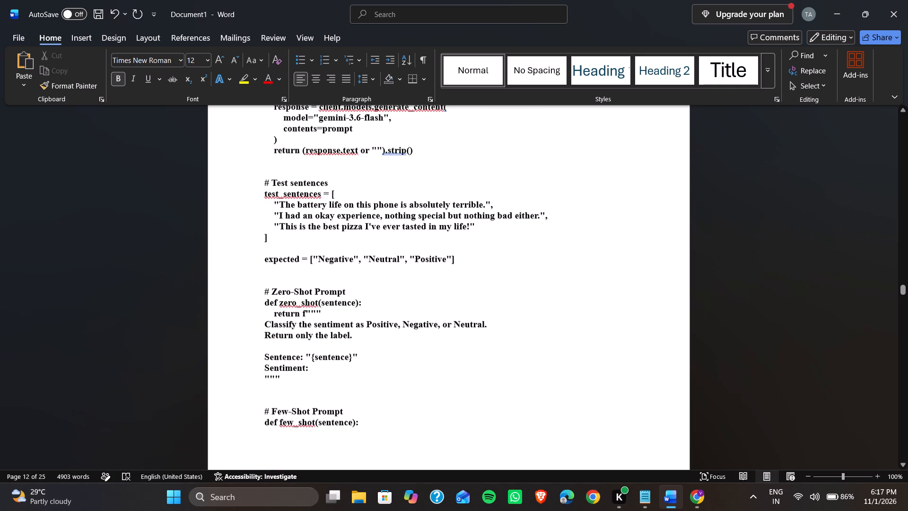
scroll(383, 268, "down", 3)
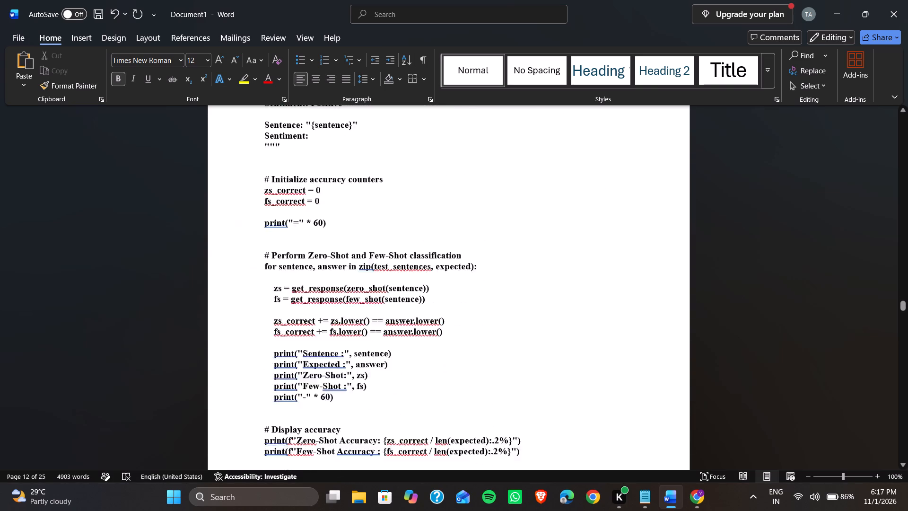
left_click(523, 242)
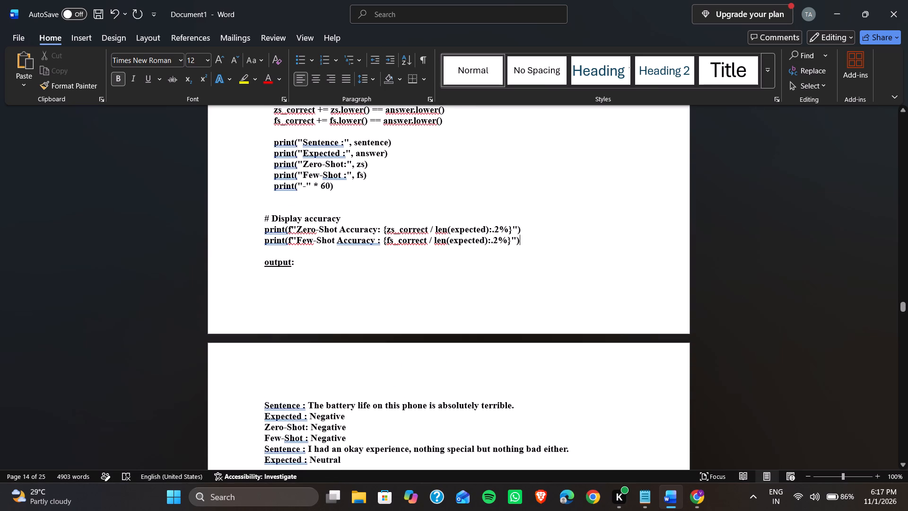
key("Return")
Underline the word "Result" in the zero-shot and few-shot sentiment classification experiment.
scroll(523, 242, "down", 2)
scroll(517, 275, "up", 1)
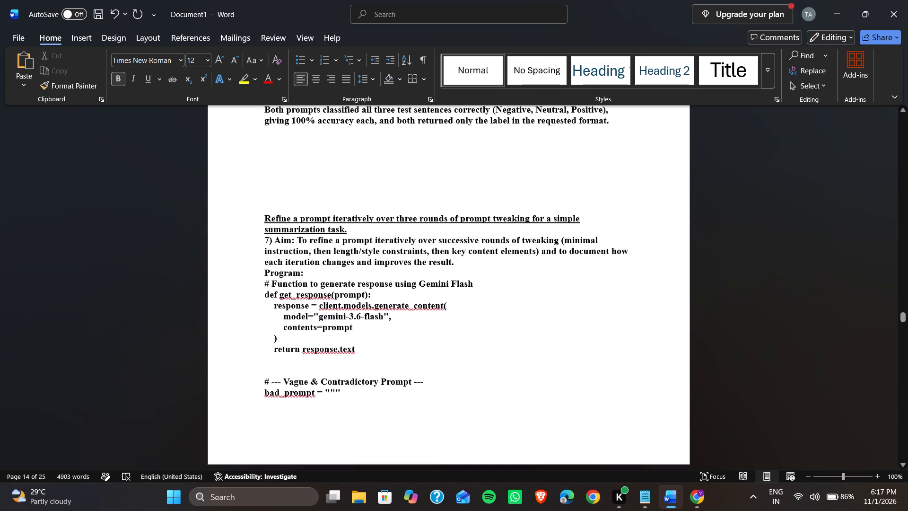
scroll(517, 275, "up", 1)
double_click(274, 189)
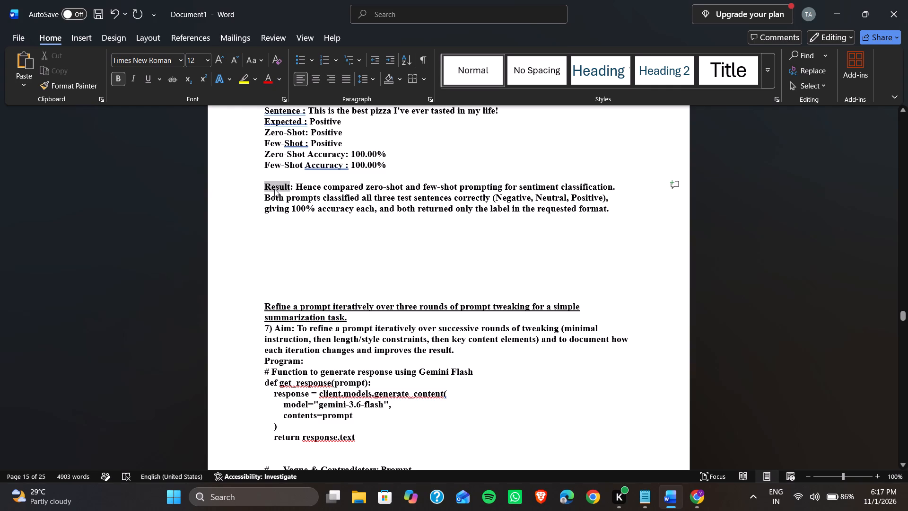
key("ctrl+u")
Add blank lines after the sentiment classification Result so the "Refine a prompt iteratively" title starts on a new page.
left_click(273, 279)
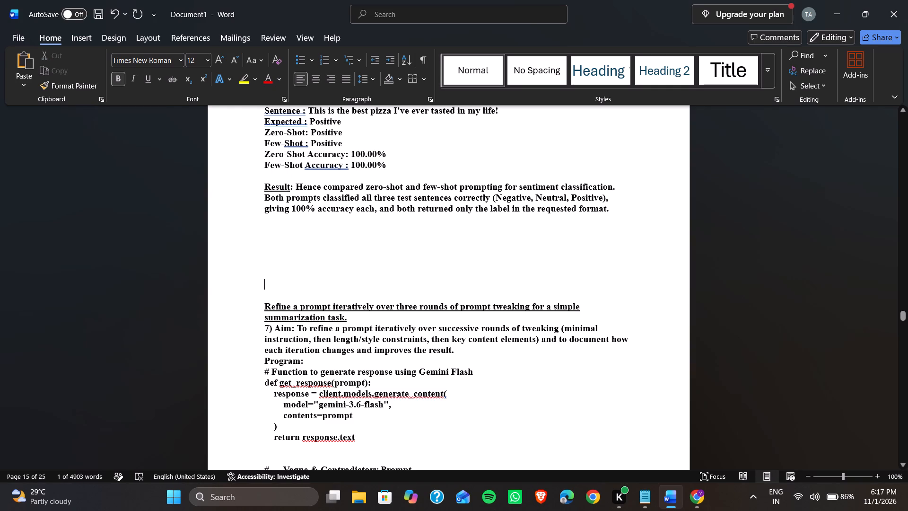
key("Return")
key("Return")
key("Return")
key("Return")
scroll(273, 279, "down", 2)
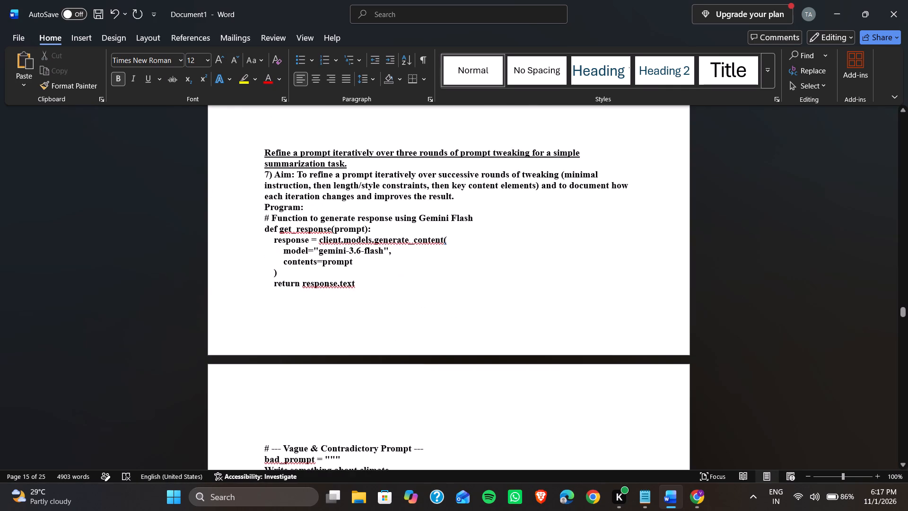
key("Return")
key("Return")
key("Return")
key("Return")
key("Return")
key("Return")
key("Return")
key("Return")
key("Return")
key("Return")
key("Return")
key("Return")
key("Return")
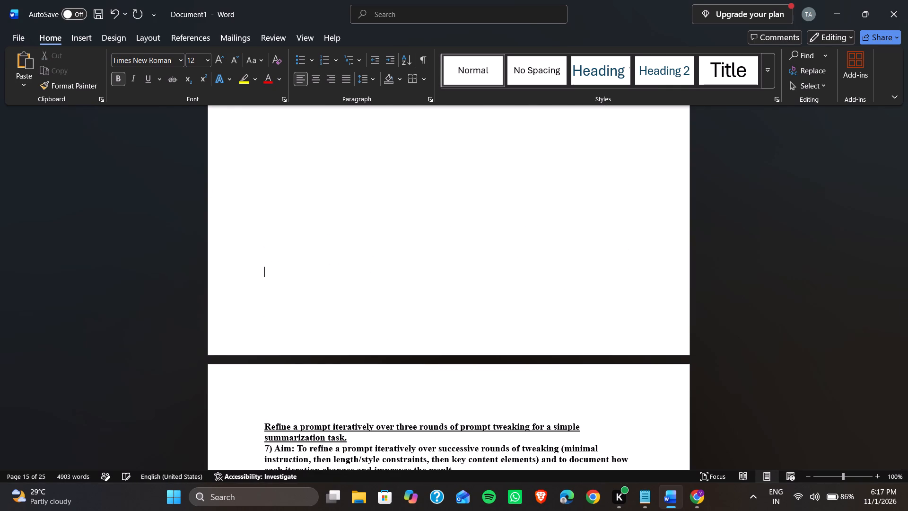
key("BackSpace")
key("BackSpace")
key("Return")
Underline the word "Aim" in experiment 7, the iterative prompt refinement experiment.
scroll(273, 279, "down", 2)
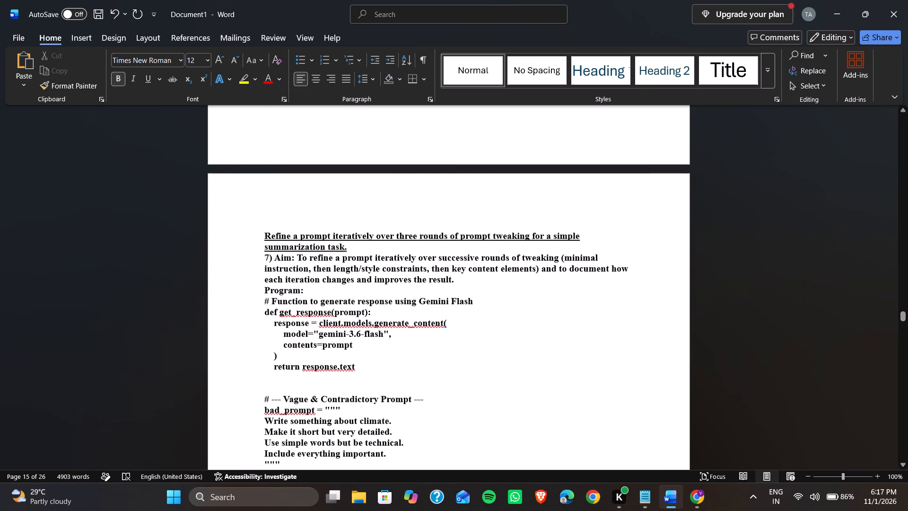
double_click(285, 257)
key("ctrl+u")
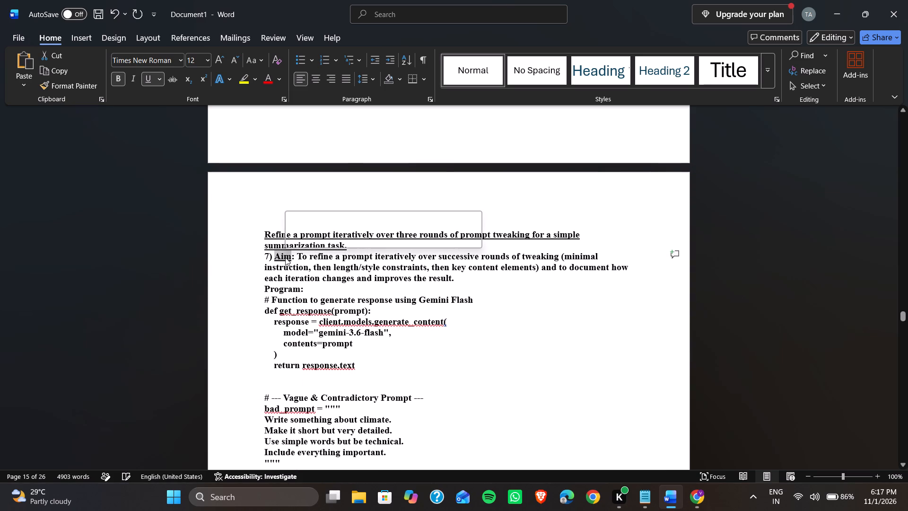
left_click(397, 354)
Underline the word "Output" in the iterative refinement experiment's output heading and insert a blank line above it.
scroll(397, 354, "down", 2)
scroll(367, 378, "down", 3)
scroll(367, 378, "up", 1)
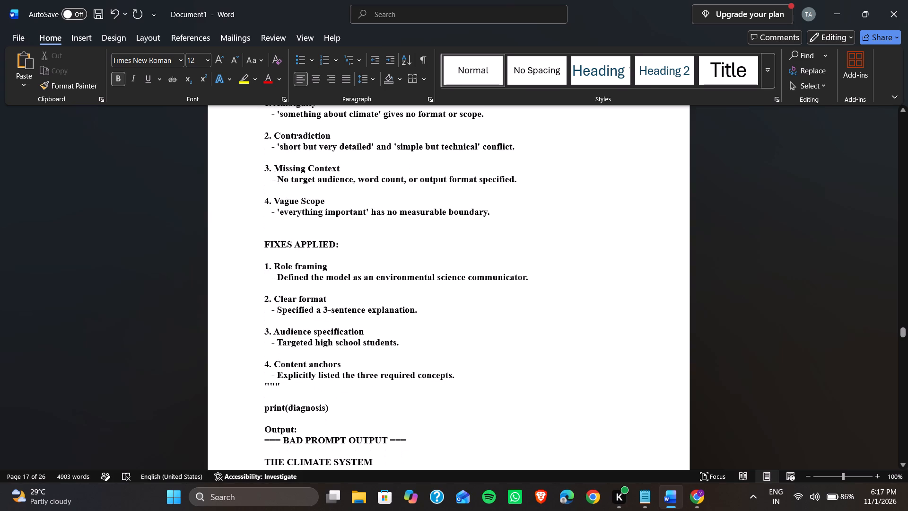
scroll(367, 378, "up", 2)
right_click(367, 378)
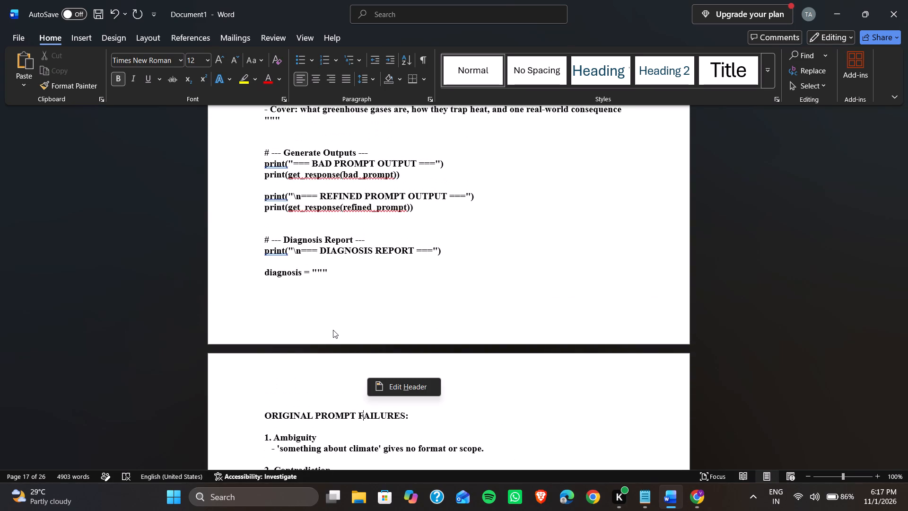
left_click(371, 296)
scroll(371, 296, "down", 1)
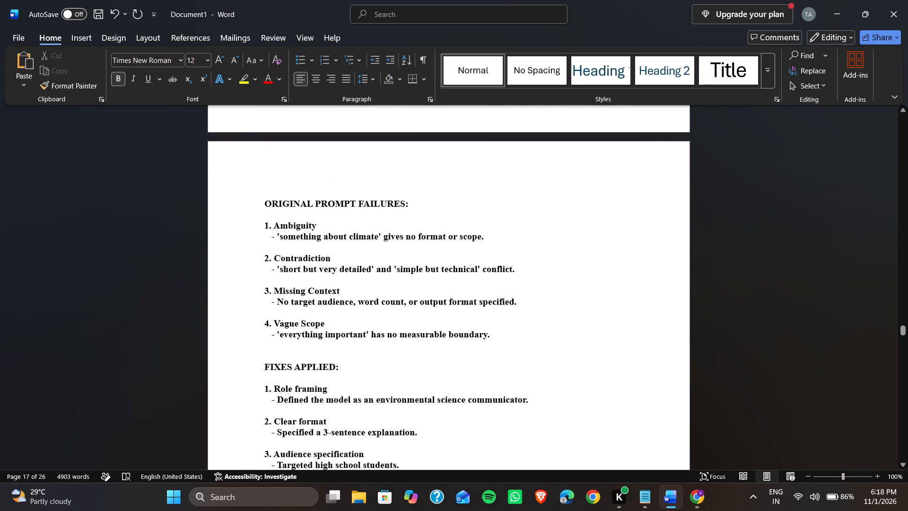
scroll(371, 296, "down", 2)
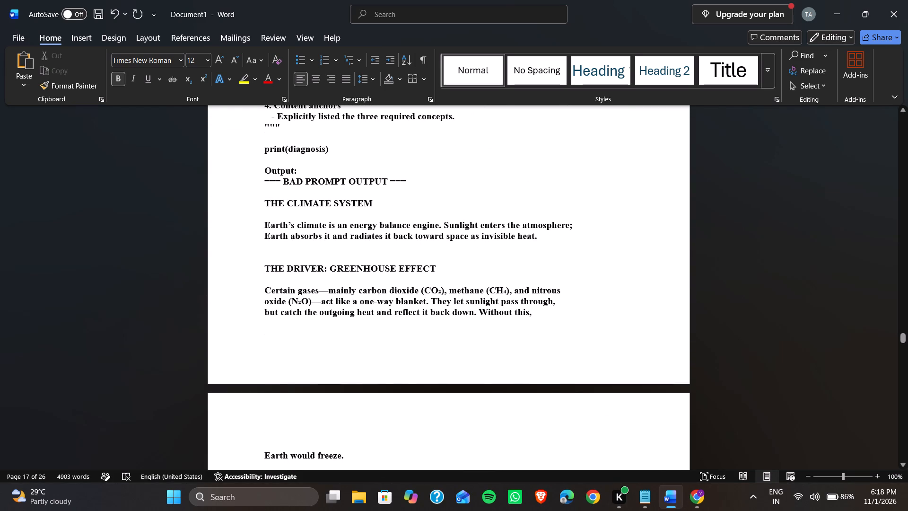
double_click(282, 170)
key("ctrl+u")
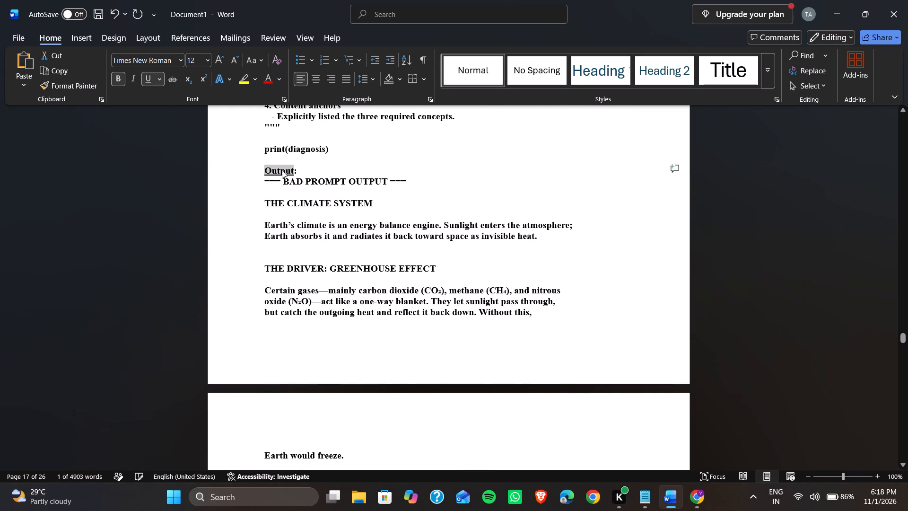
left_click(282, 155)
key("Return")
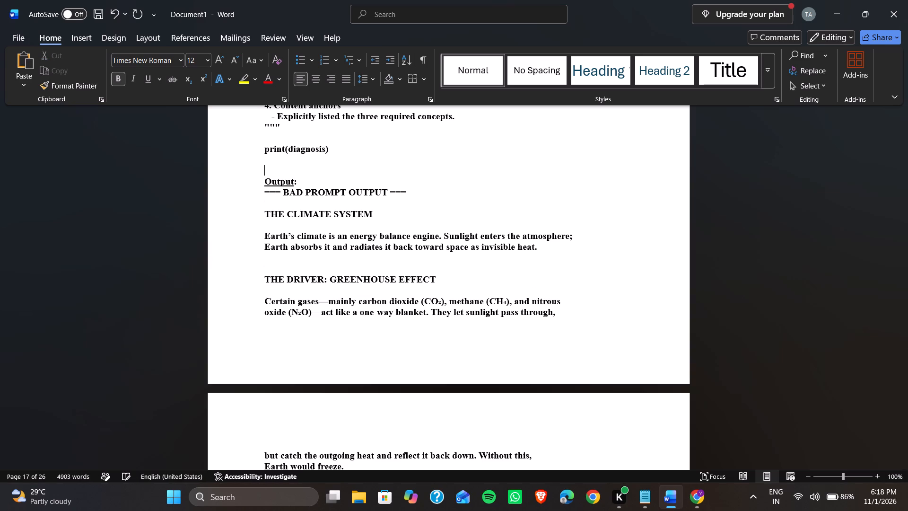
Underline the word "Result" in the iterative prompt refinement experiment.
scroll(415, 166, "down", 1)
scroll(454, 236, "down", 2)
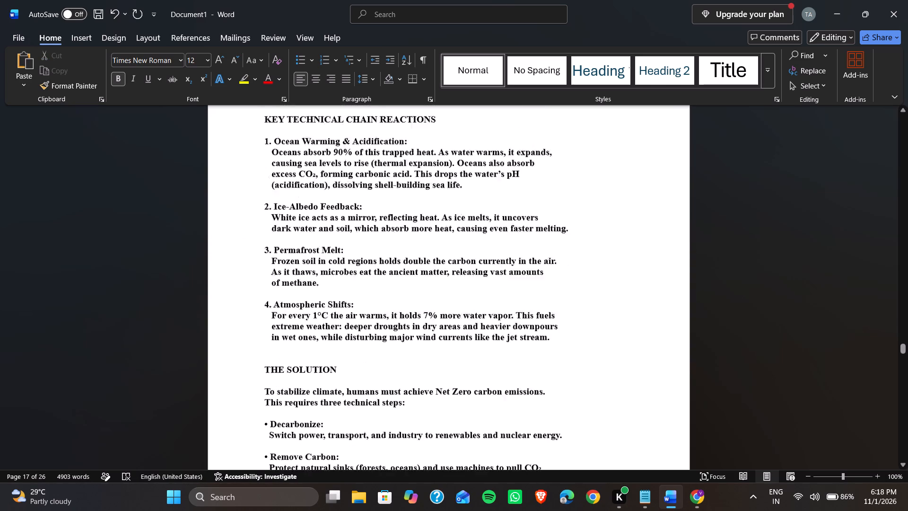
scroll(454, 236, "down", 3)
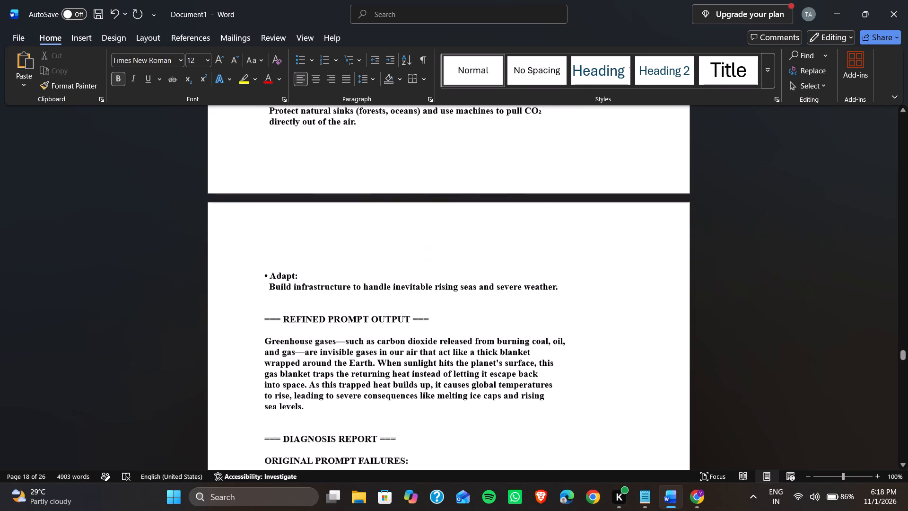
scroll(429, 303, "down", 3)
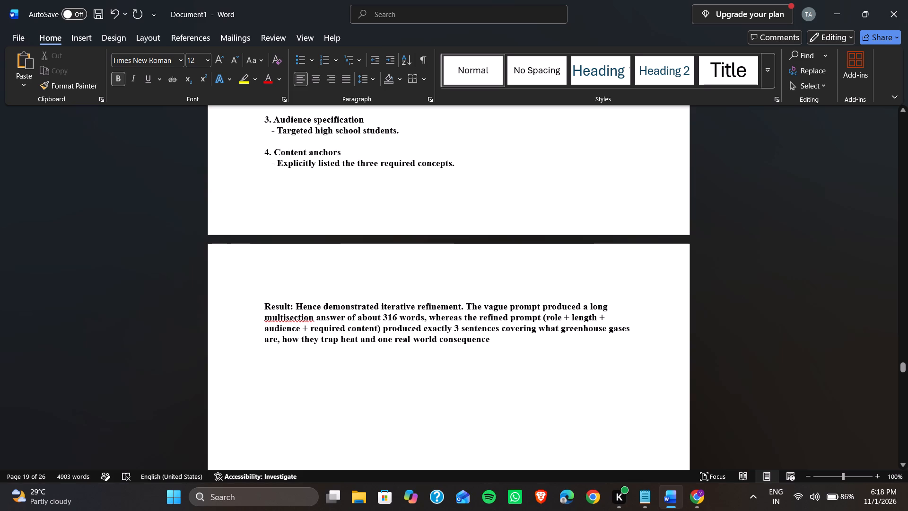
double_click(280, 304)
key("ctrl+u")
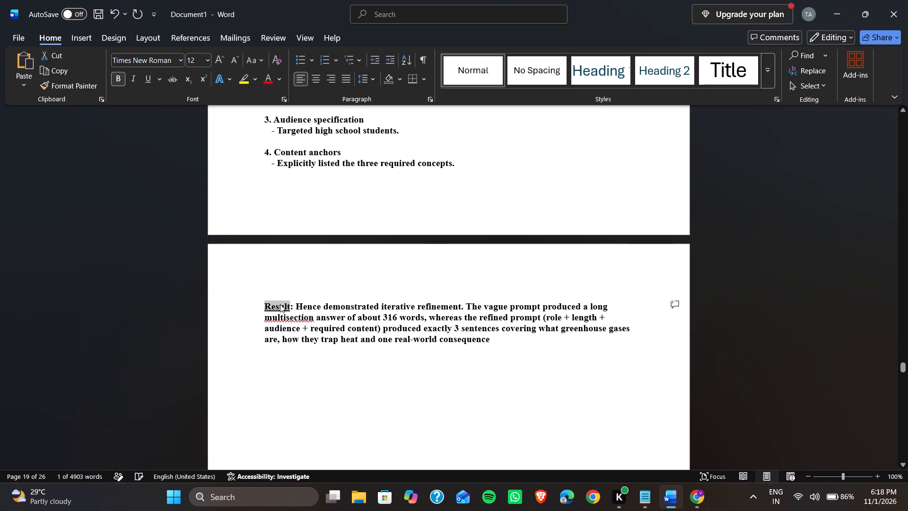
left_click(396, 403)
Add blank lines after the iterative refinement Result so the "Construct and run a basic RAG chain." title starts on a new page.
scroll(396, 403, "down", 3)
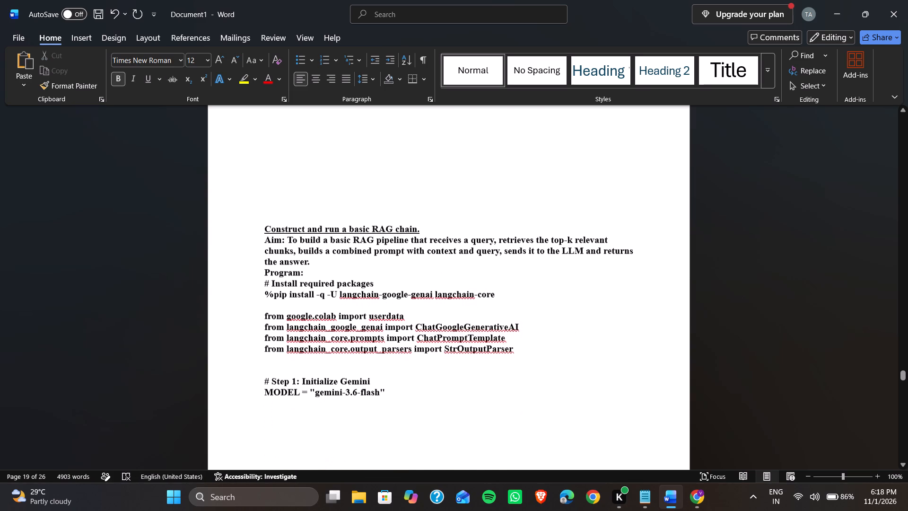
left_click(302, 206)
key("Return")
key("Return")
key("Return")
key("Return")
key("Return")
key("Return")
key("Return")
key("Return")
key("Return")
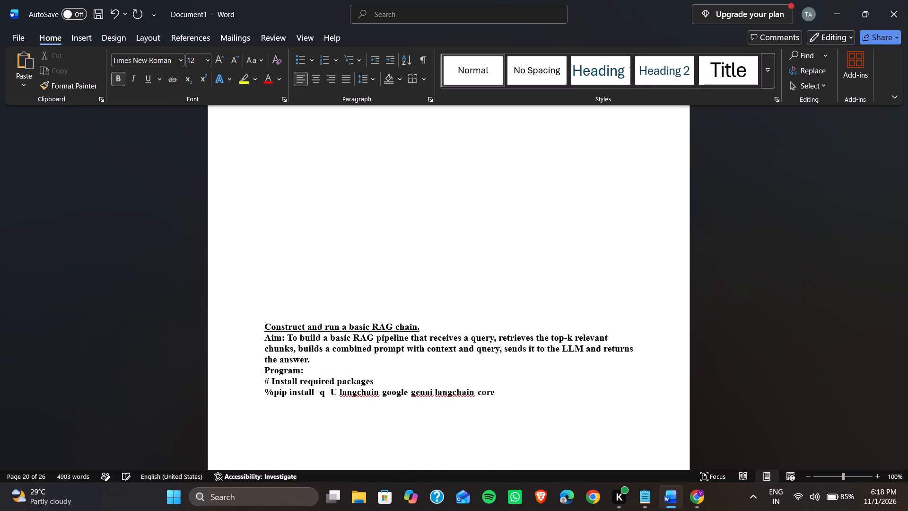
key("Return")
key("Return")
key("Return")
key("Return")
key("Return")
key("Return")
key("Return")
key("Return")
key("Return")
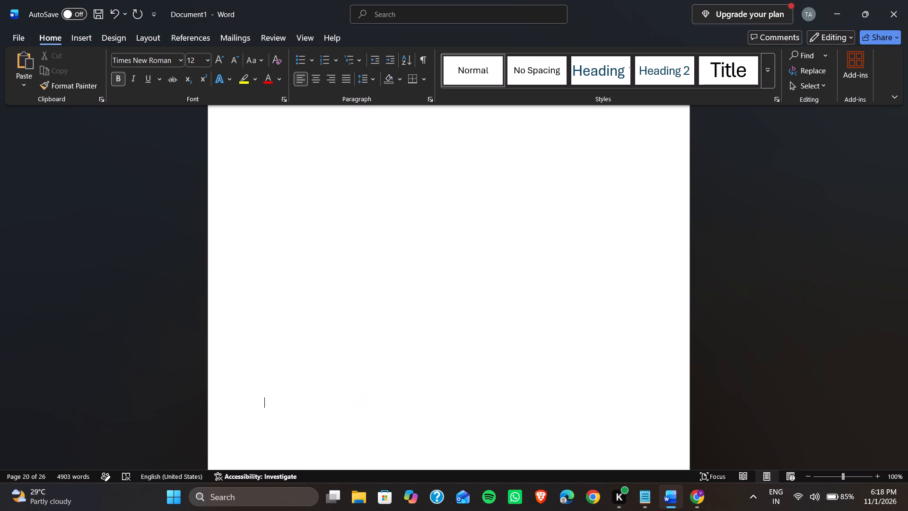
scroll(302, 206, "down", 3)
scroll(302, 206, "up", 1)
key("BackSpace")
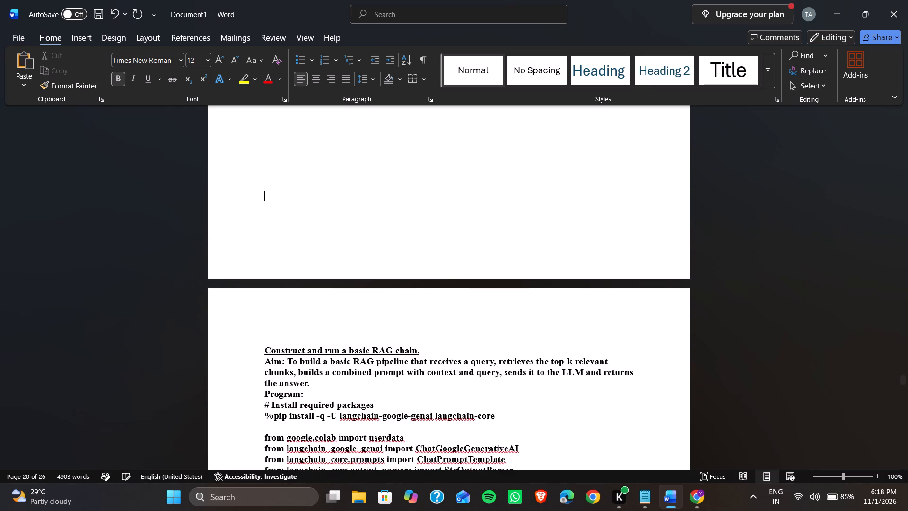
key("BackSpace")
key("Return")
Underline the word "Aim" in the basic RAG chain experiment.
scroll(302, 206, "down", 1)
scroll(363, 272, "down", 1)
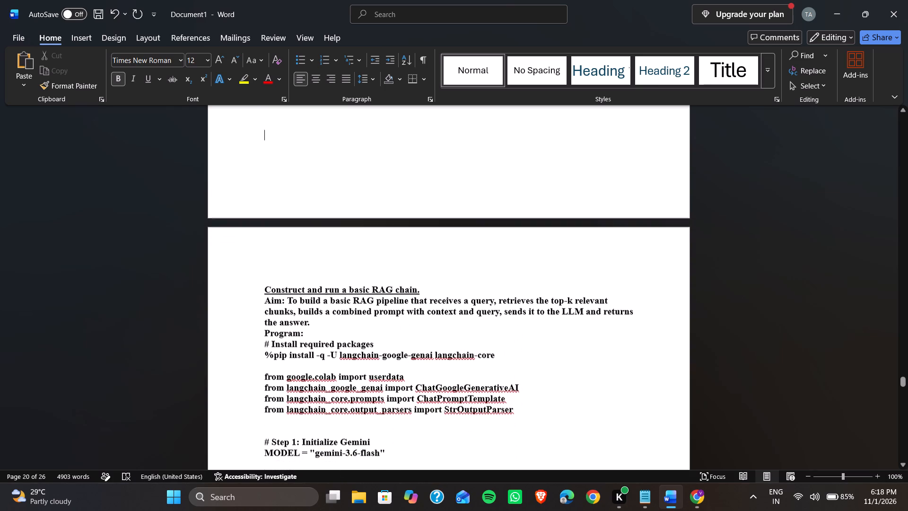
scroll(363, 272, "down", 1)
double_click(274, 203)
key("ctrl+u")
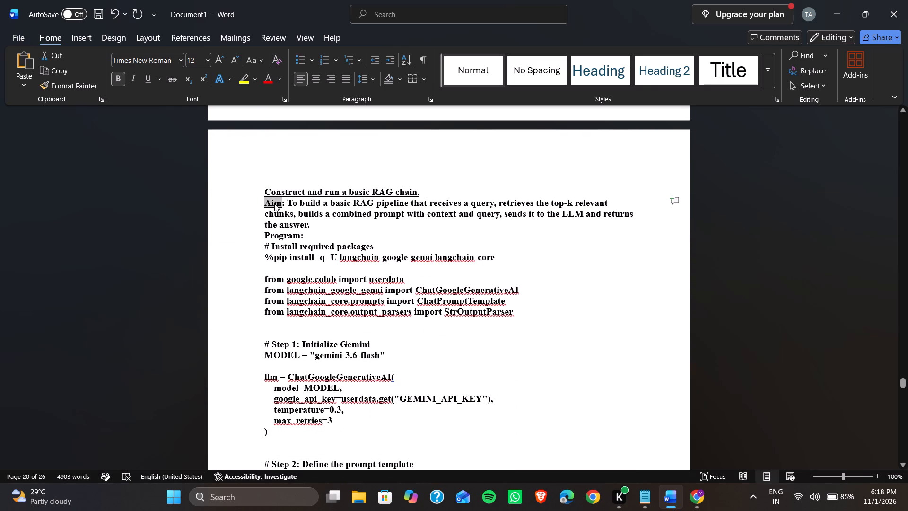
left_click(363, 247)
Underline the word "Output" in the output heading of the basic RAG chain experiment.
scroll(363, 247, "down", 3)
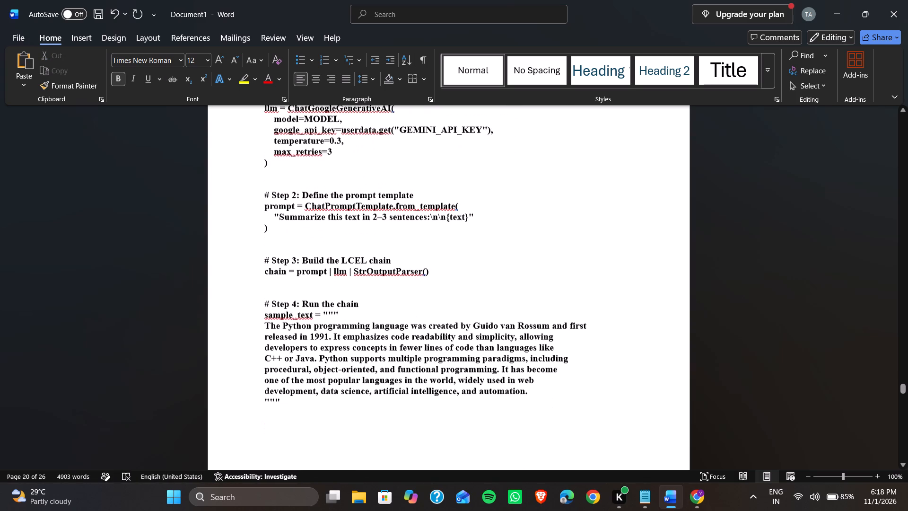
scroll(363, 247, "down", 3)
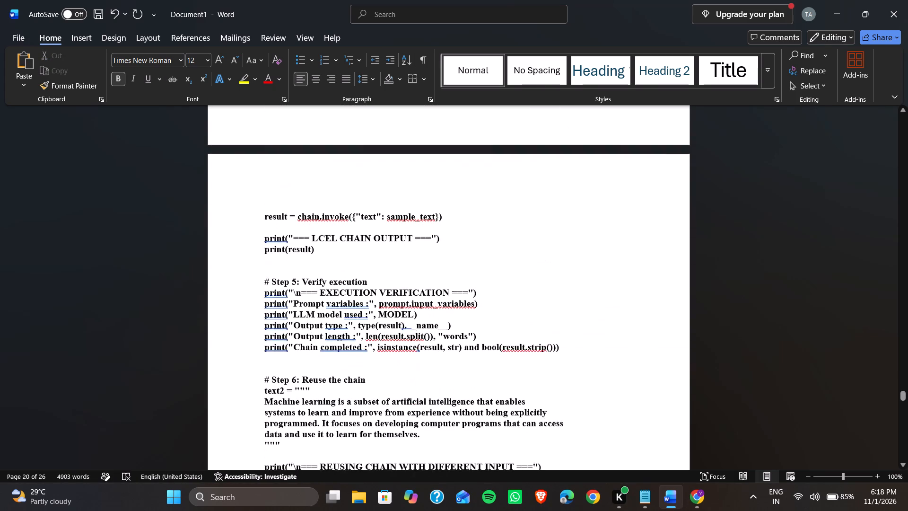
left_click(299, 354)
scroll(299, 354, "down", 2)
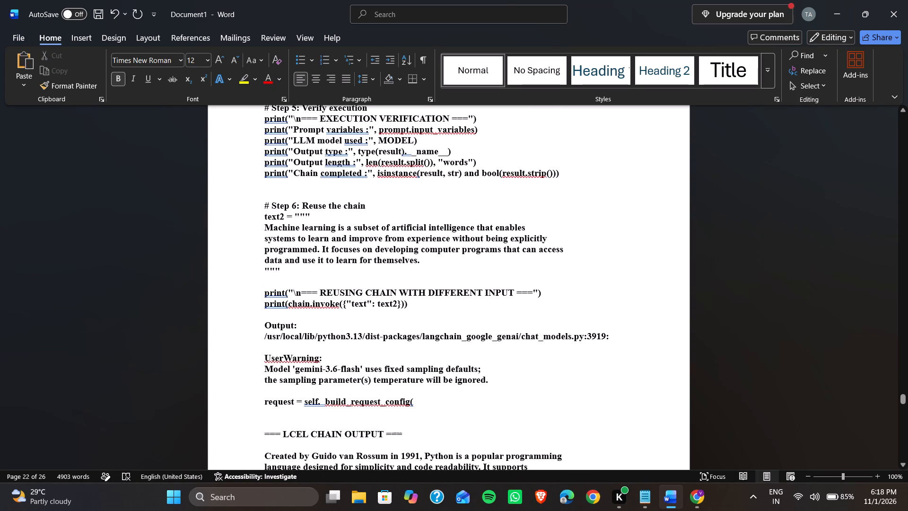
double_click(290, 330)
key("ctrl+u")
left_click(377, 394)
Add blank lines after the RAG chain Result so the "Apply constraint specification and iterative refinement" title starts on a new page.
scroll(377, 394, "down", 2)
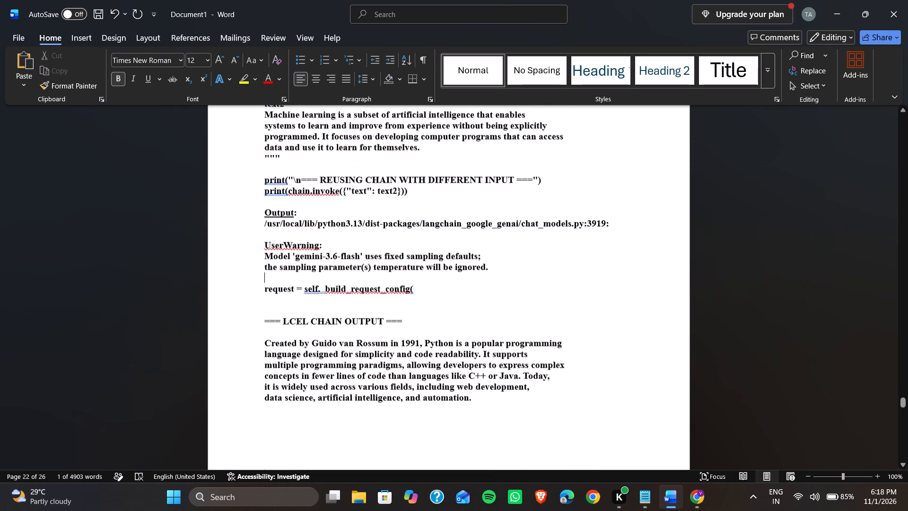
scroll(359, 368, "down", 2)
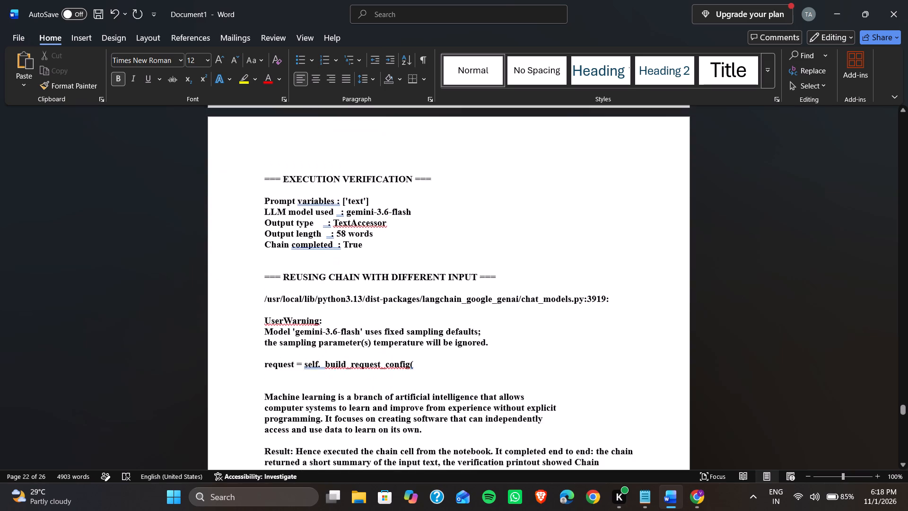
scroll(359, 368, "down", 1)
scroll(345, 290, "down", 1)
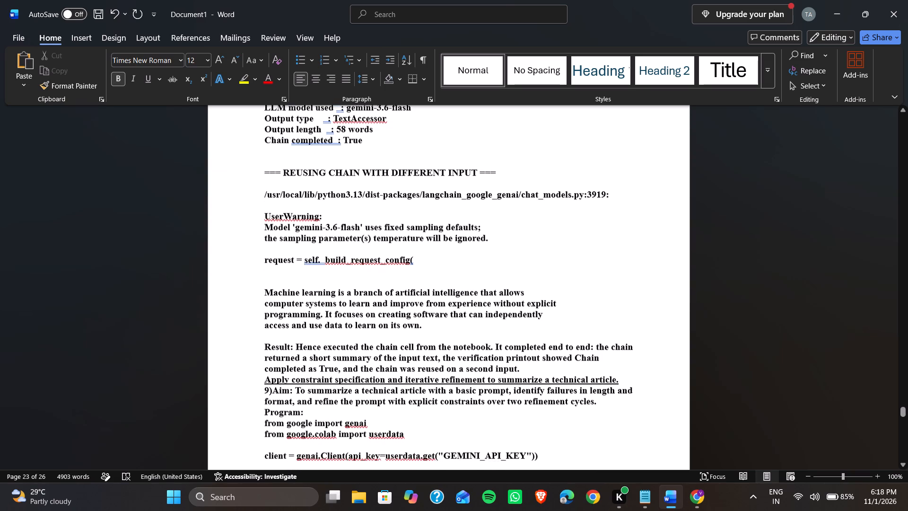
scroll(345, 290, "down", 2)
scroll(345, 290, "up", 2)
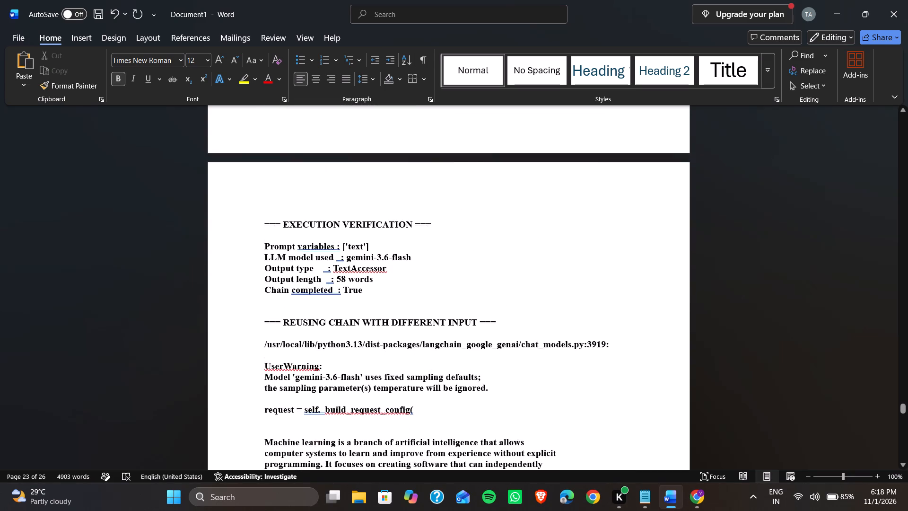
scroll(345, 290, "up", 3)
scroll(345, 290, "down", 5)
left_click(525, 303)
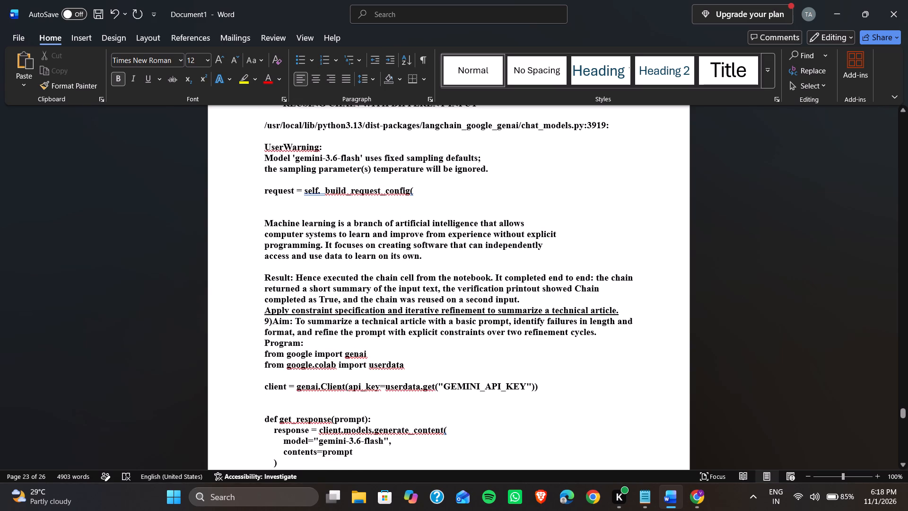
key("Return")
key("Return")
key("Return")
key("Return")
key("Return")
key("Return")
key("Return")
key("Return")
key("Return")
key("Return")
key("Return")
key("Return")
key("Return")
key("Return")
key("Return")
key("Return")
key("Return")
key("Return")
key("Return")
key("Return")
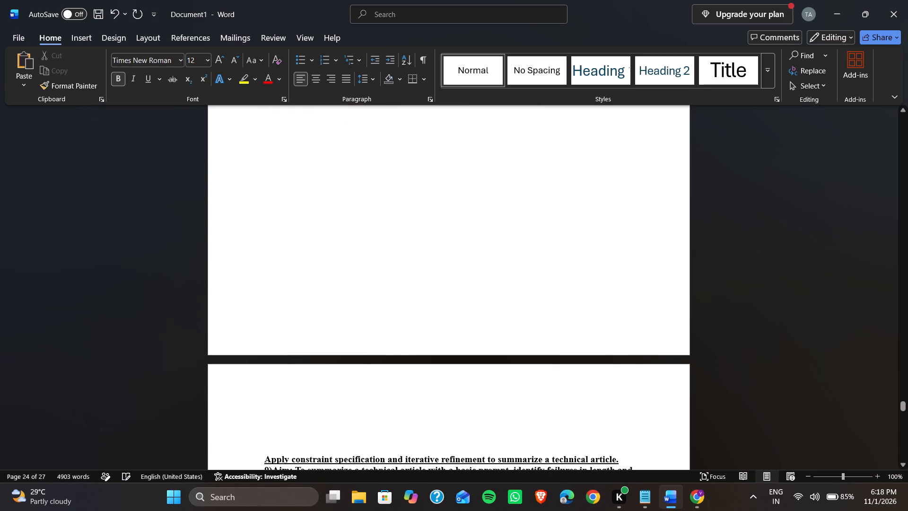
key("BackSpace")
key("BackSpace")
key("BackSpace")
key("BackSpace")
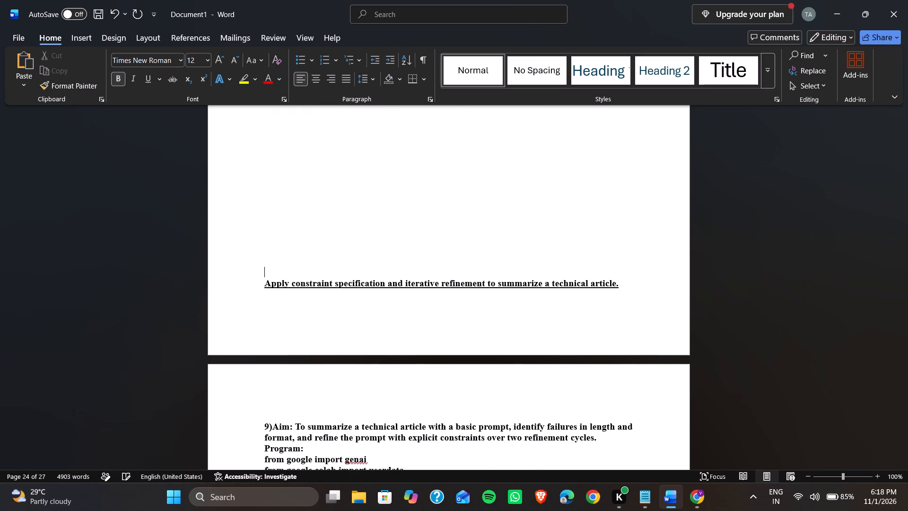
key("Return")
Insert another blank line above the Output heading of the basic RAG chain experiment, after the final print statement.
scroll(526, 291, "up", 6)
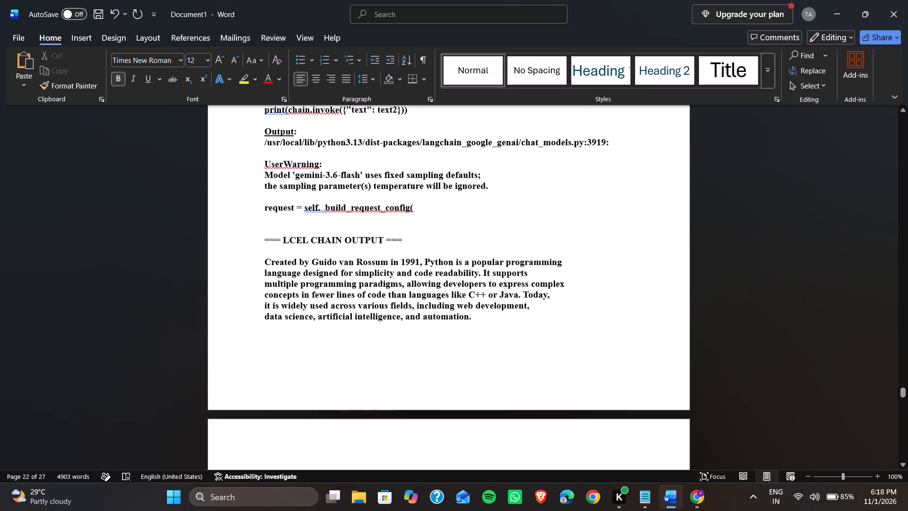
scroll(526, 255, "up", 1)
left_click(461, 130)
key("Return")
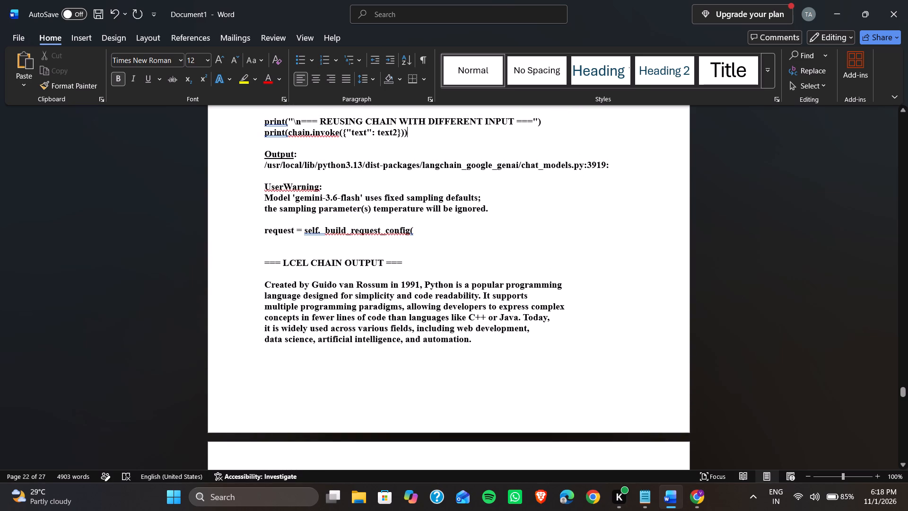
Underline the word "Result" in the basic RAG chain experiment.
scroll(463, 272, "down", 2)
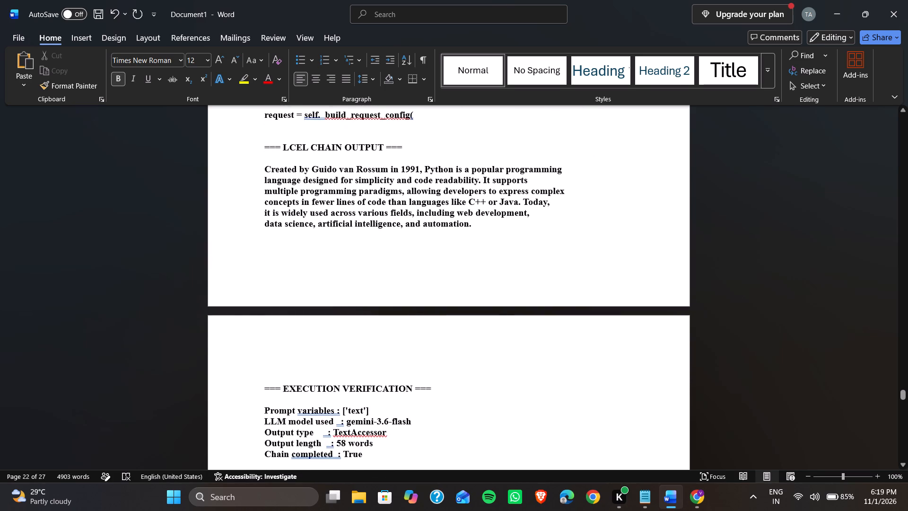
scroll(457, 270, "down", 4)
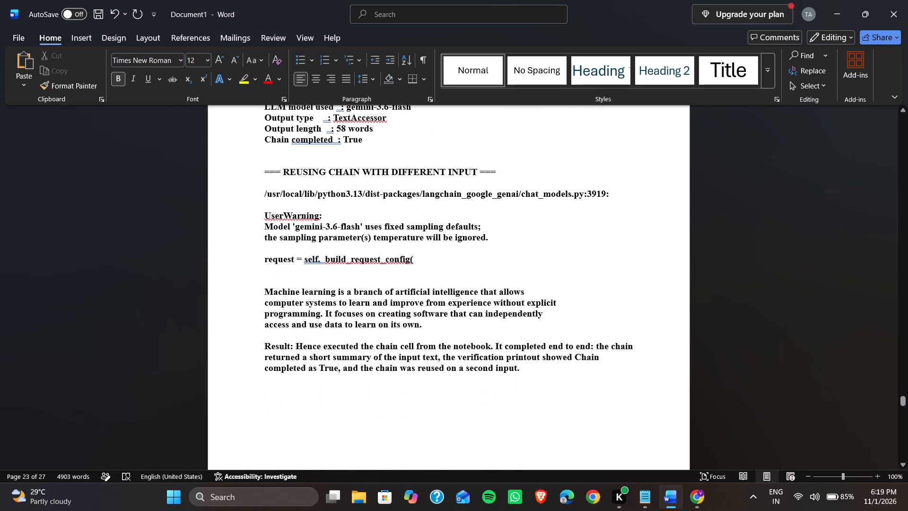
double_click(280, 345)
key("ctrl+u")
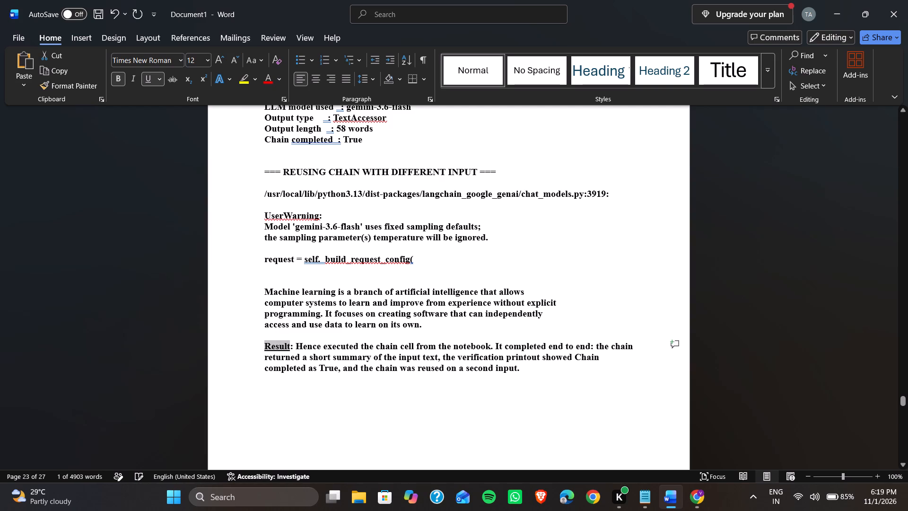
left_click(410, 398)
Insert a blank line above the Output heading in experiment 9, the technical article summarization experiment.
scroll(410, 398, "down", 3)
scroll(342, 359, "down", 7)
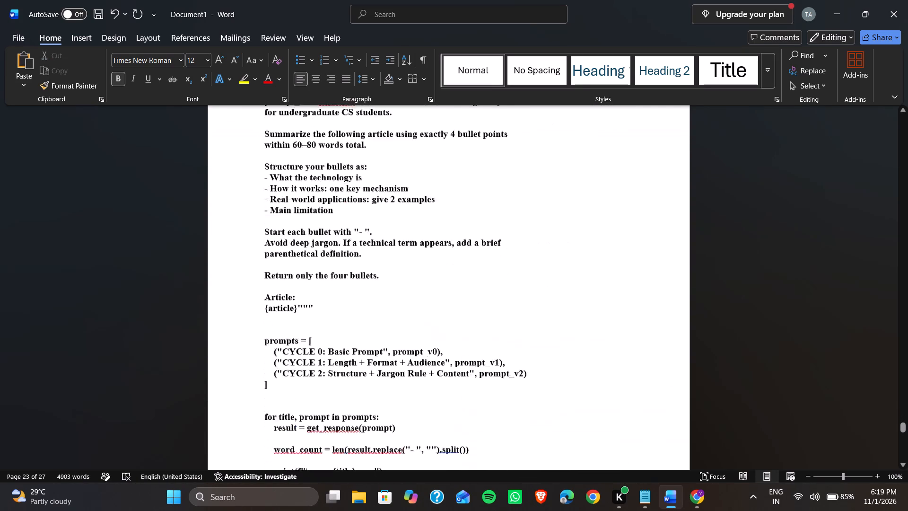
scroll(342, 359, "down", 6)
scroll(342, 359, "up", 2)
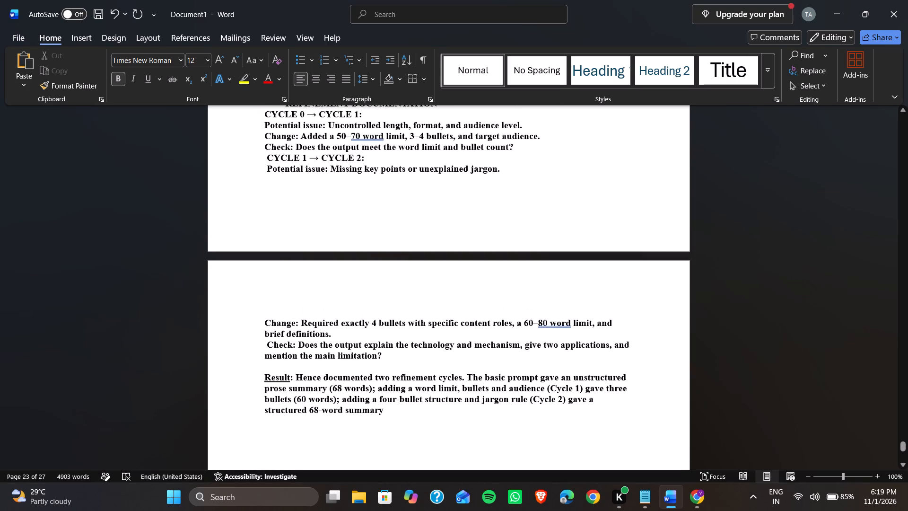
scroll(342, 359, "down", 1)
scroll(286, 349, "up", 2)
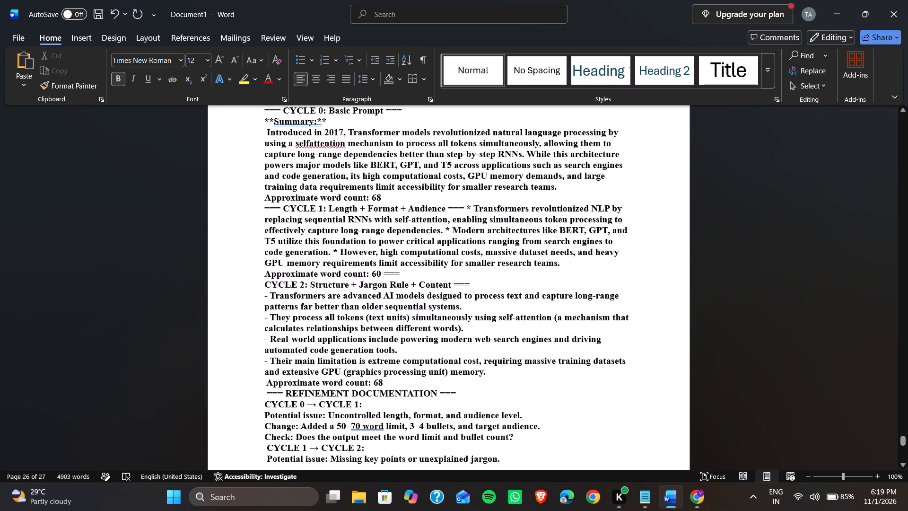
scroll(286, 349, "up", 1)
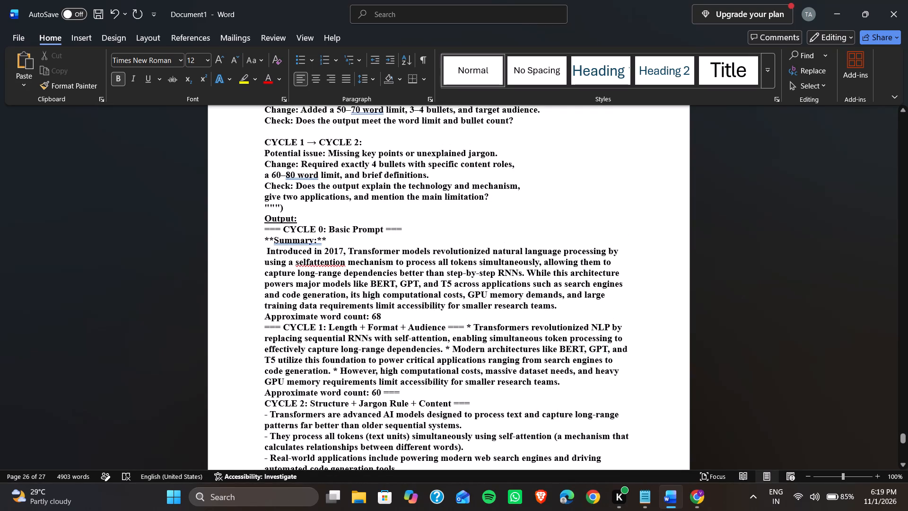
left_click(291, 204)
key("Return")
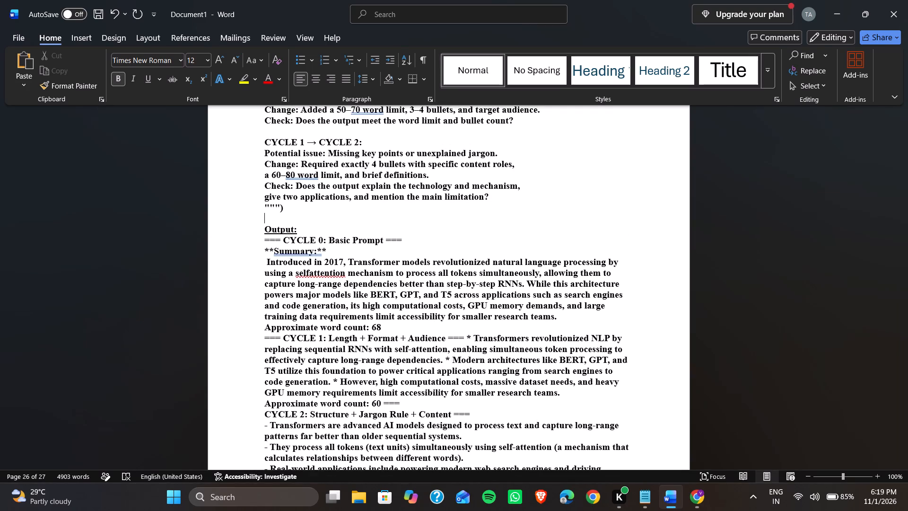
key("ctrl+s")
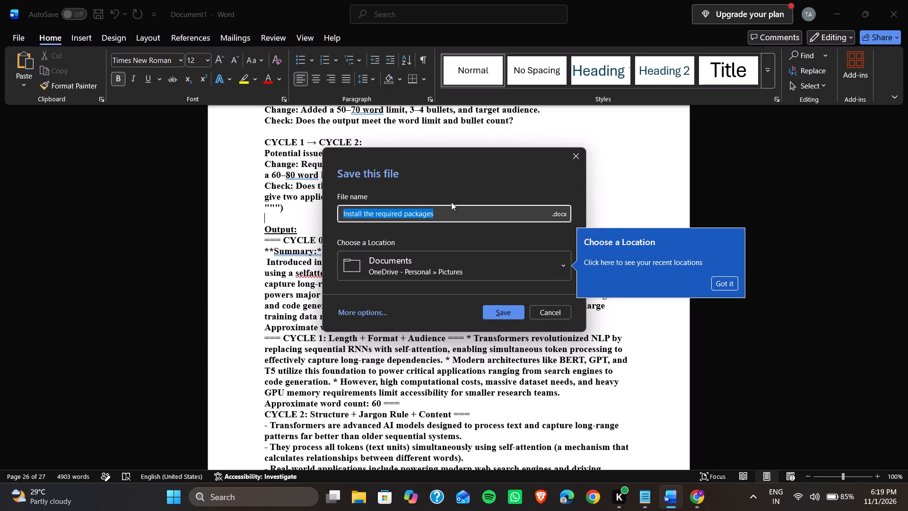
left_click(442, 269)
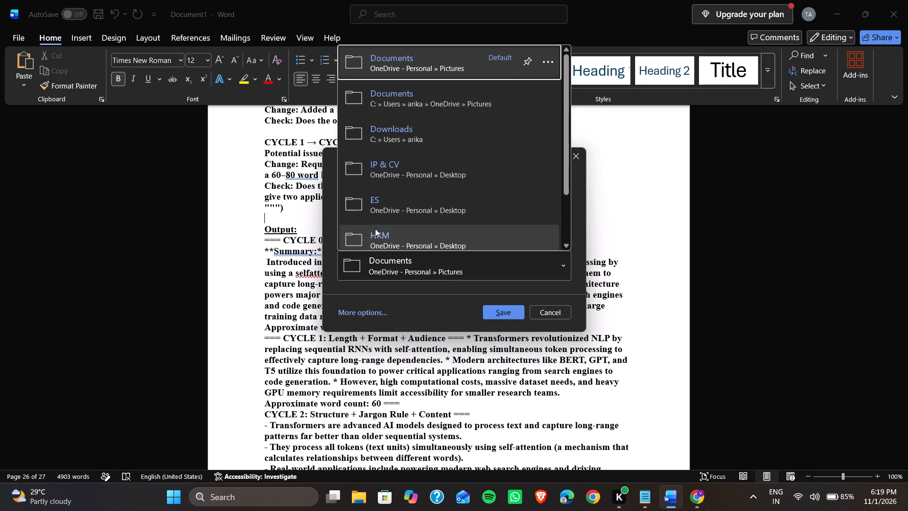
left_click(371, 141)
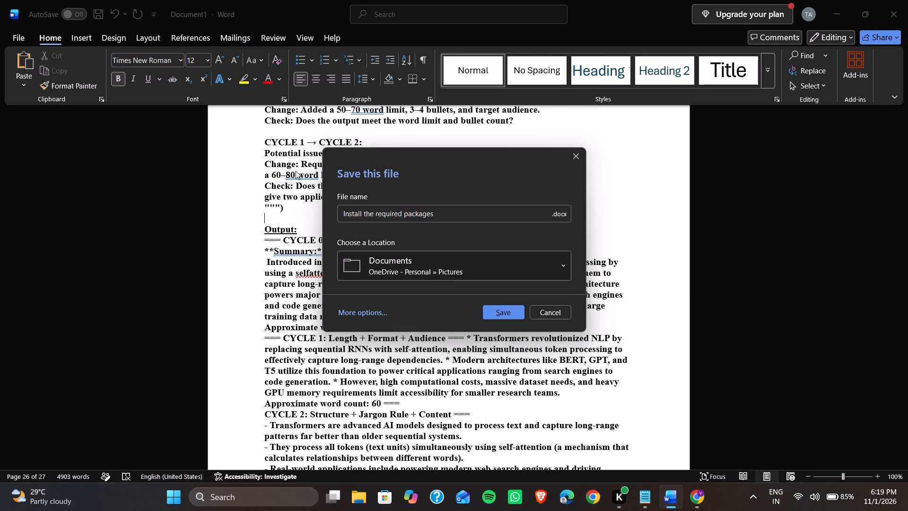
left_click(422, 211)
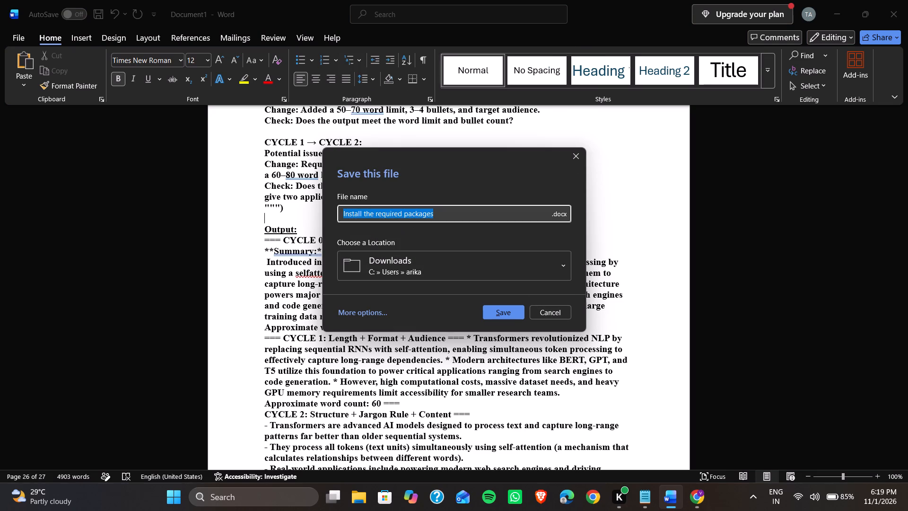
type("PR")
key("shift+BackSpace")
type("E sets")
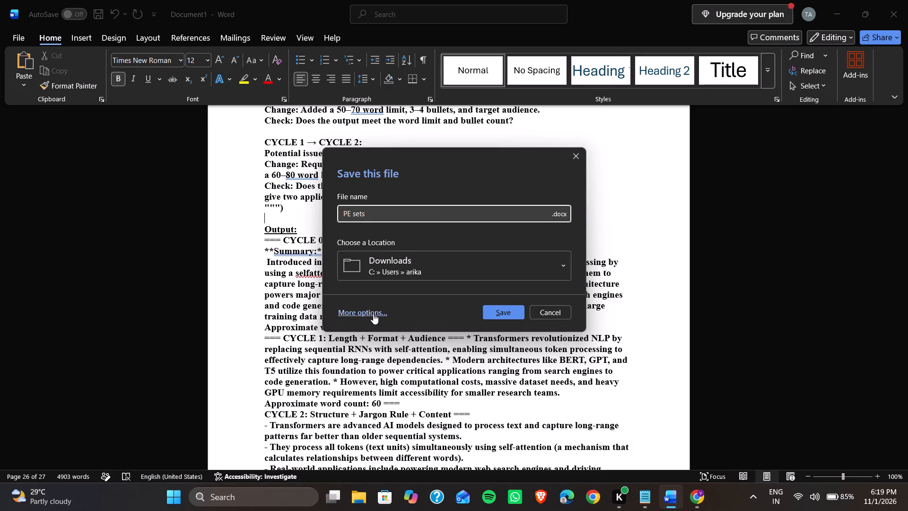
Start a Save As into the Downloads folder on this PC and clear the existing author entry.
left_click(371, 313)
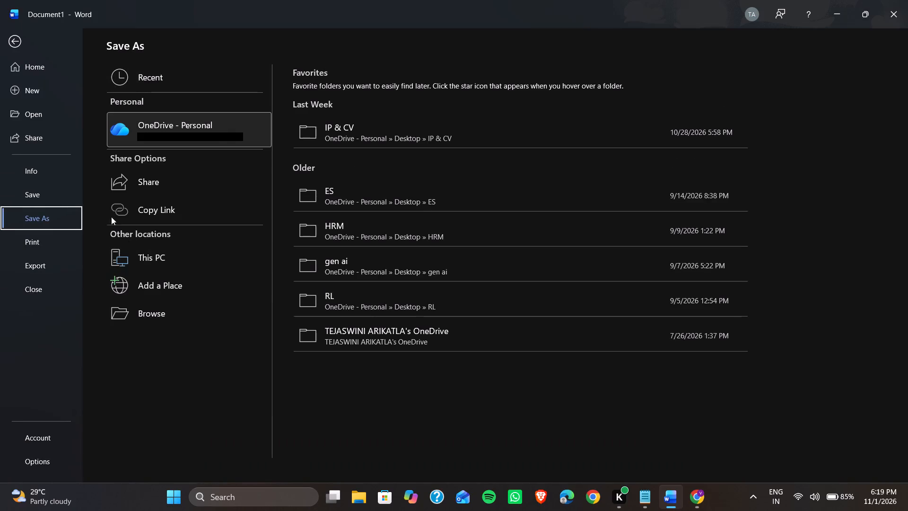
left_click(42, 218)
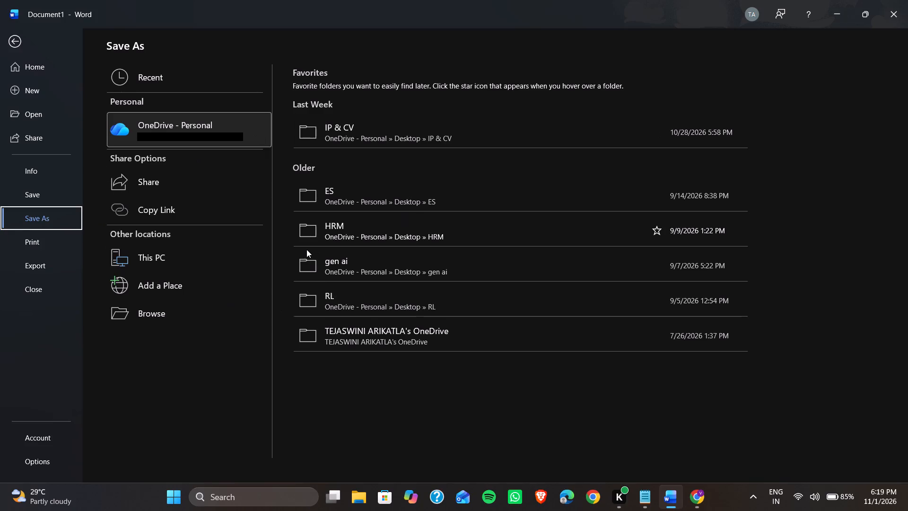
left_click(41, 213)
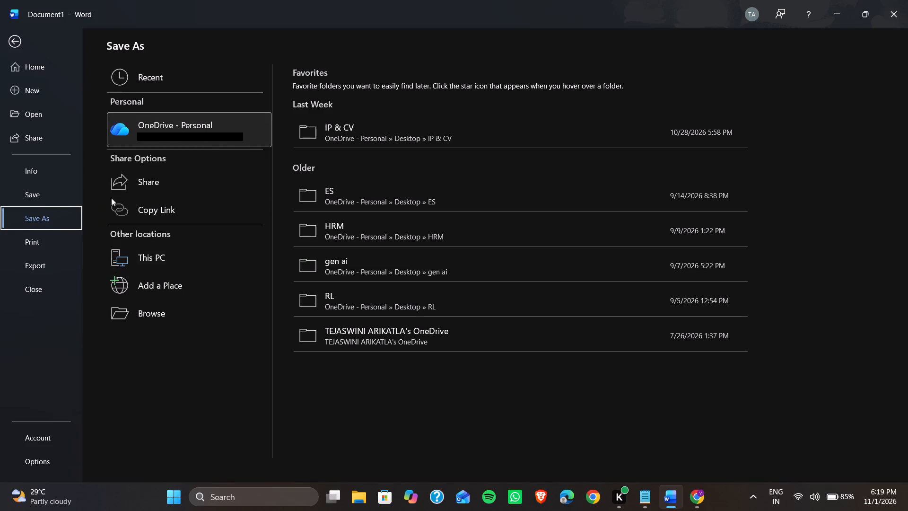
left_click(170, 251)
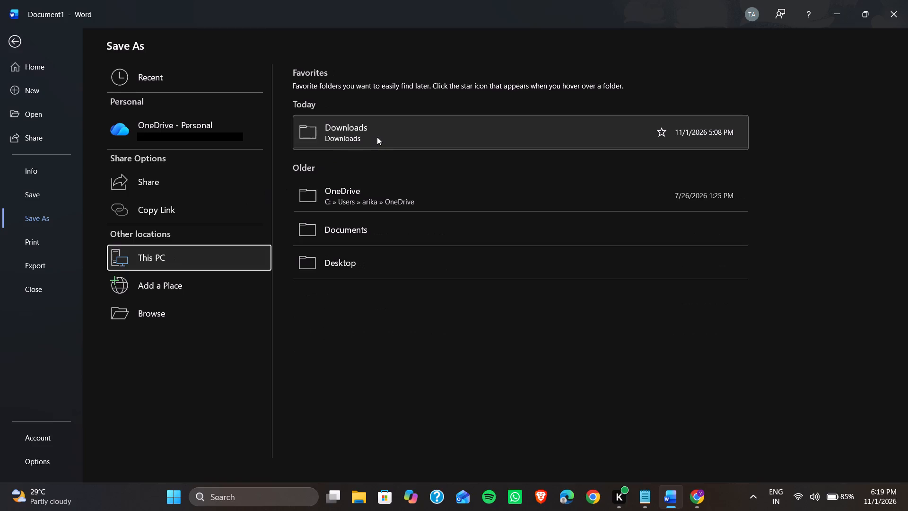
left_click(377, 136)
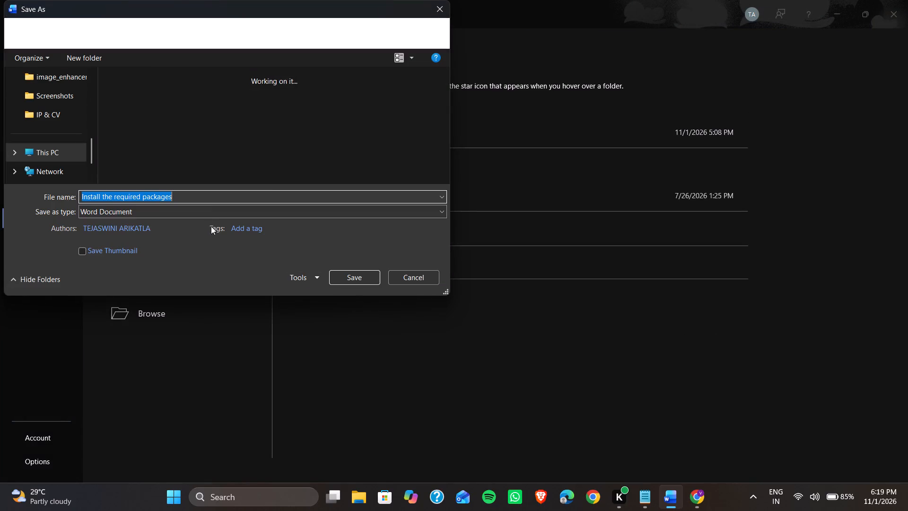
double_click(143, 228)
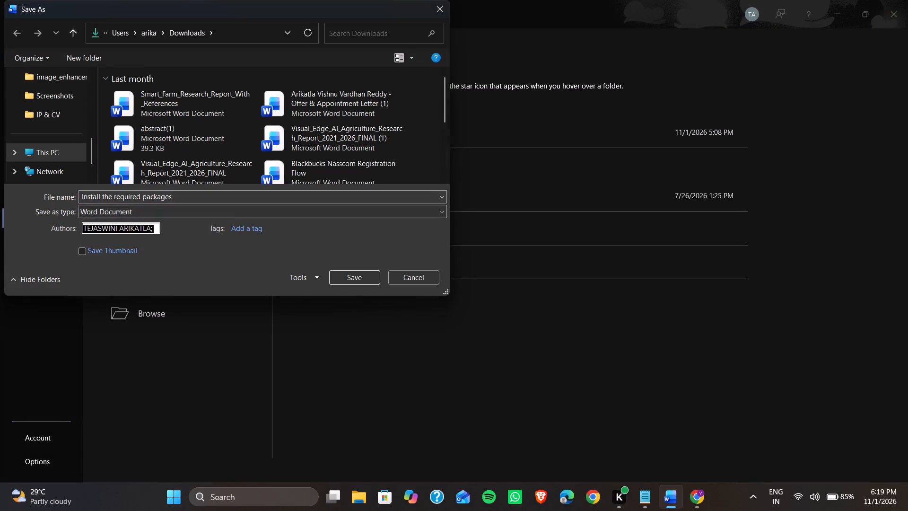
key("v")
key("BackSpace")
key("BackSpace")
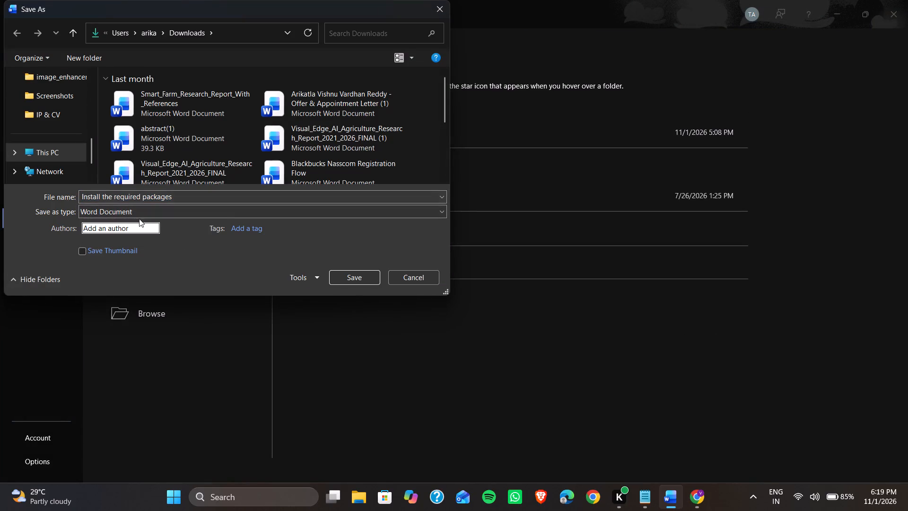
Save the lab record in Downloads as a PDF named "PE set", keeping the default PDF options.
left_click(137, 213)
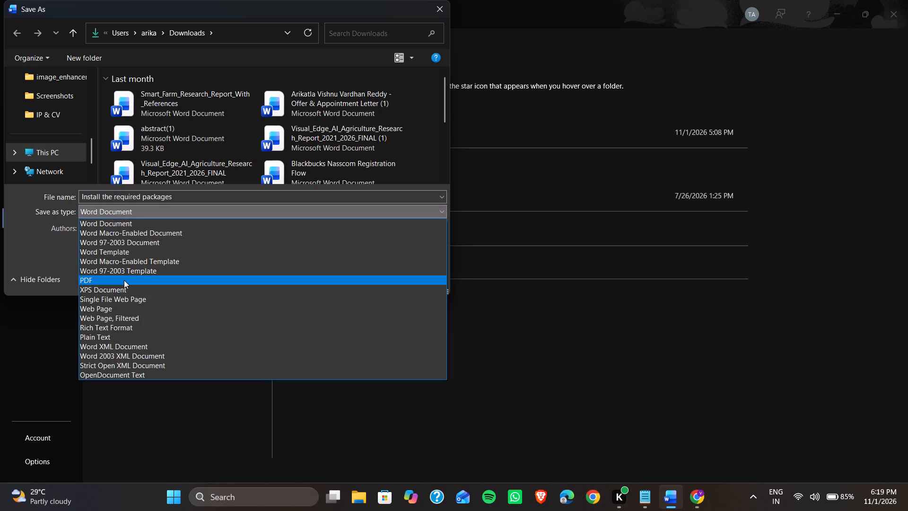
left_click(124, 280)
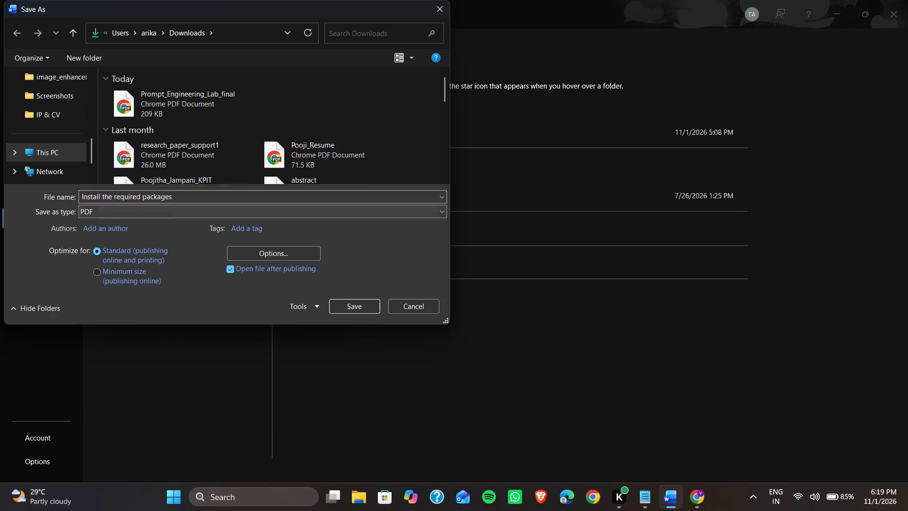
triple_click(177, 201)
key("p")
key("ctrl+BackSpace")
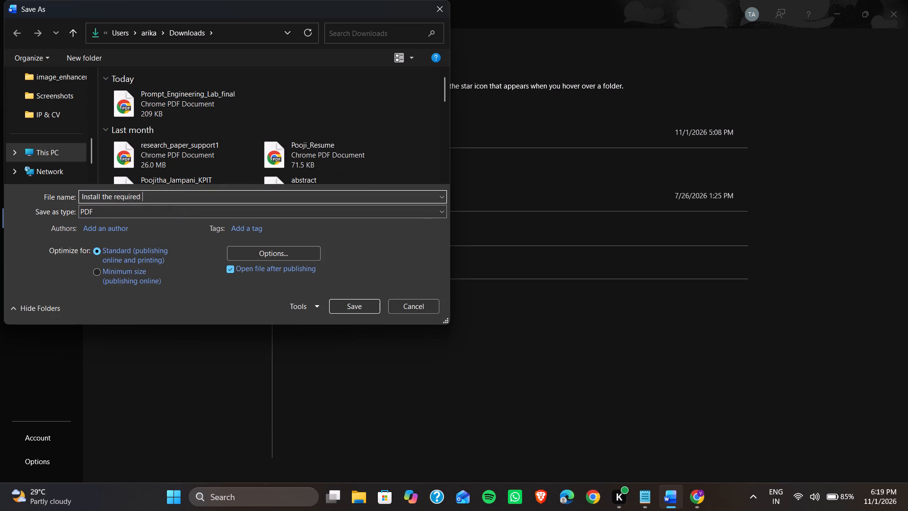
key("ctrl+BackSpace")
key("ctrl+BackSpace")
key("ctrl+BackSpace")
key("ctrl+BackSpace")
type("PE")
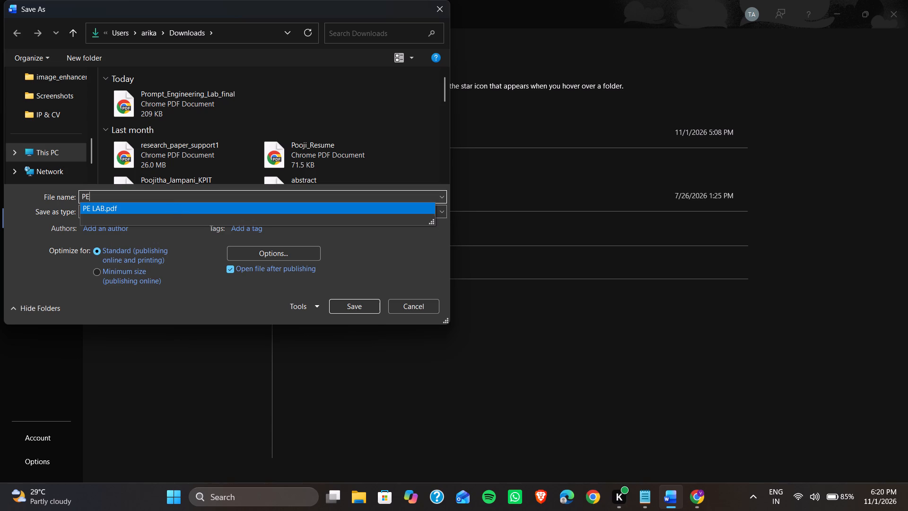
key("space")
type("set")
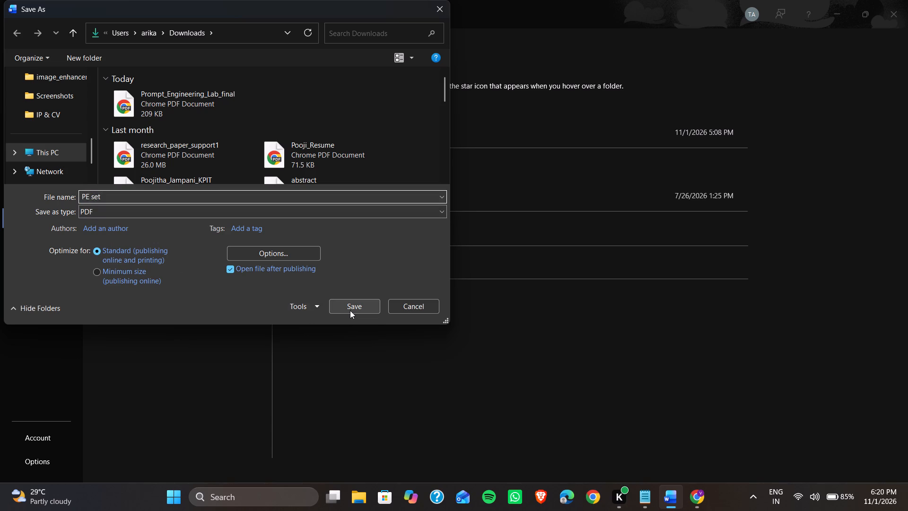
left_click(306, 256)
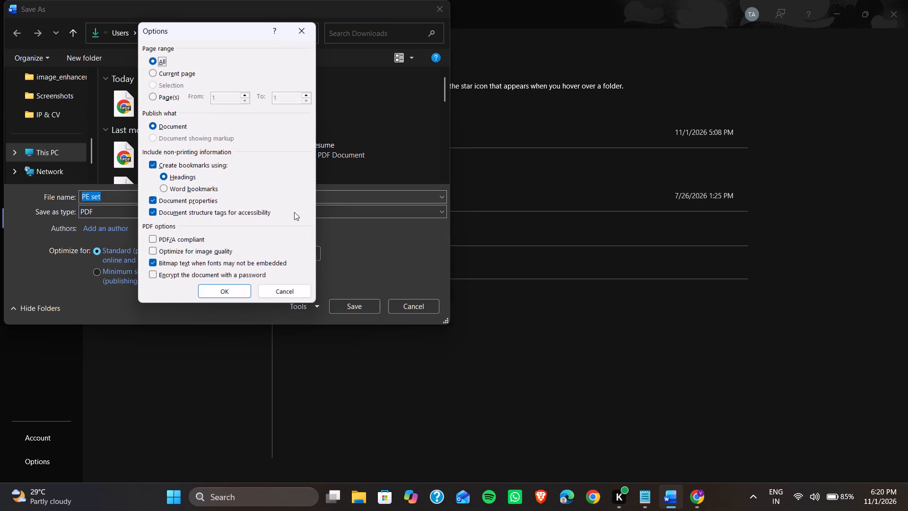
left_click(301, 22)
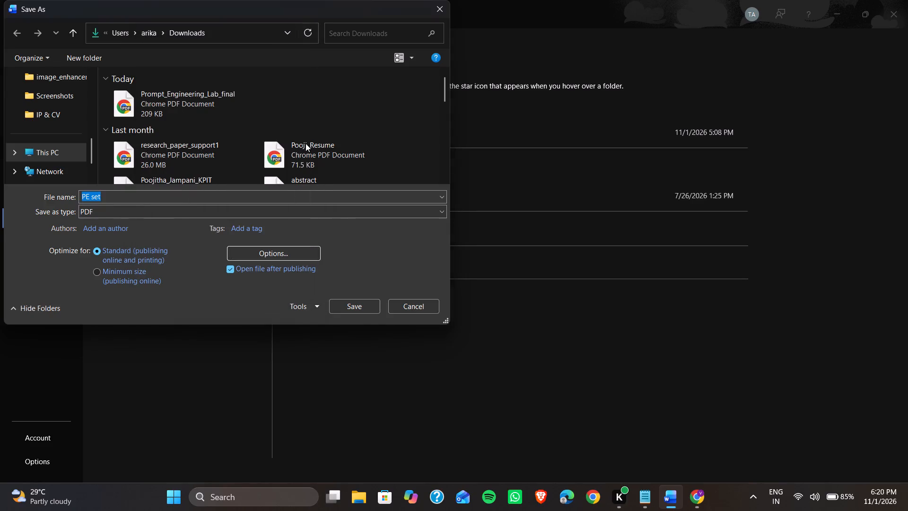
left_click(358, 307)
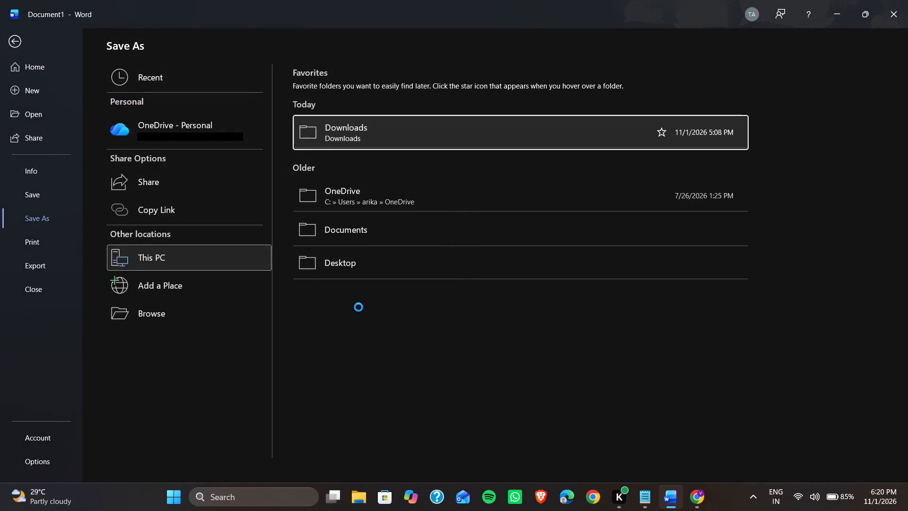
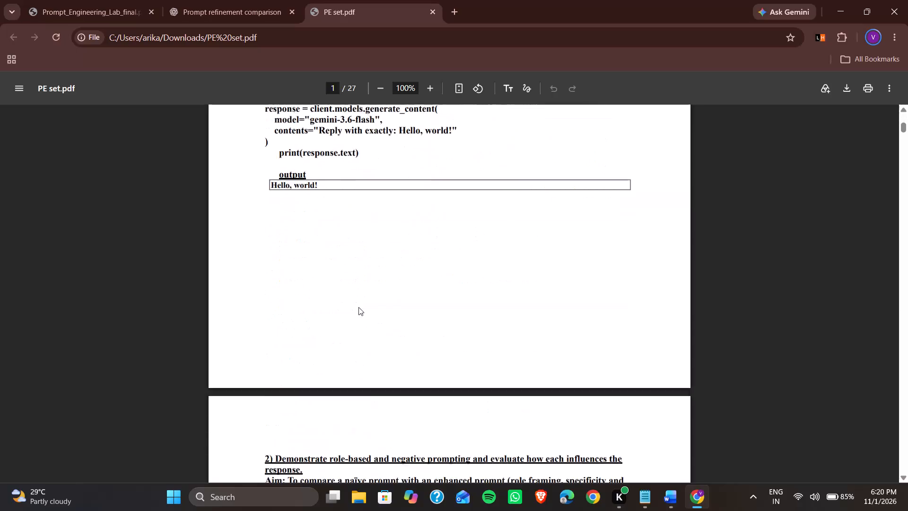
Review the pages of the exported PE set PDF through to the final experiment's result.
scroll(358, 307, "down", 5)
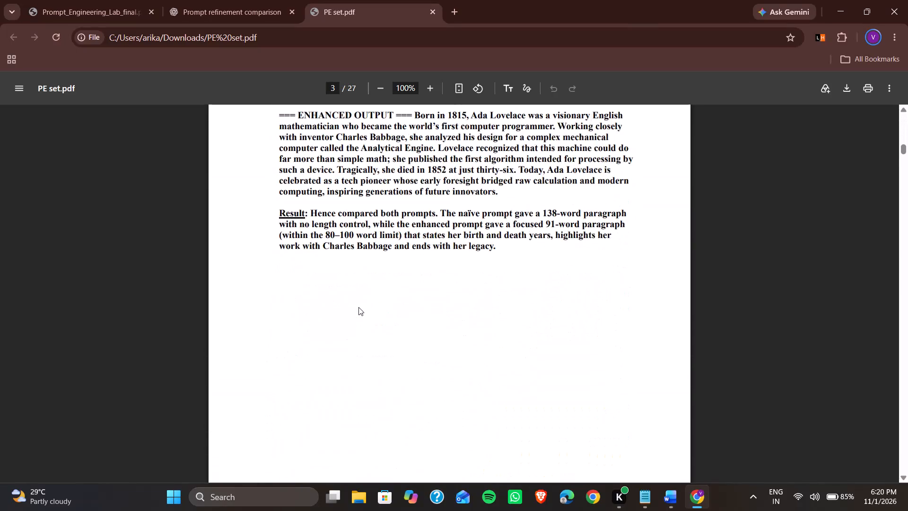
scroll(358, 307, "down", 7)
scroll(358, 307, "down", 20)
scroll(358, 307, "down", 3)
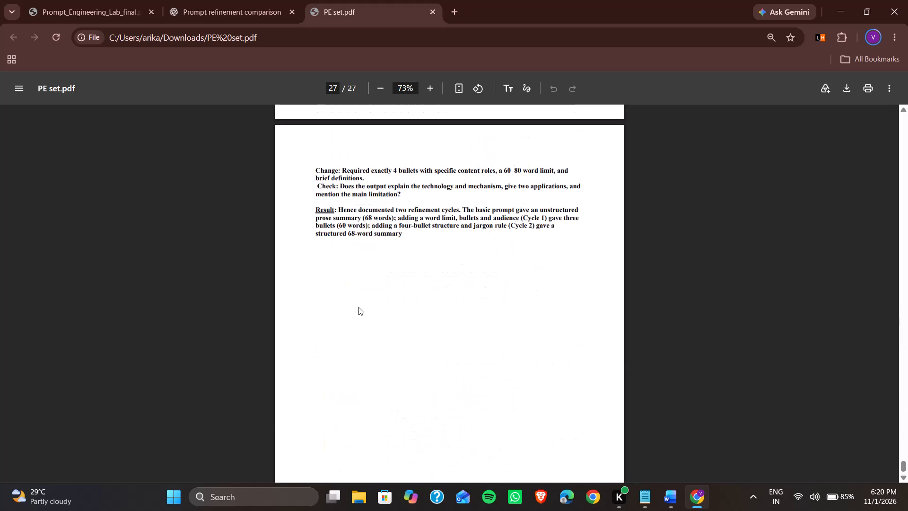
scroll(358, 307, "down", 3)
scroll(358, 307, "up", 4)
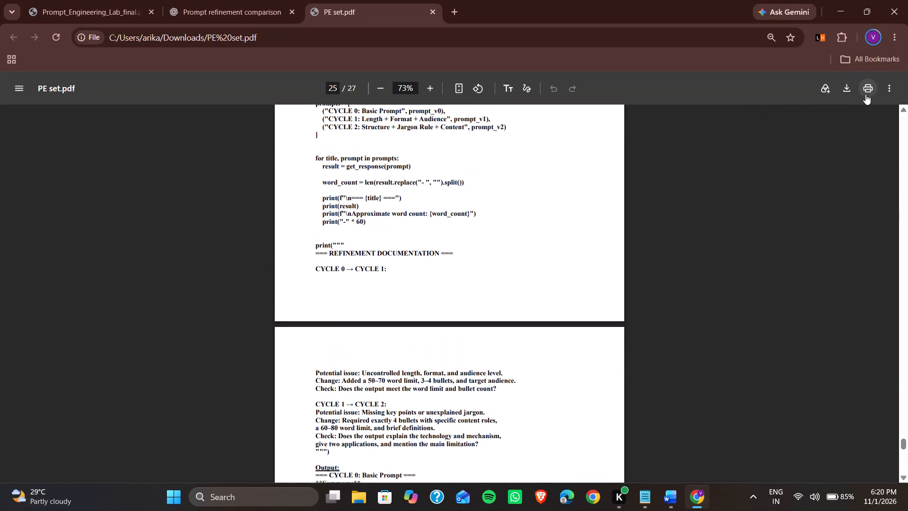
Set up a print of the whole PE set PDF with 6 pages per sheet and check the preview.
left_click(865, 94)
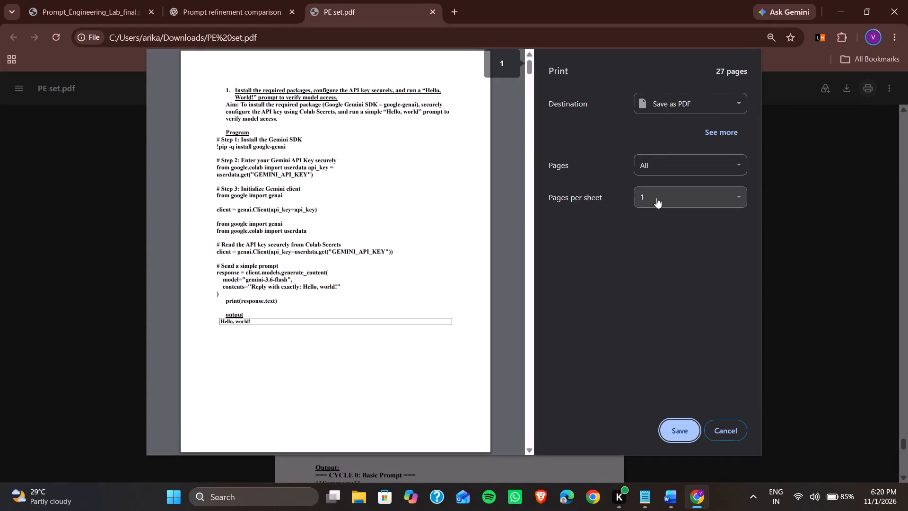
left_click(651, 203)
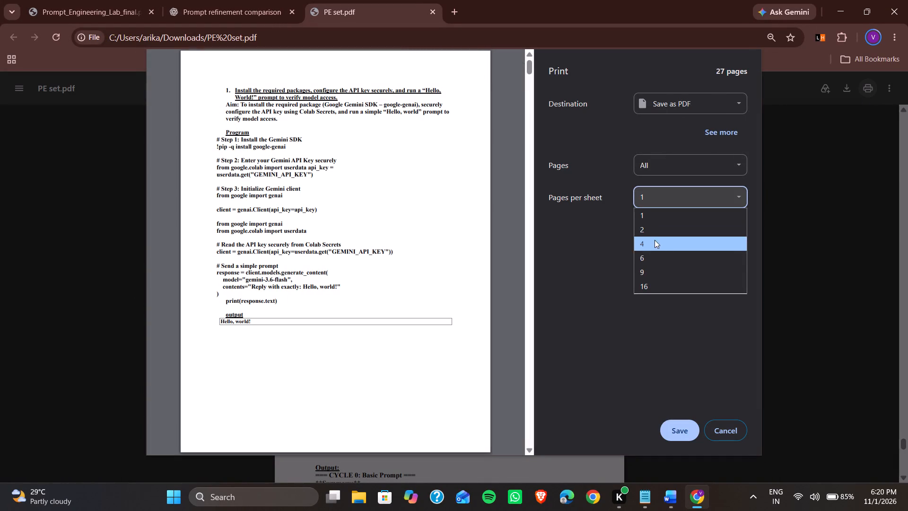
left_click(657, 259)
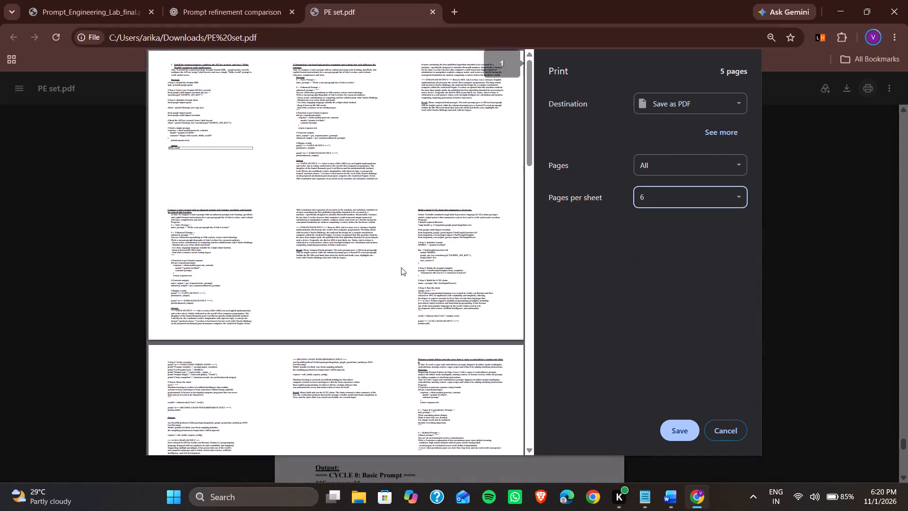
scroll(401, 267, "up", 1)
scroll(401, 267, "down", 8)
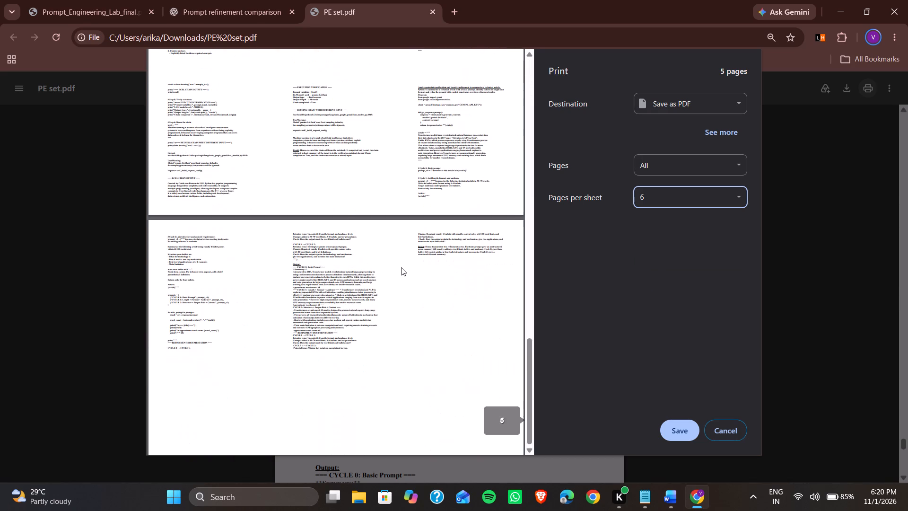
scroll(401, 267, "up", 10)
scroll(401, 267, "down", 9)
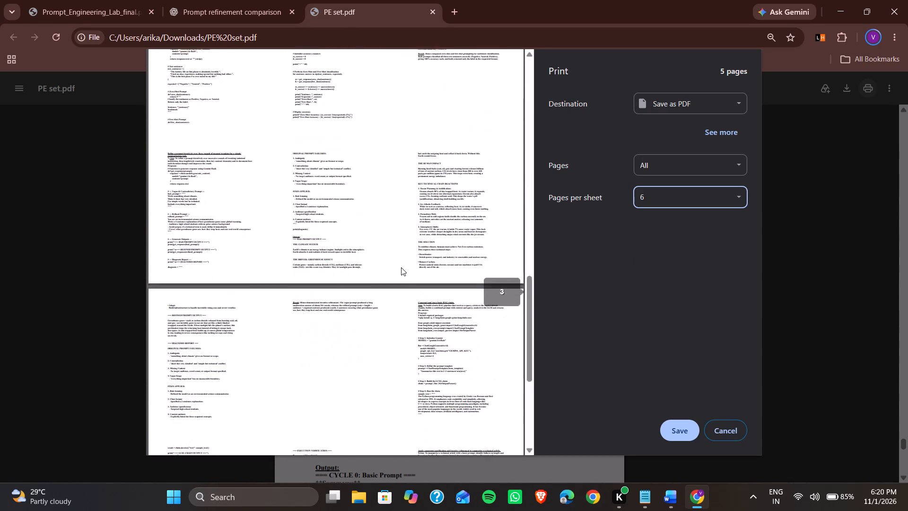
scroll(401, 267, "down", 1)
scroll(401, 267, "up", 14)
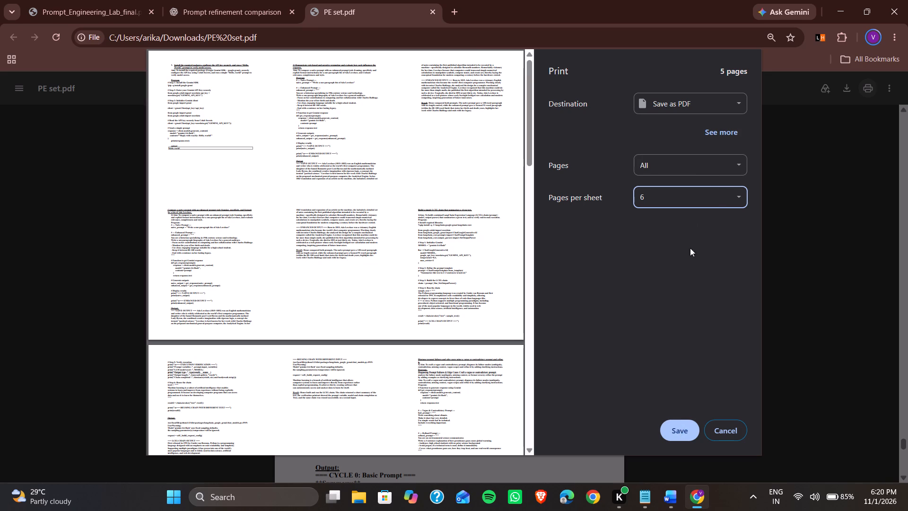
Save the 6-pages-per-sheet version as a PDF named "PE sets" in Downloads.
left_click(679, 430)
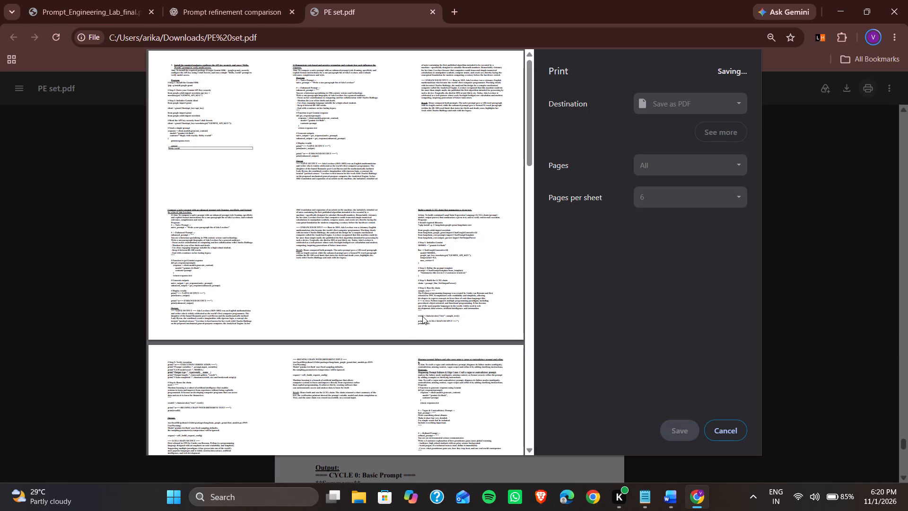
key("Right")
key("s")
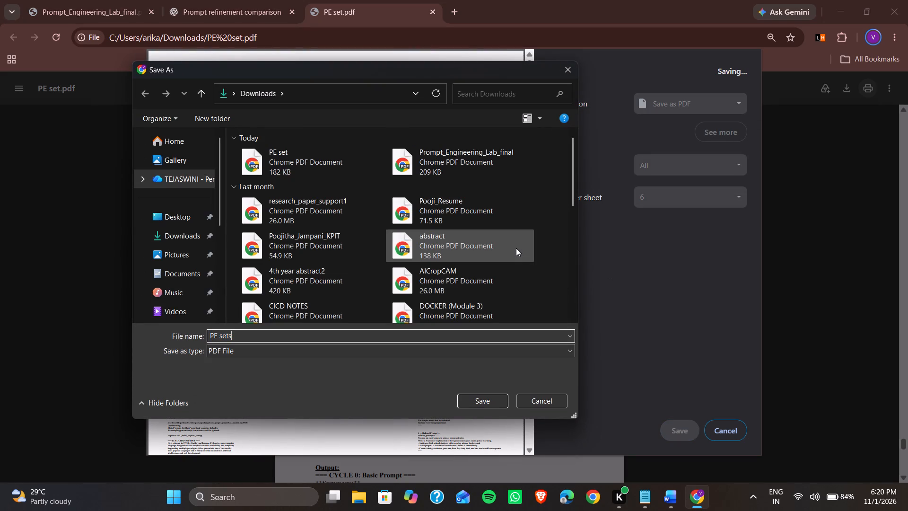
key("Return")
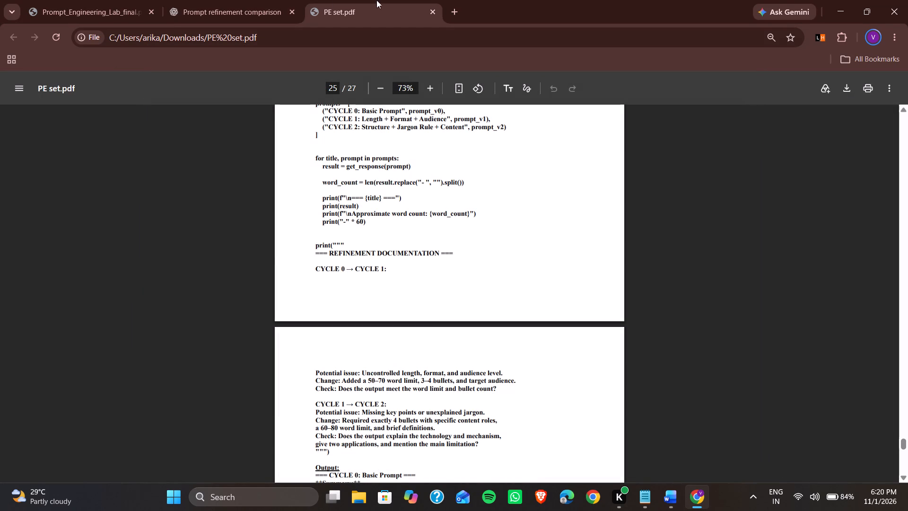
Open a new browser tab.
left_click(448, 3)
key("alt+Tab")
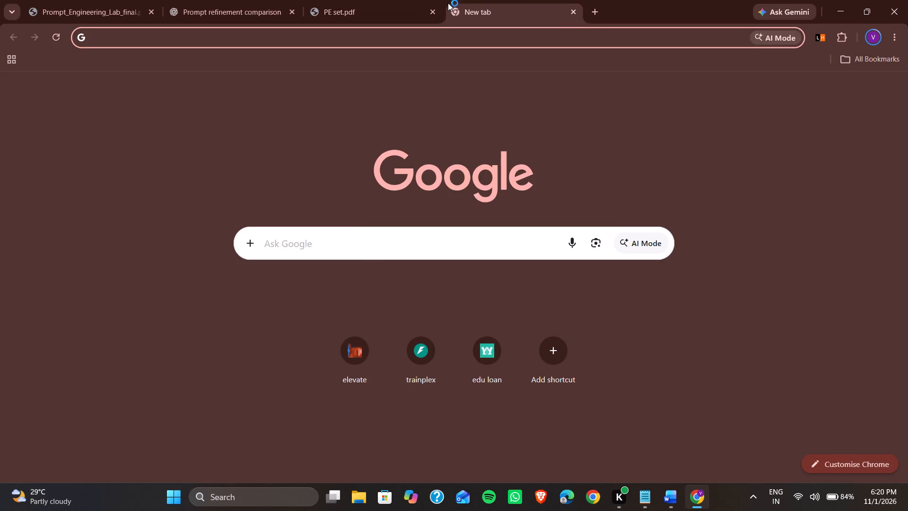